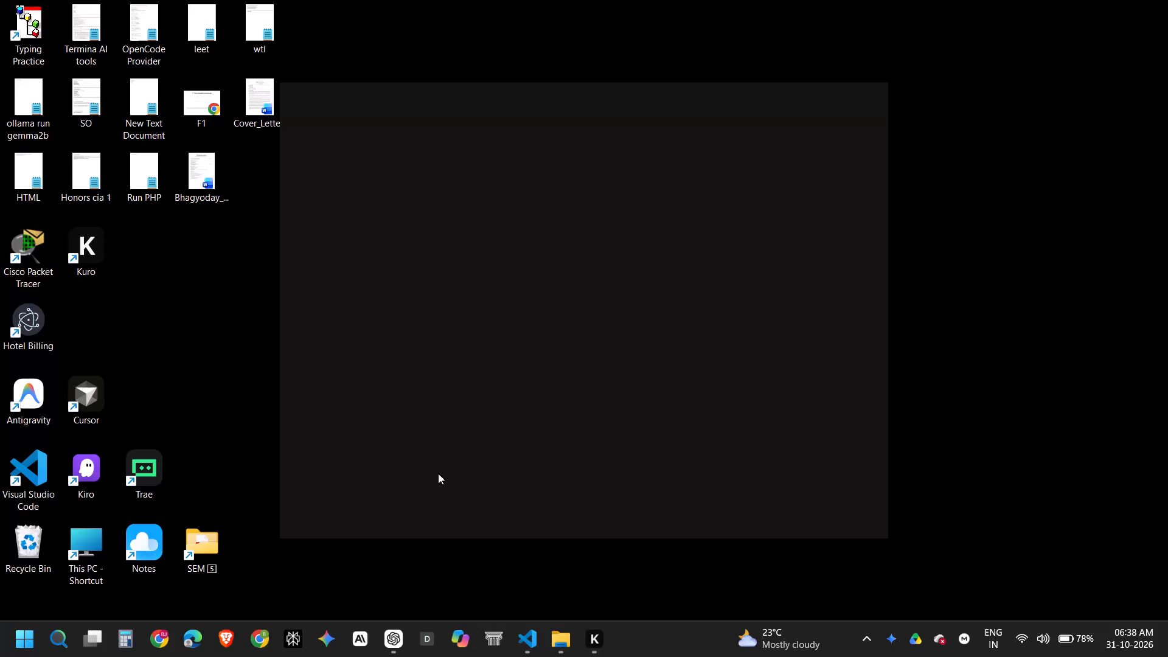
# Open the Hotel_Billing_Report Word document from the Downloads folder.
pyautogui.click(572, 644)
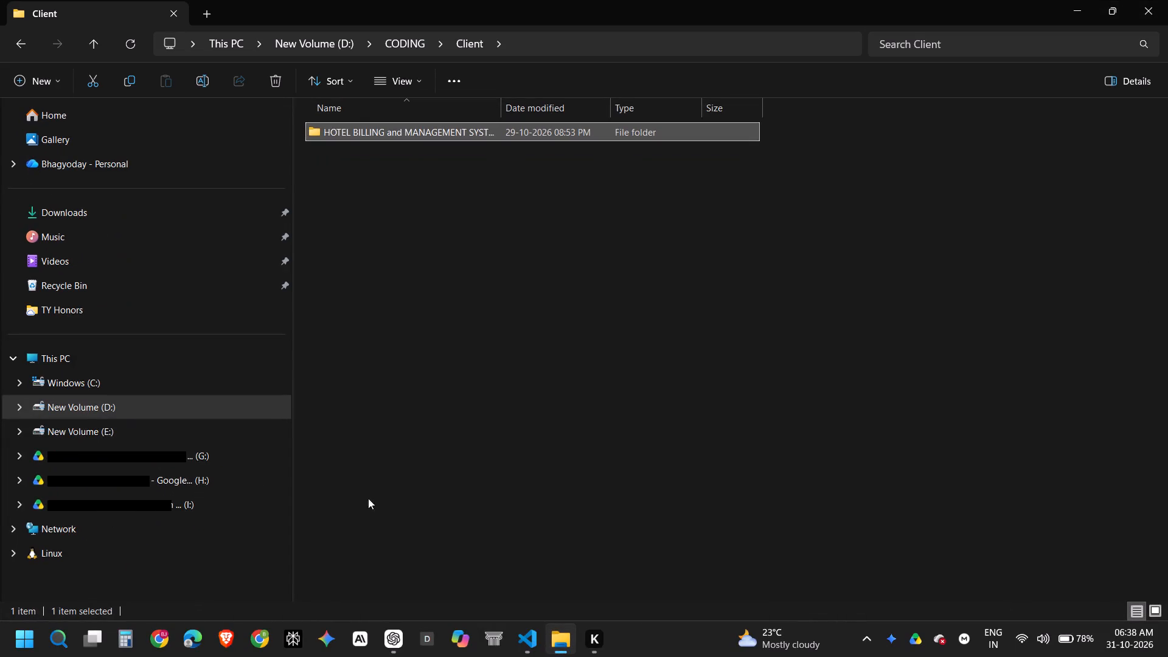
pyautogui.click(81, 215)
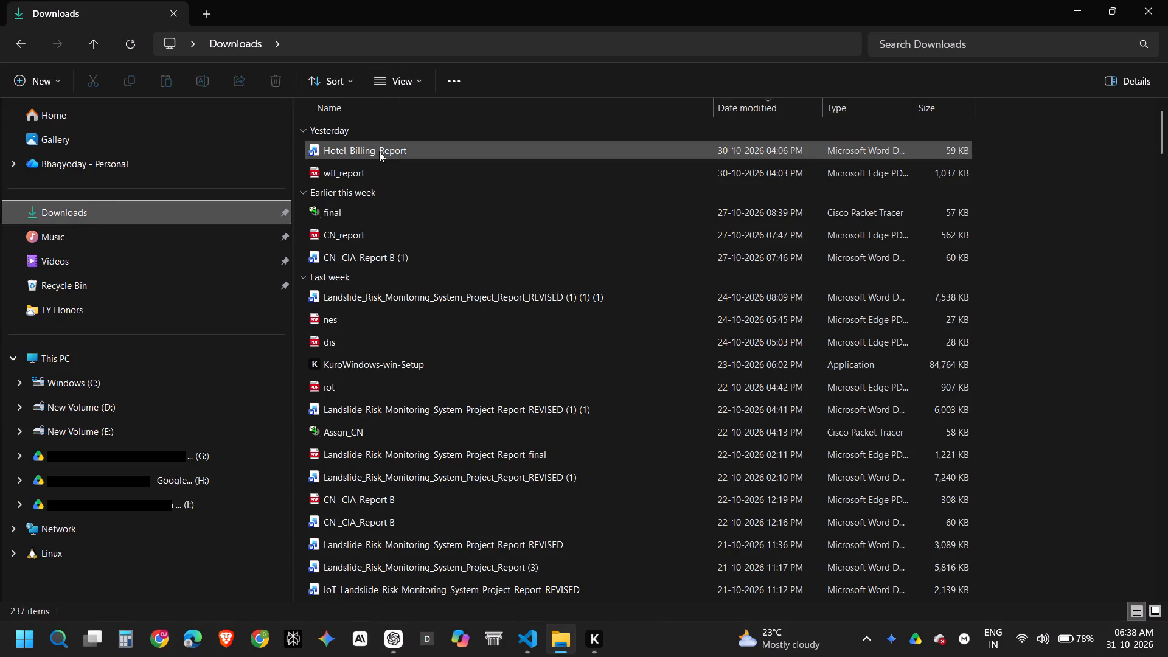
pyautogui.doubleClick(379, 151)
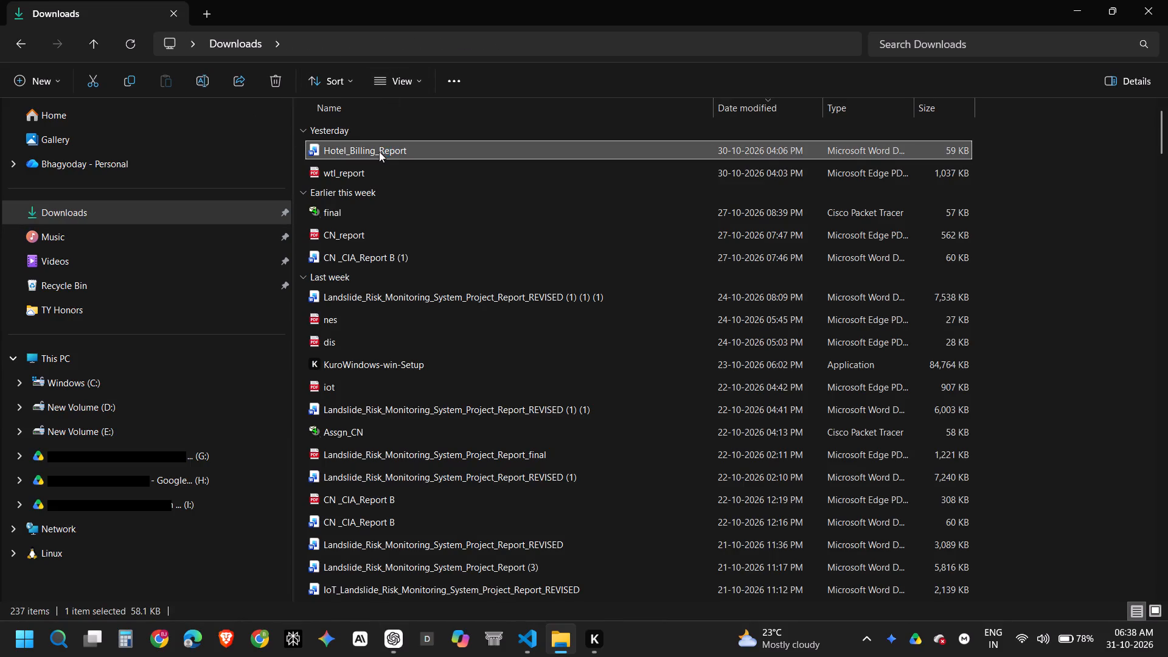
# Adjust the display brightness to about one third.
pyautogui.click(1055, 656)
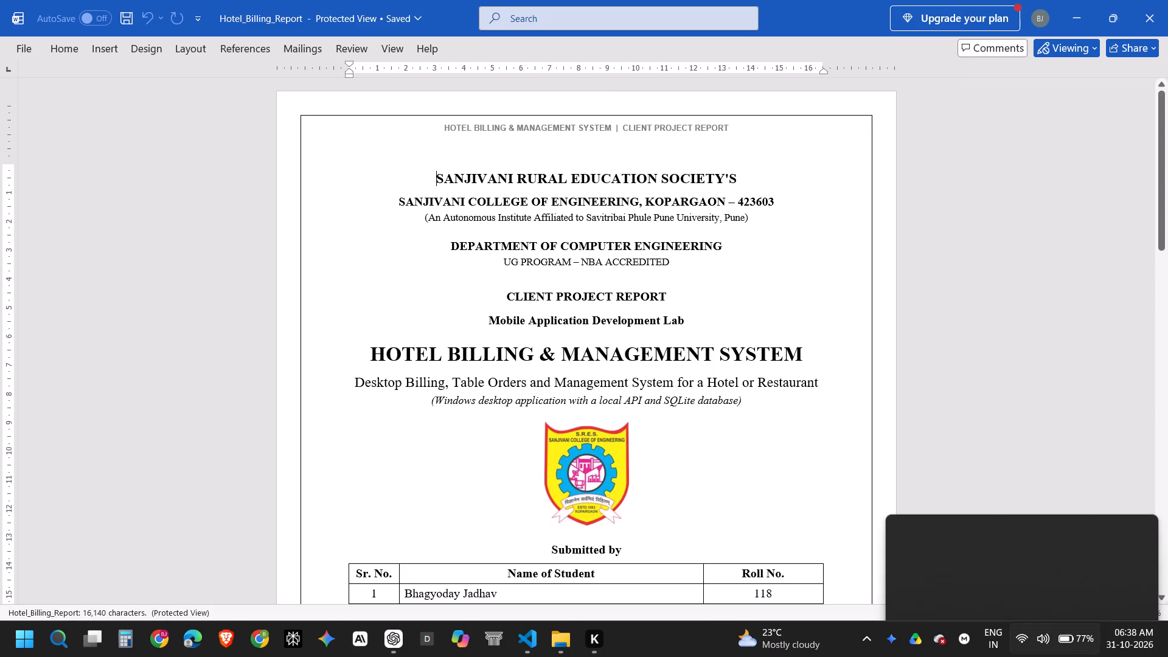
pyautogui.click(989, 506)
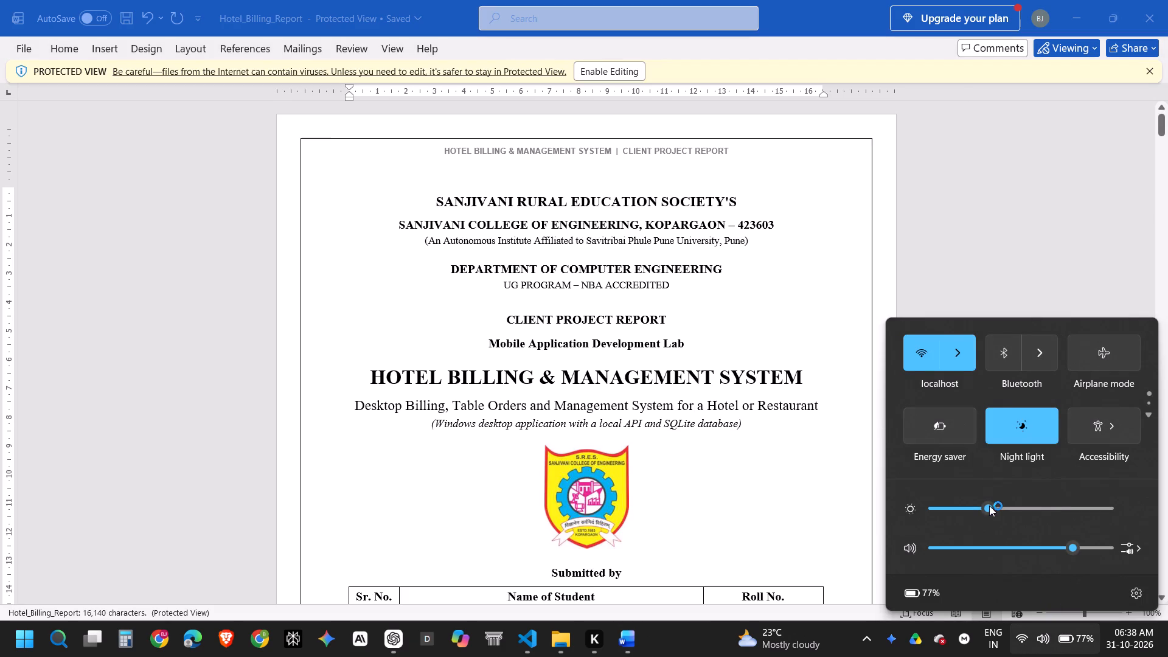
pyautogui.click(982, 210)
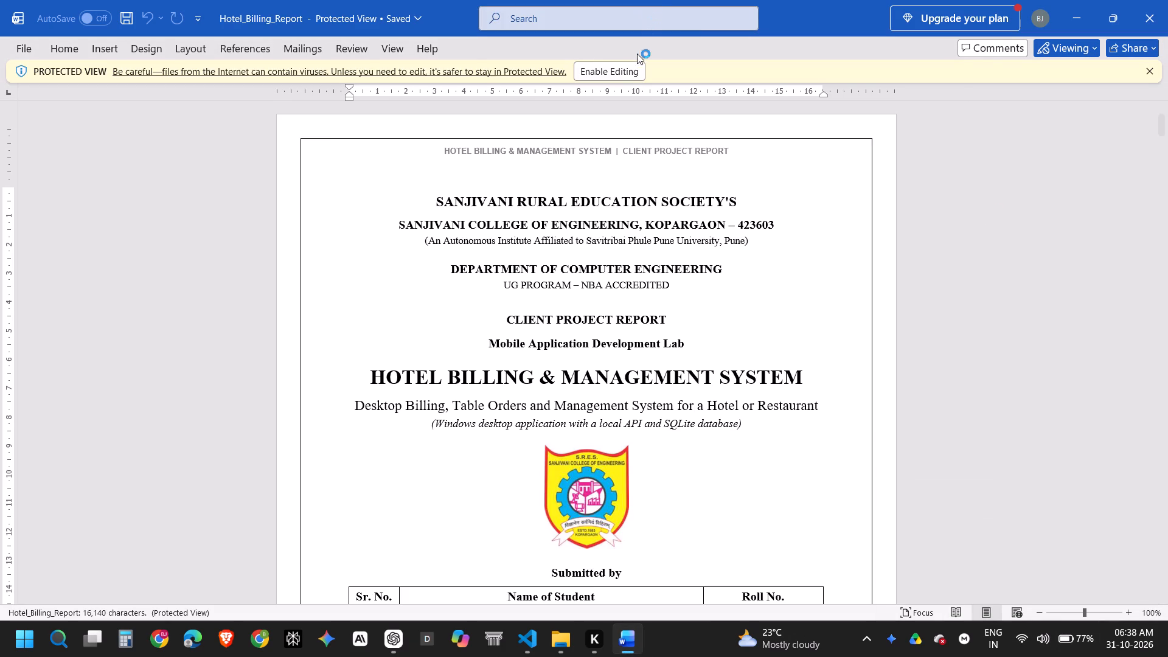
# Take the Hotel_Billing_Report document out of Protected View by enabling editing.
pyautogui.click(628, 67)
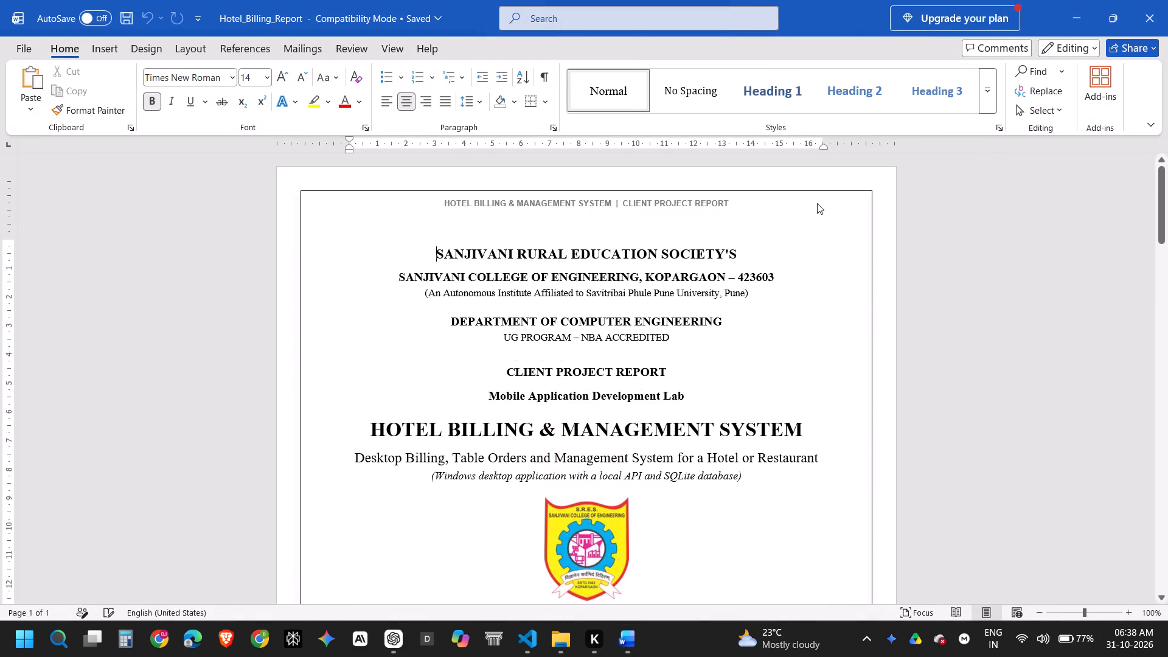
# Look over the report's cover page down to the table of submitting students.
pyautogui.scroll(-1, 817, 237)
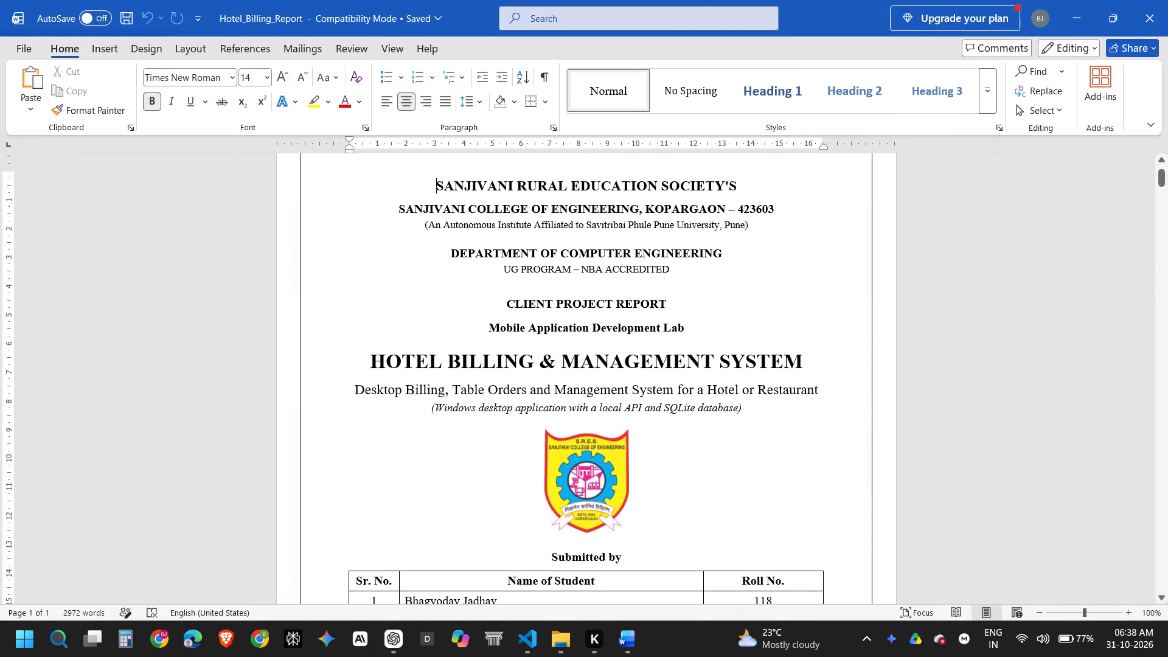
pyautogui.scroll(-2, 817, 237)
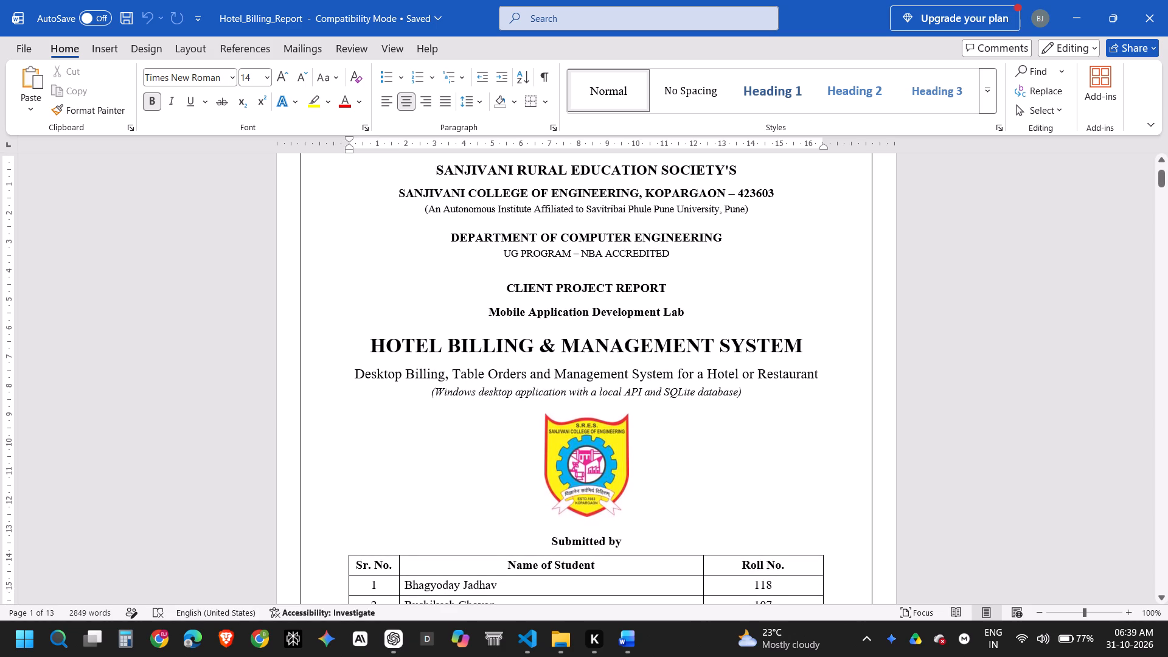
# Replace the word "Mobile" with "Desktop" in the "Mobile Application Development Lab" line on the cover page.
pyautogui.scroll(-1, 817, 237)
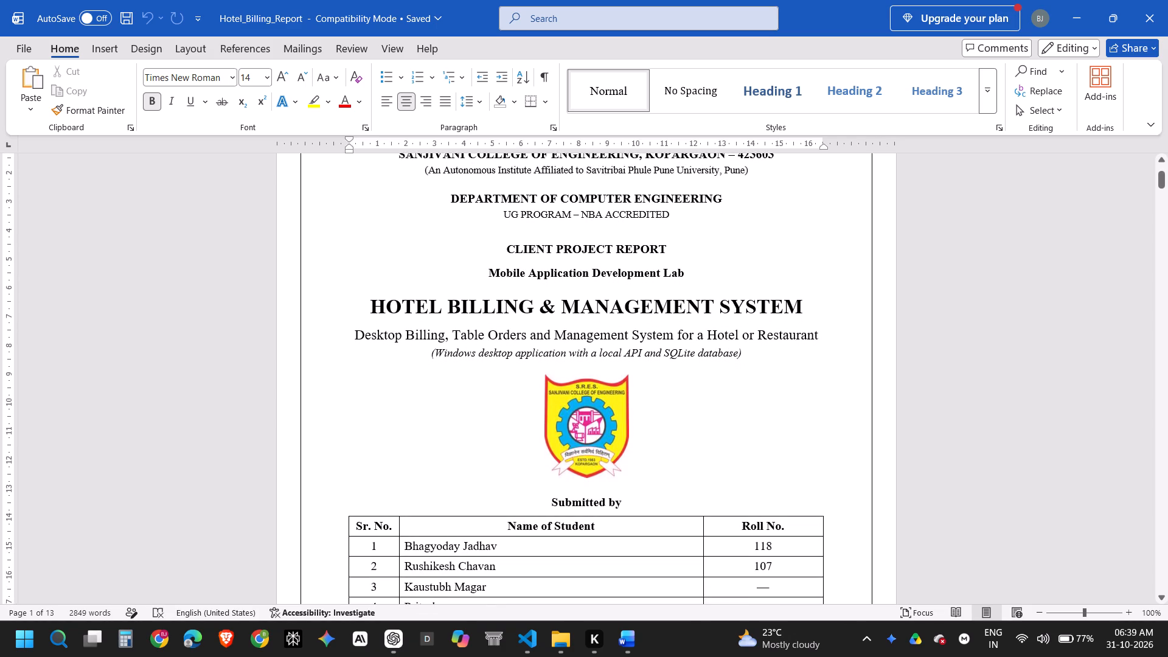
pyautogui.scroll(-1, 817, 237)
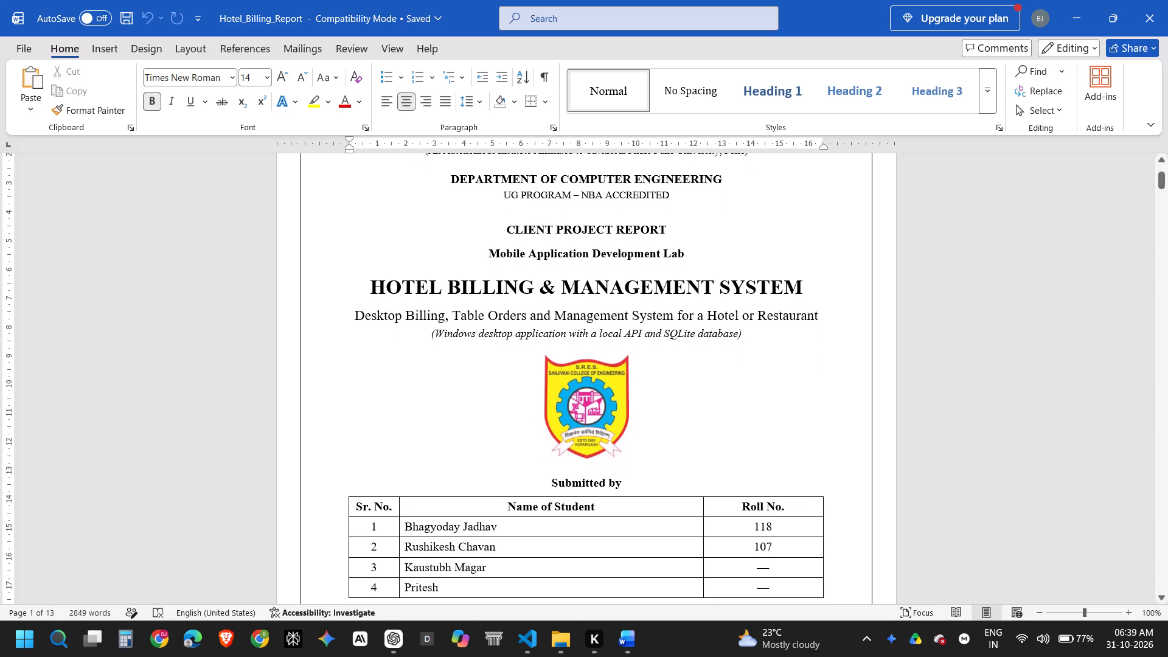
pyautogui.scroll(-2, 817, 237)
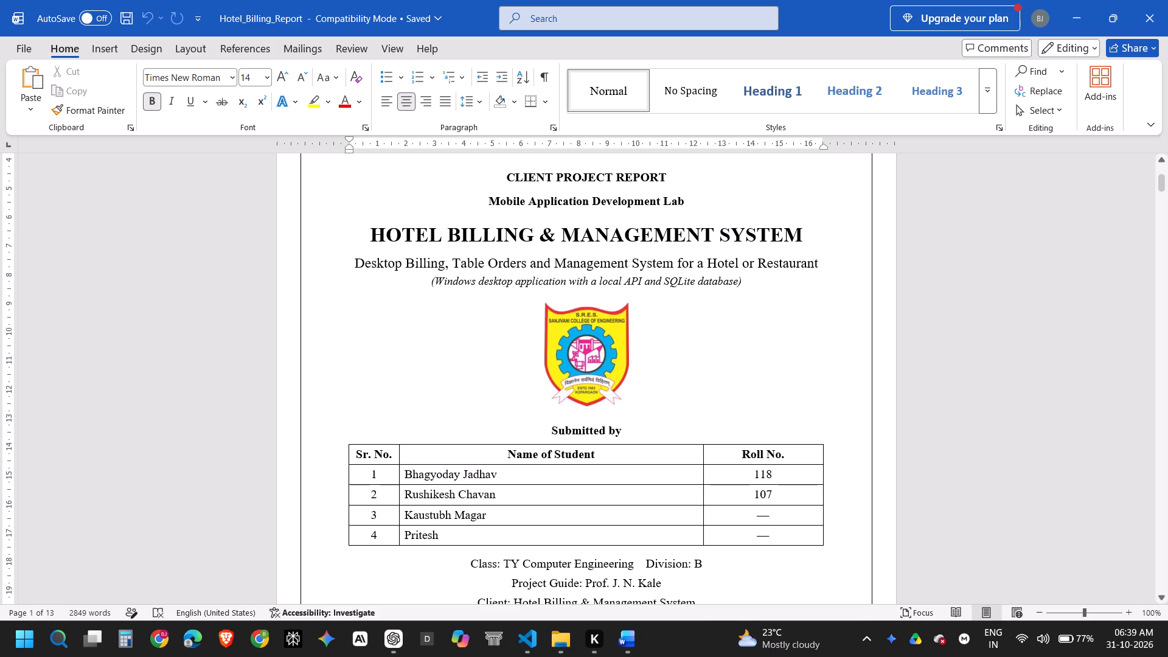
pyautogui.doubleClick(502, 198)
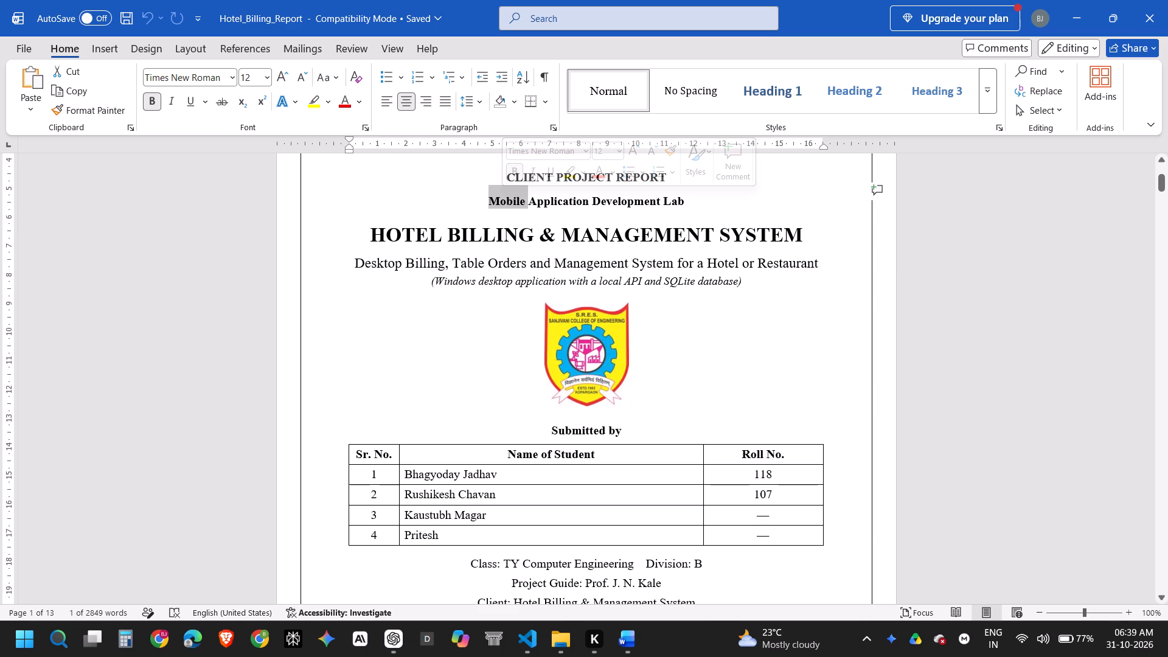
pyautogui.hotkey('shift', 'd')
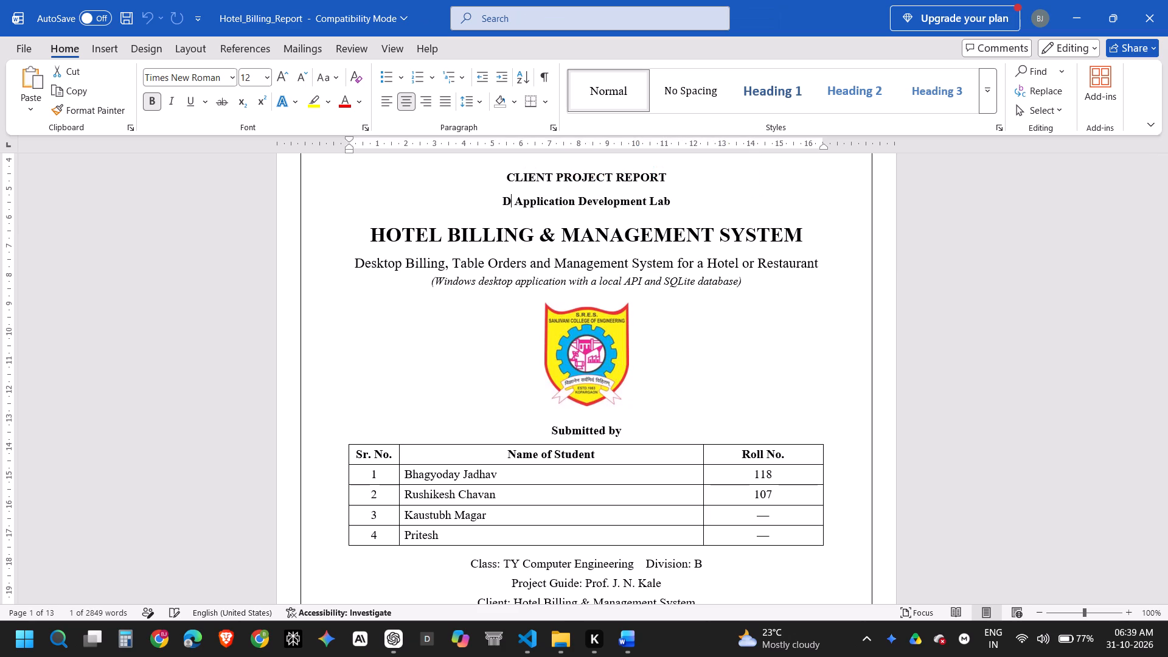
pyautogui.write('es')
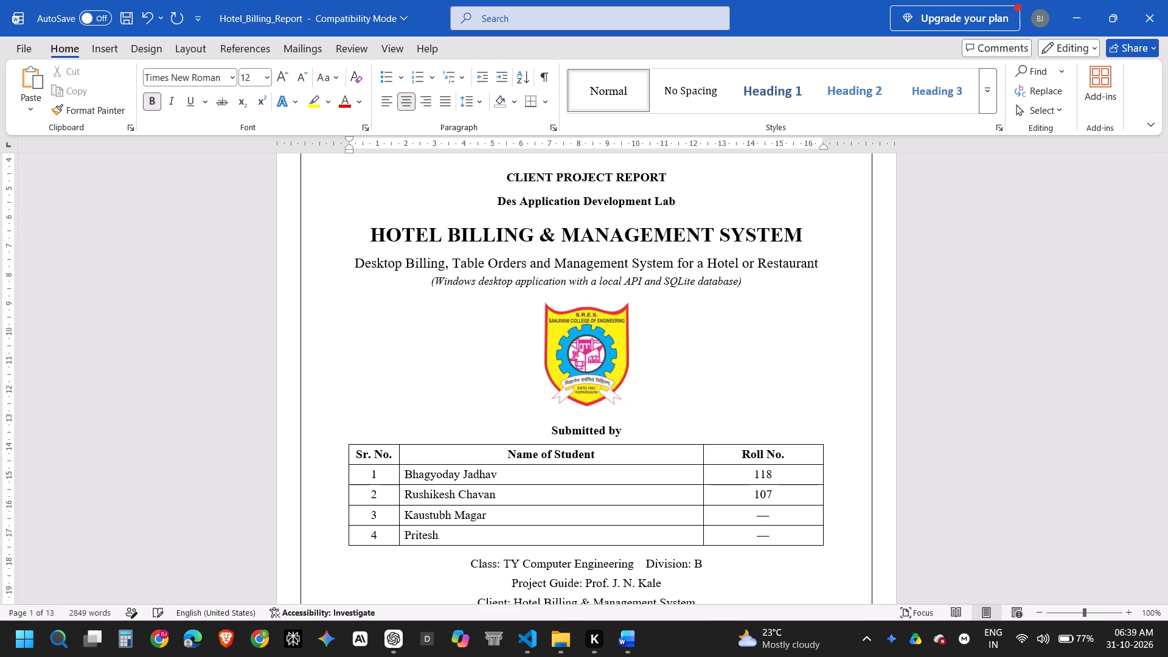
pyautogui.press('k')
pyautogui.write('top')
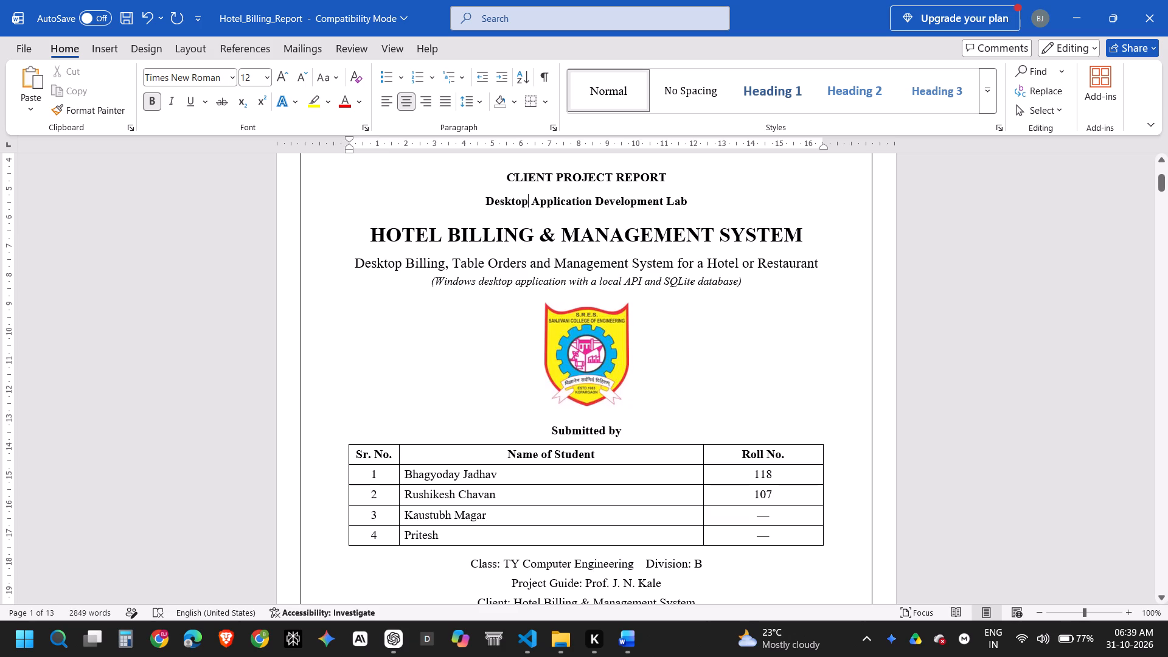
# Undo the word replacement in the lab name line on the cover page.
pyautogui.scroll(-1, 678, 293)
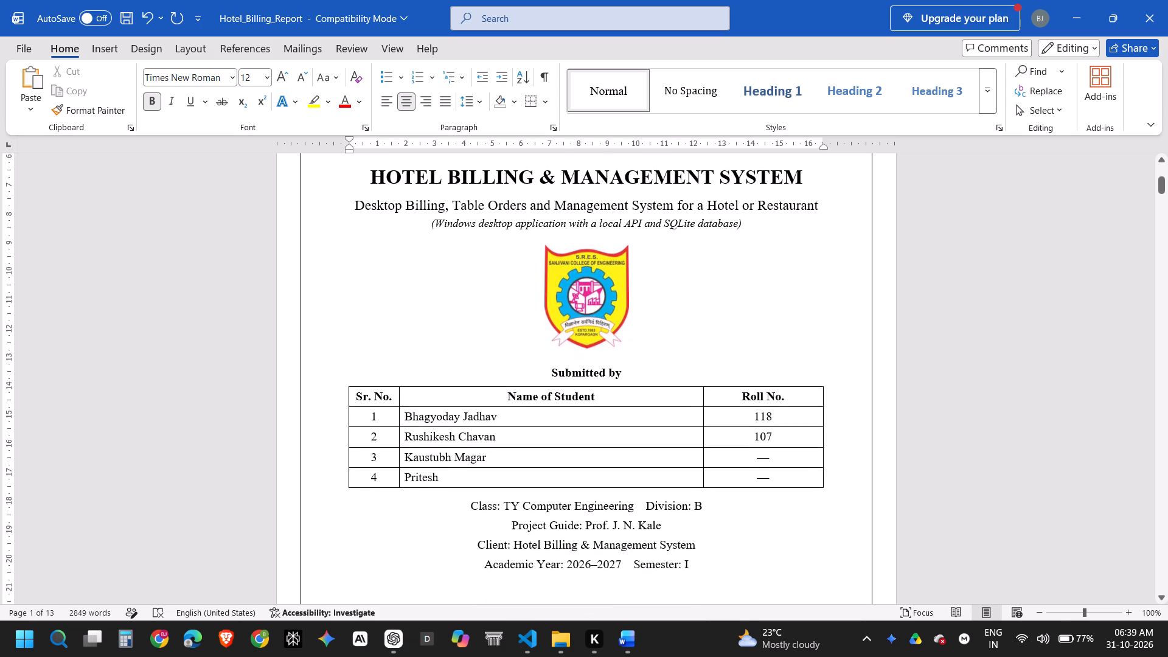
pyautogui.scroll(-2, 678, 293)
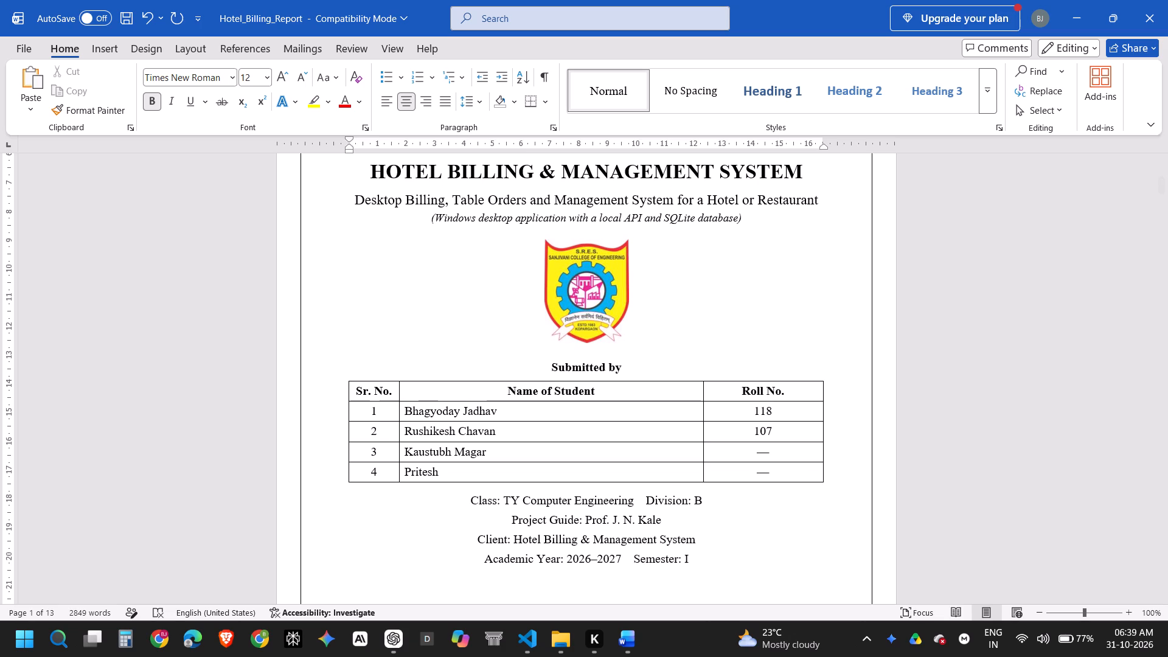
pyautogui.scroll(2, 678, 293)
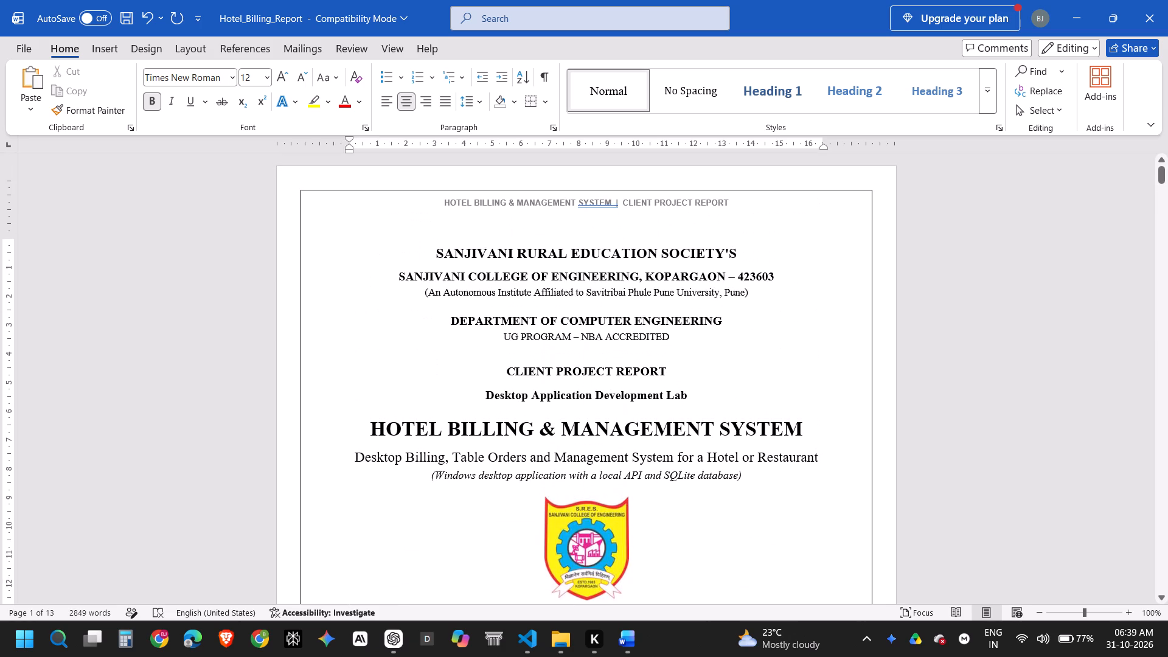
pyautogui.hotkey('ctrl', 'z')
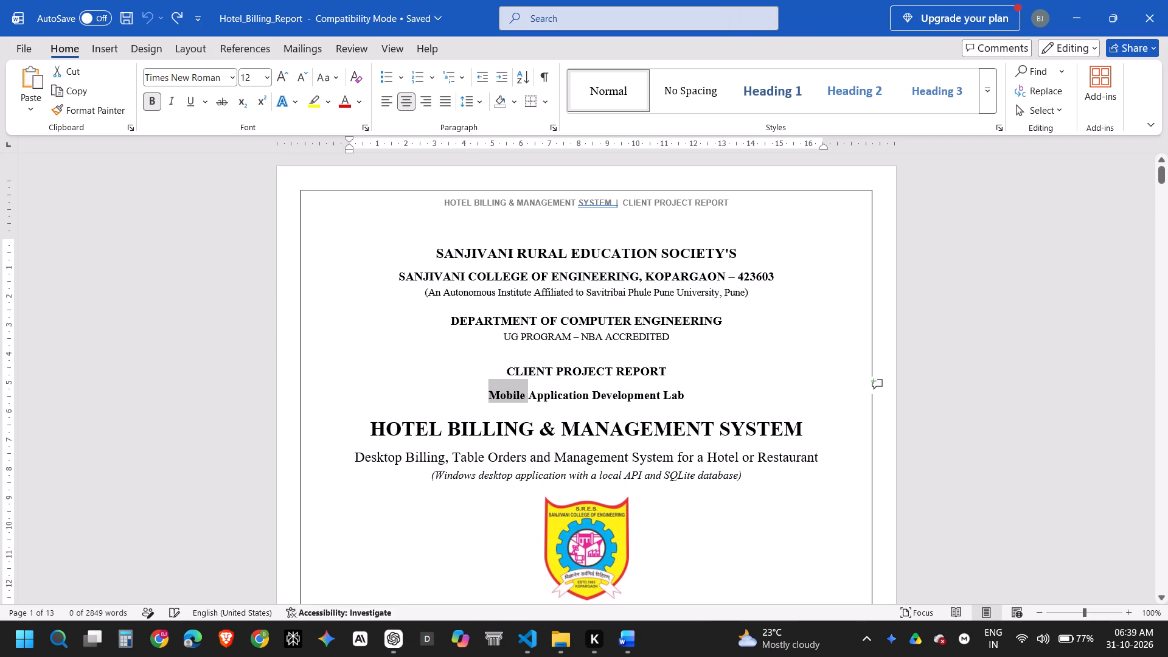
# Review the cover page from the project title through the student table and the class, guide and academic year details.
pyautogui.scroll(-1, 678, 293)
pyautogui.scroll(1, 678, 293)
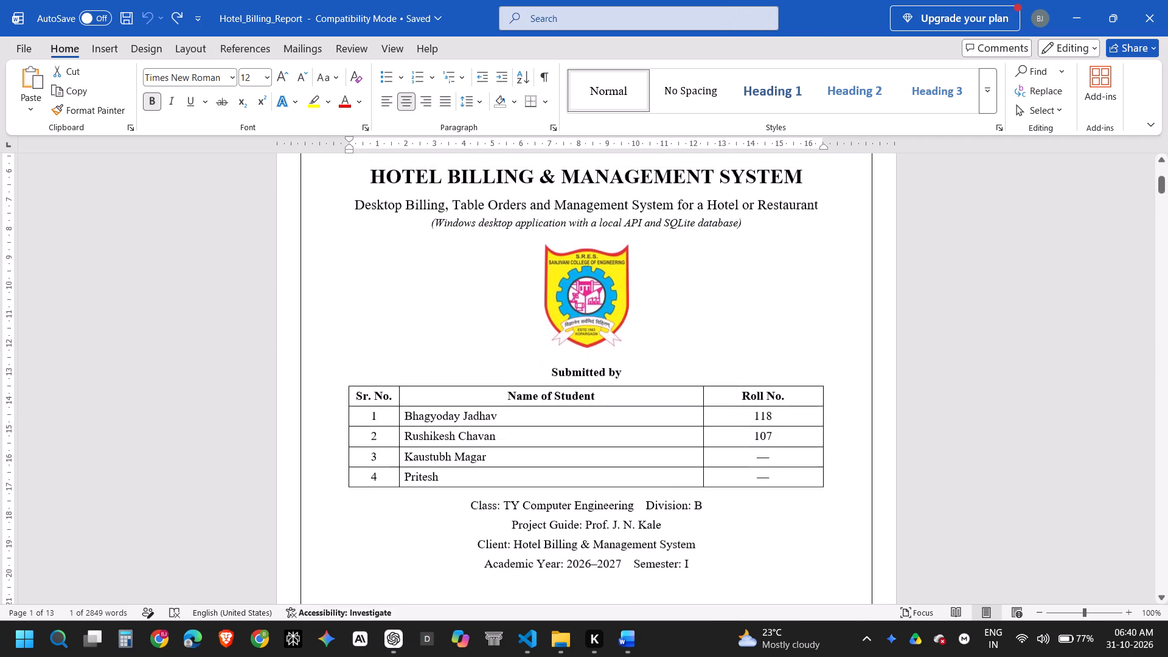
pyautogui.scroll(2, 678, 293)
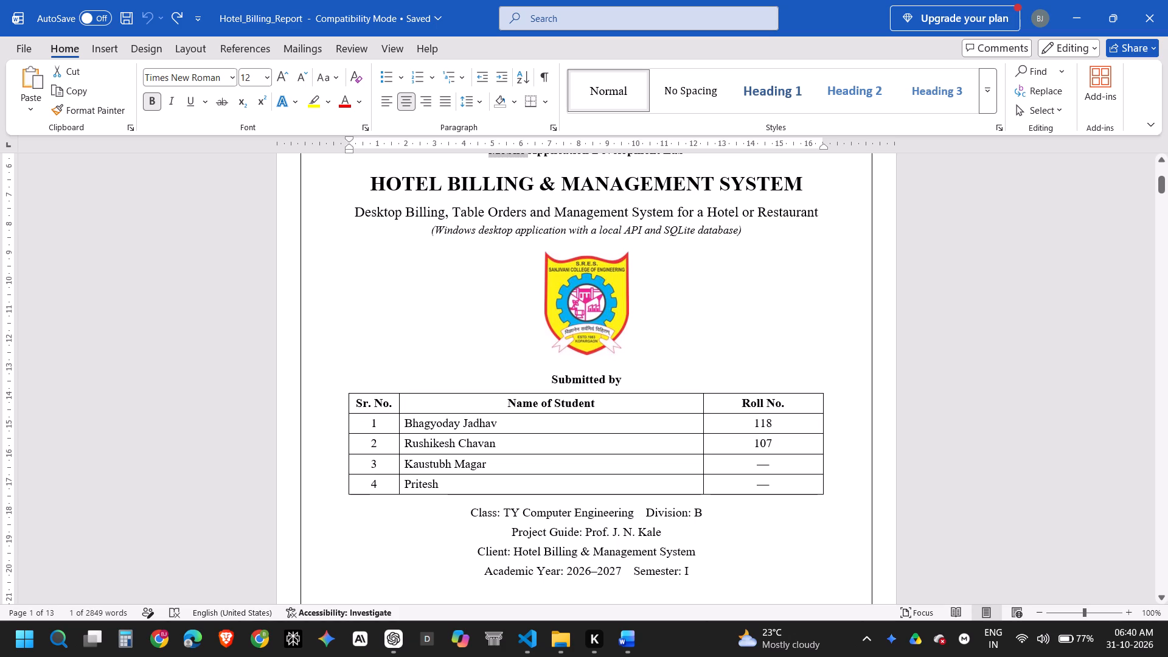
pyautogui.scroll(-1, 678, 293)
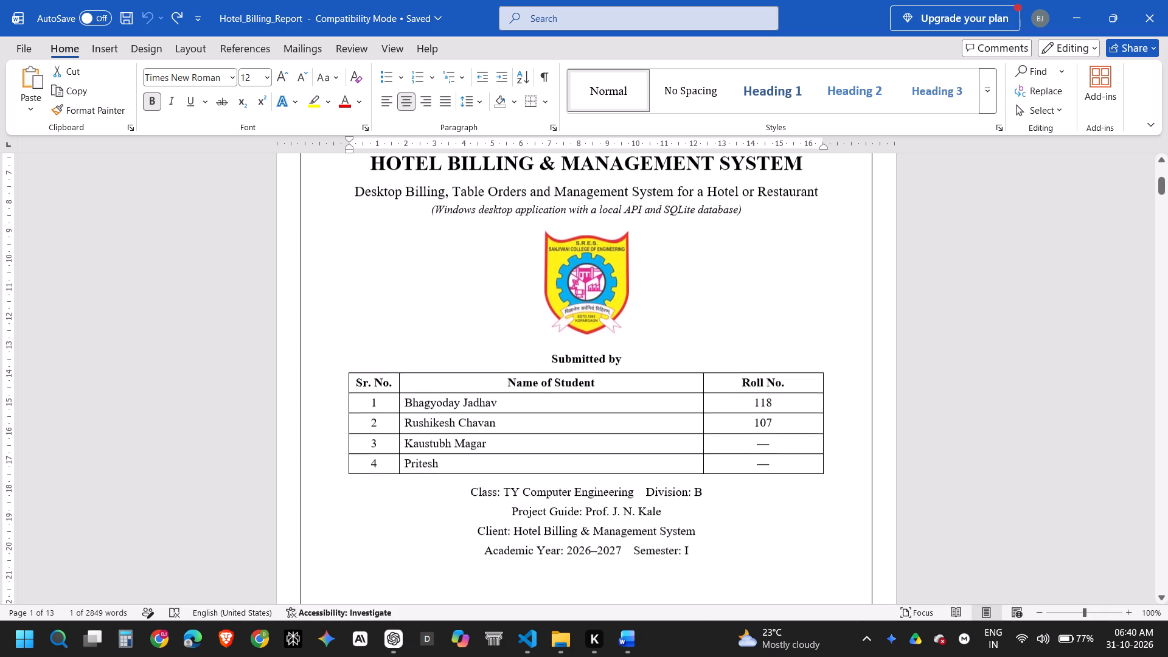
pyautogui.scroll(-3, 678, 293)
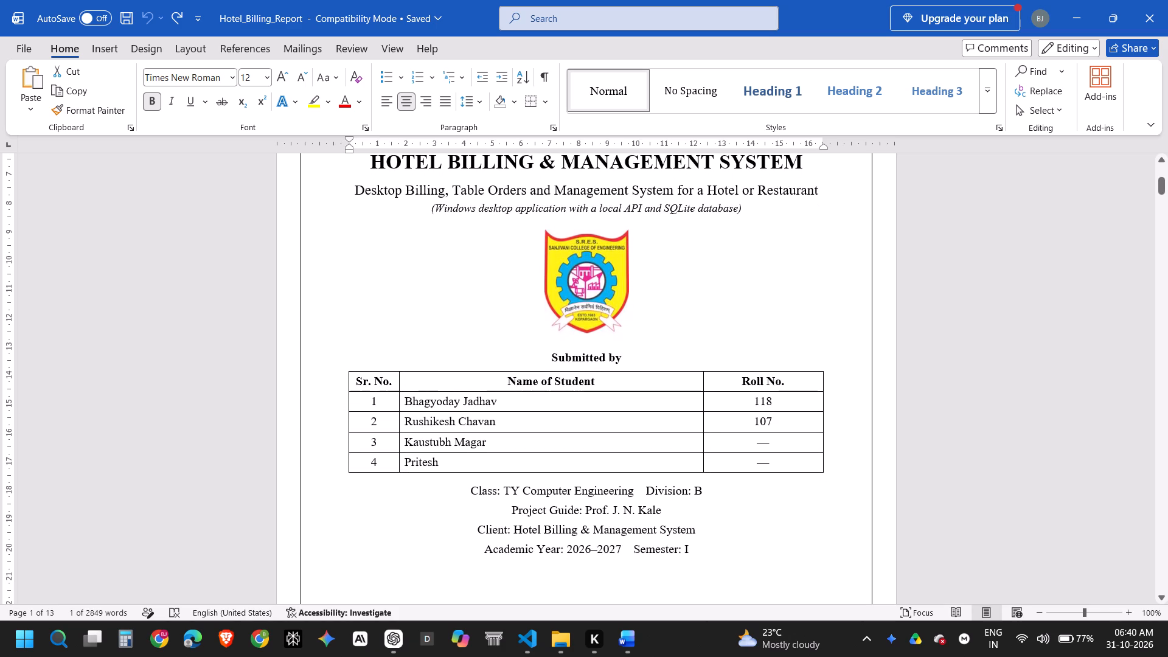
pyautogui.scroll(-1, 678, 293)
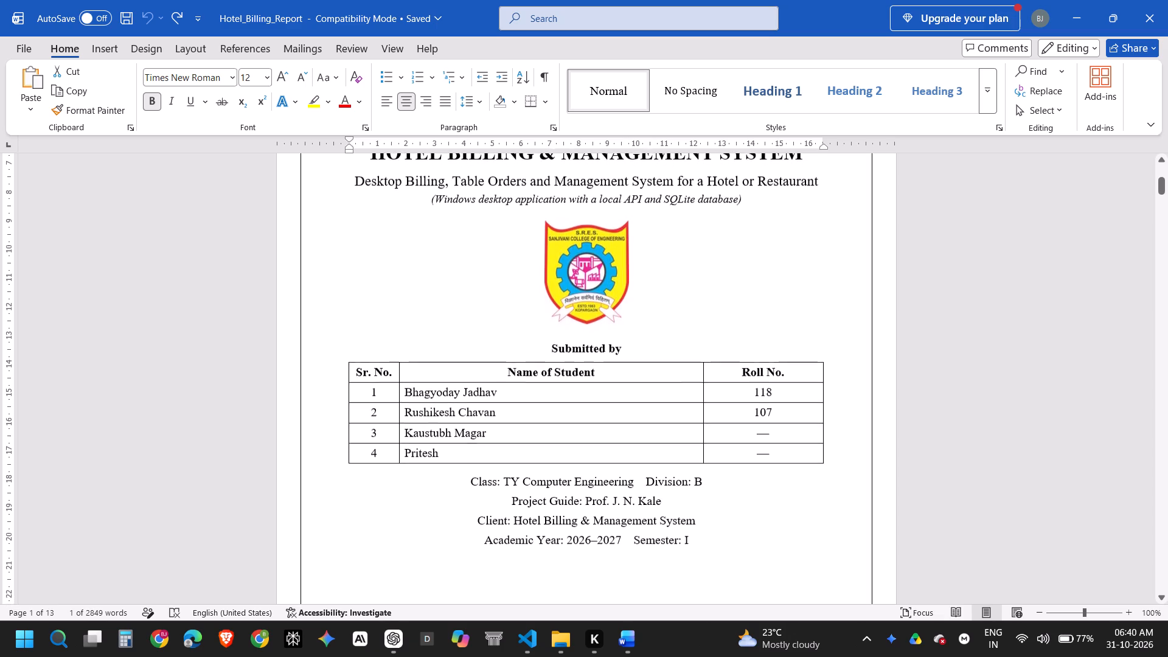
pyautogui.scroll(-3, 678, 293)
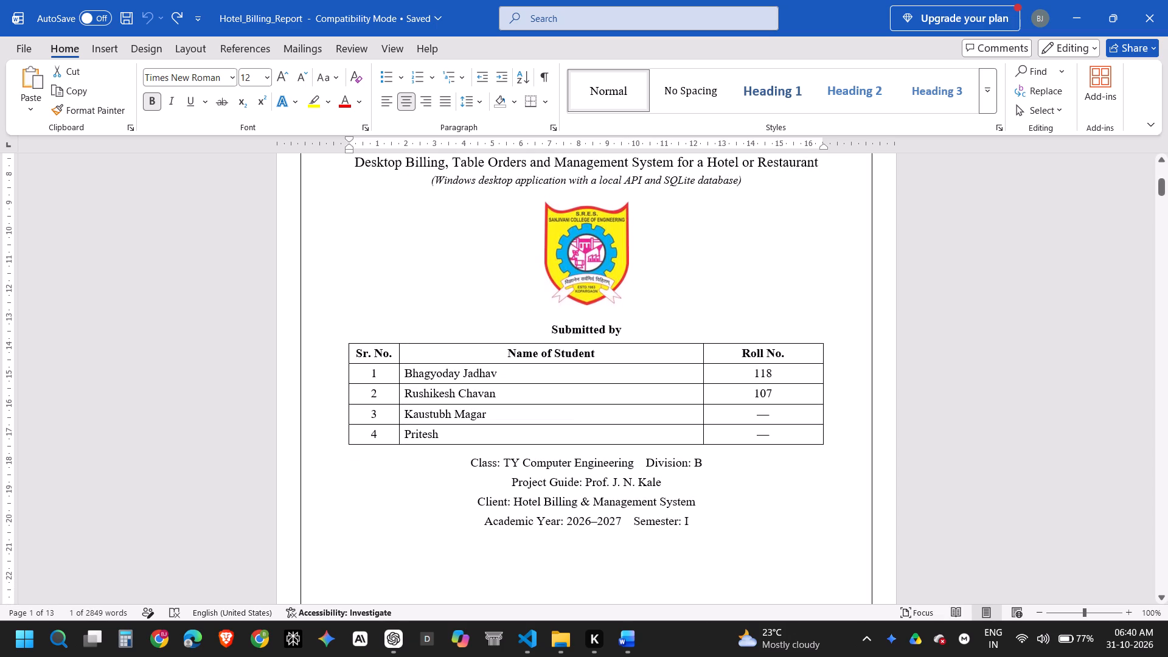
pyautogui.scroll(-1, 678, 293)
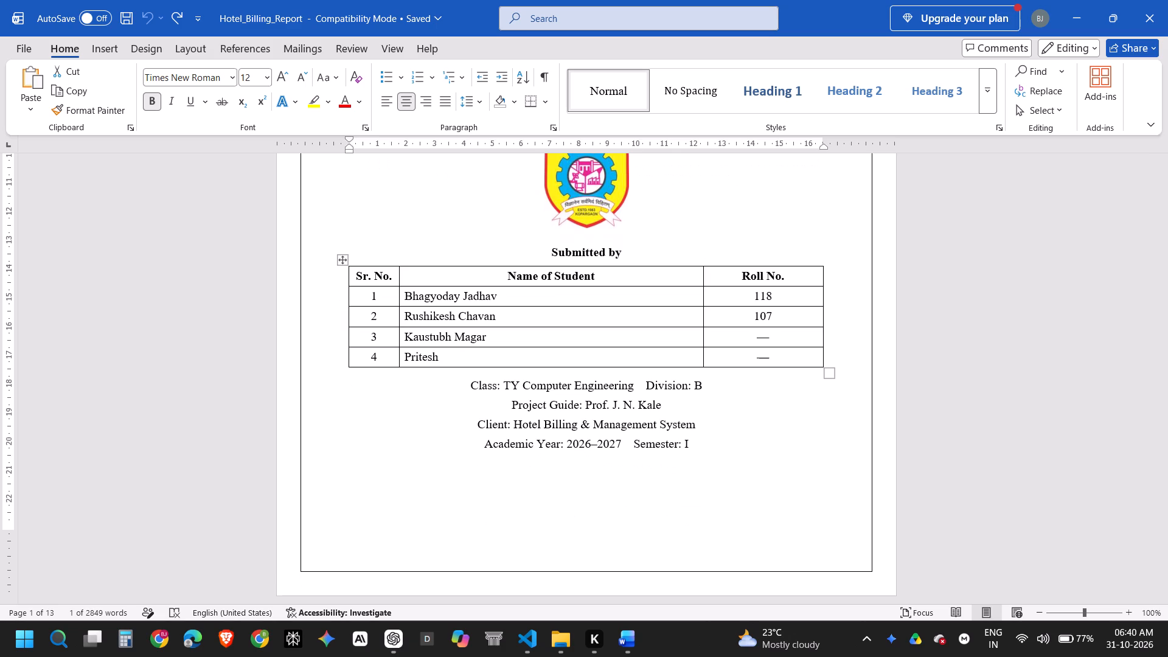
pyautogui.scroll(-1, 678, 293)
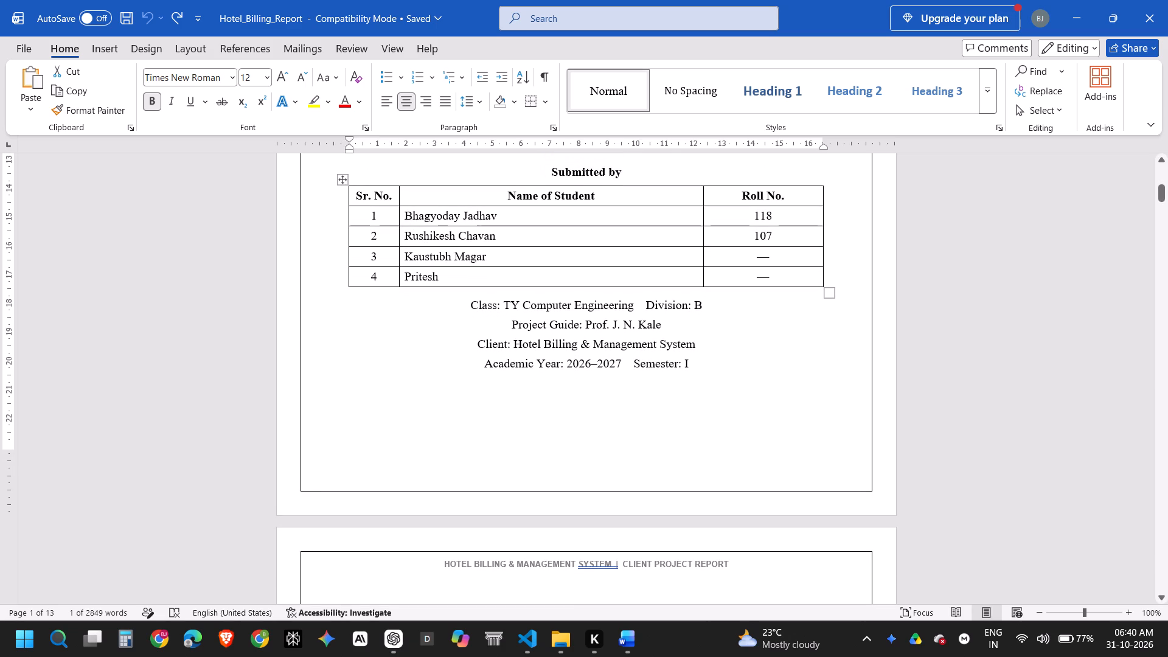
pyautogui.scroll(-1, 678, 293)
# Add a space after the fourth student's name in the "Submitted by" table.
pyautogui.click(534, 276)
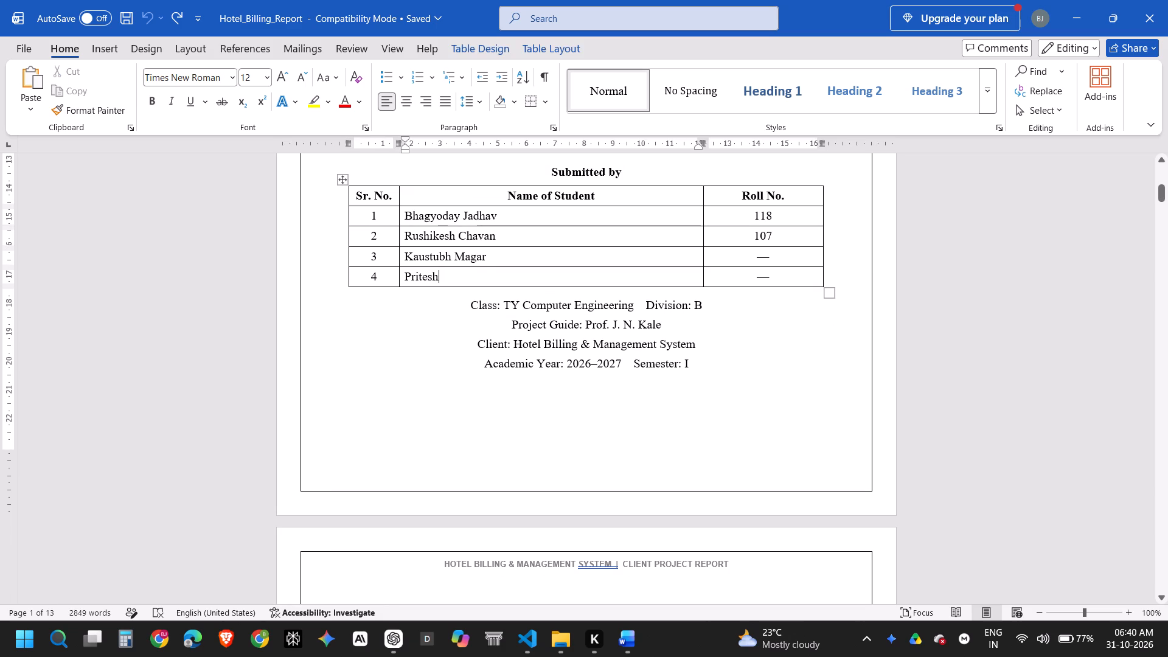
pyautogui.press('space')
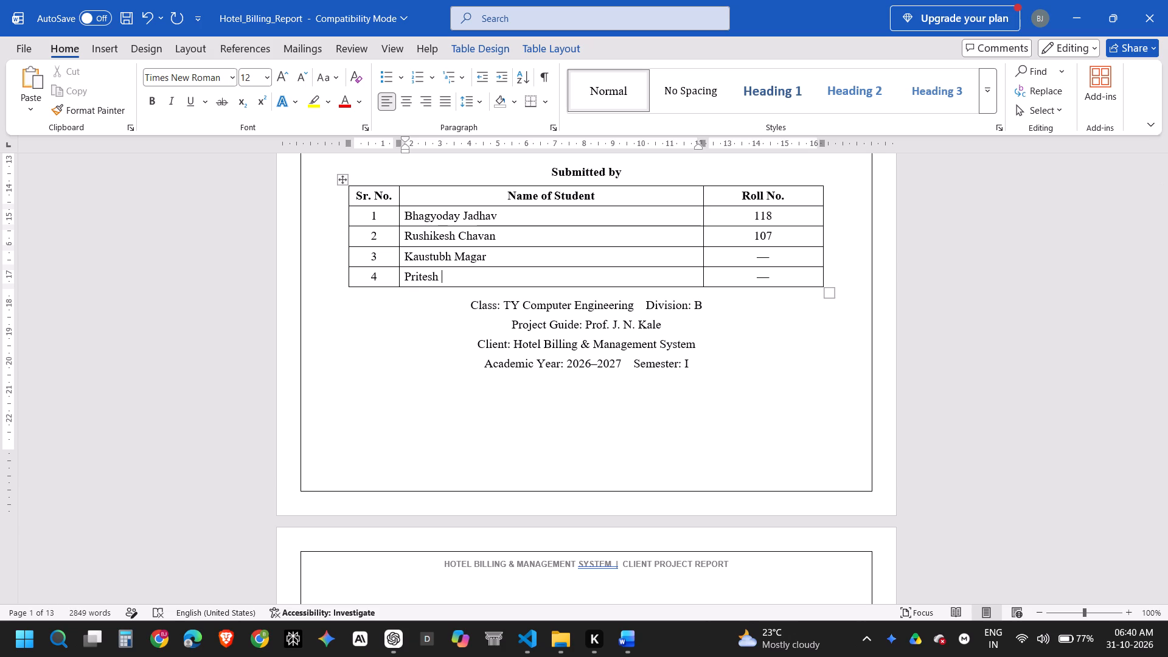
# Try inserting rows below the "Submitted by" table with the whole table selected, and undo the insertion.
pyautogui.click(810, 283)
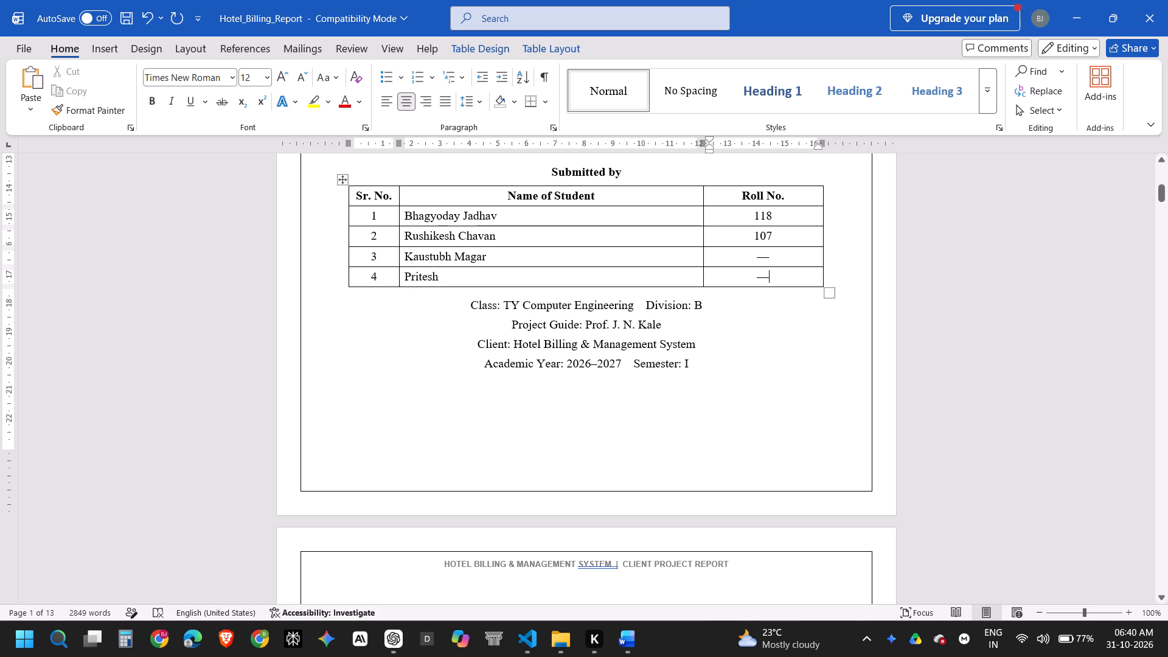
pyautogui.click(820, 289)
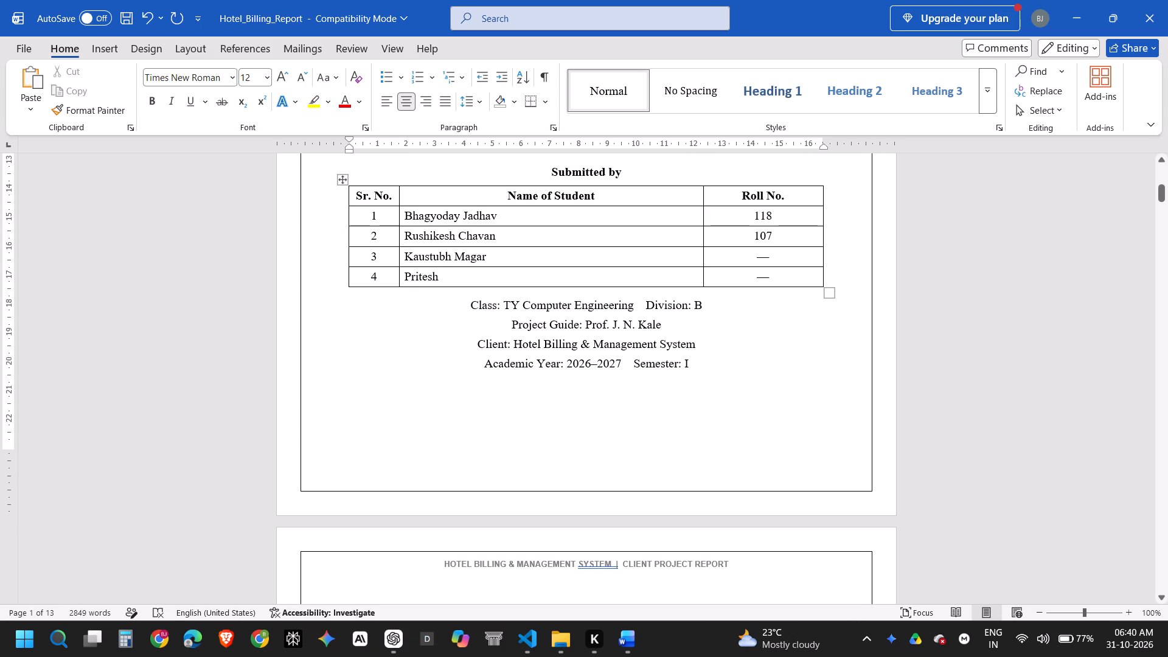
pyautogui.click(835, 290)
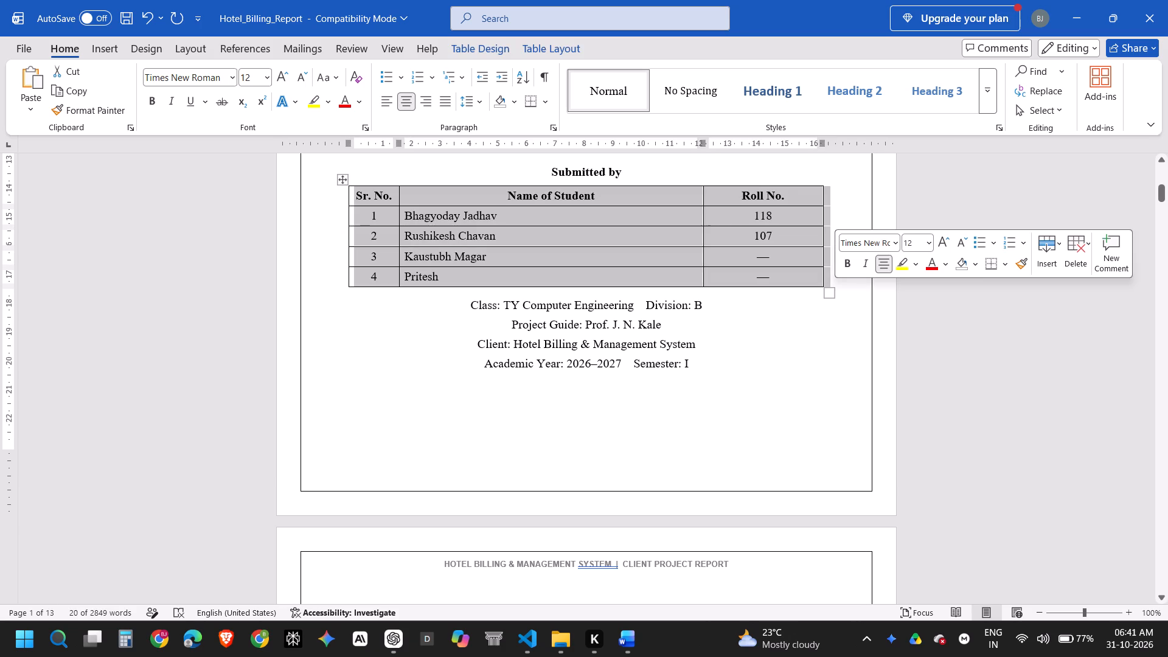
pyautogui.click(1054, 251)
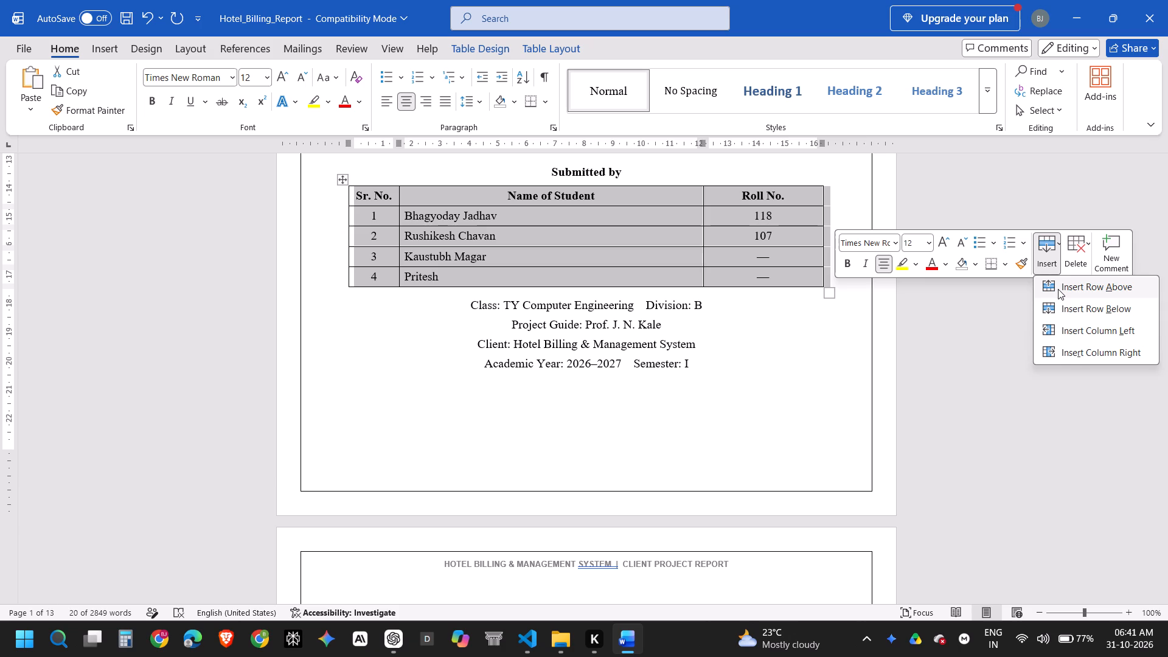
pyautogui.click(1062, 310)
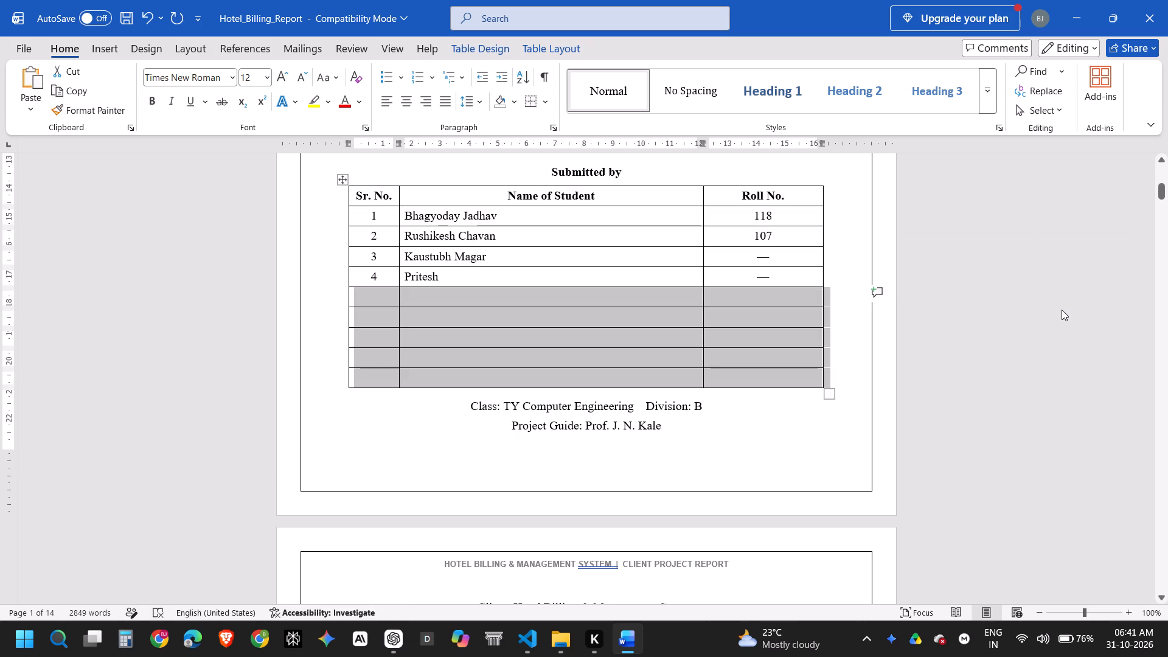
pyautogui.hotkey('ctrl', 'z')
# Insert one empty row below row 4 of the "Submitted by" table and place the cursor in its Roll No. cell.
pyautogui.click(807, 273)
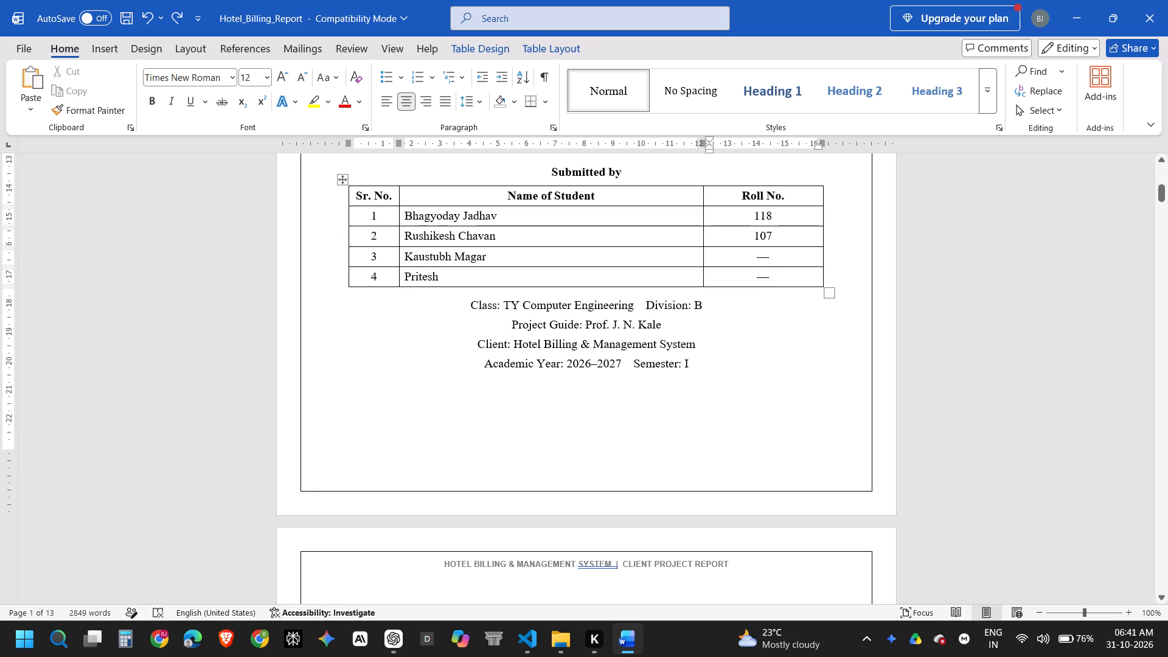
pyautogui.rightClick(804, 277)
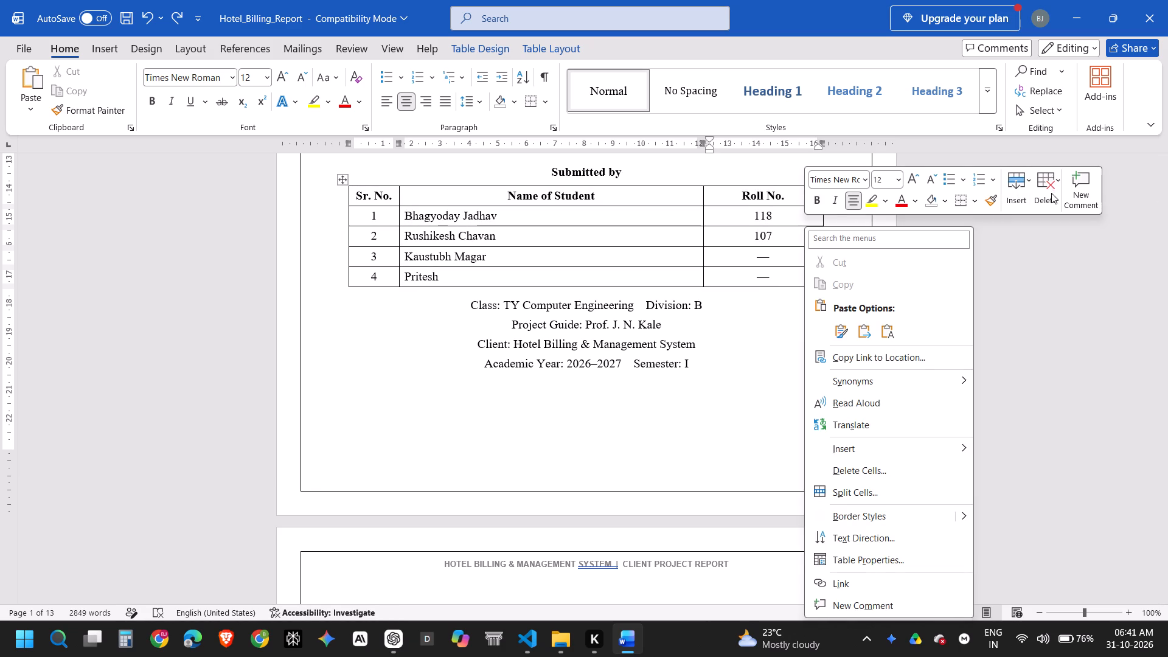
pyautogui.click(1024, 192)
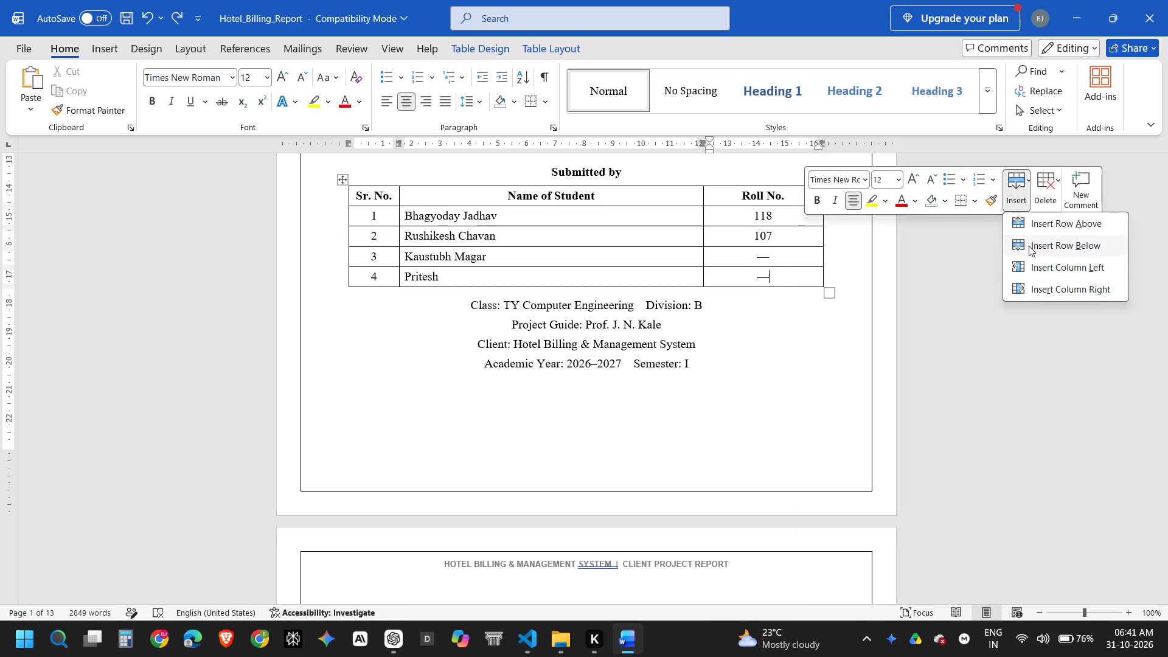
pyautogui.click(1029, 246)
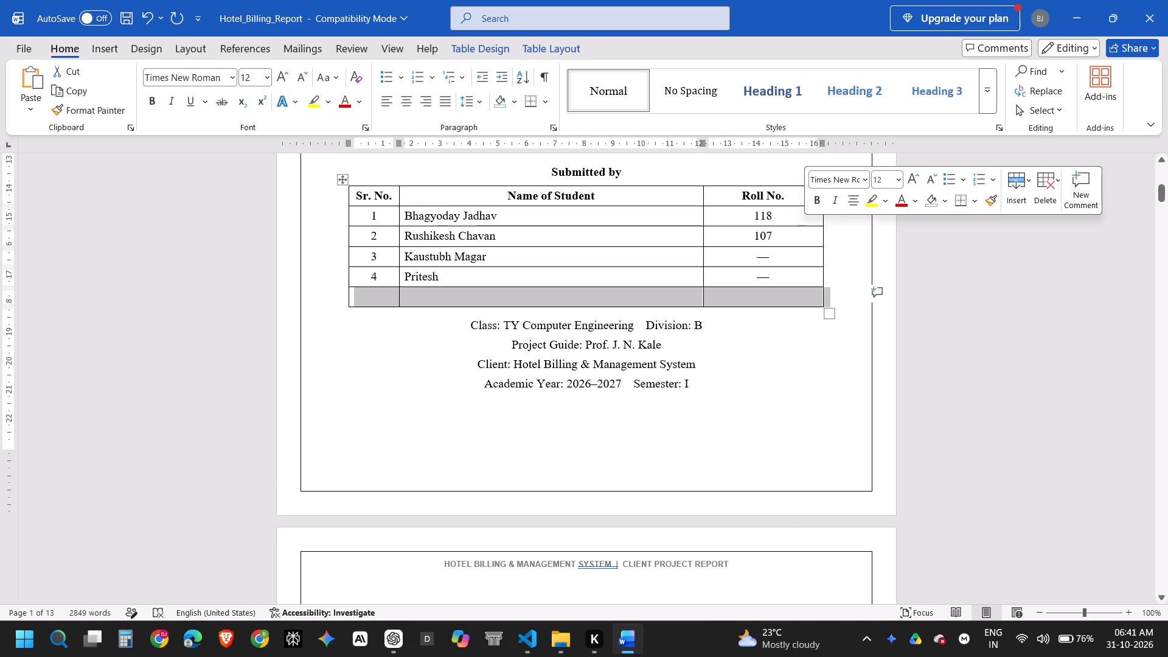
pyautogui.click(763, 301)
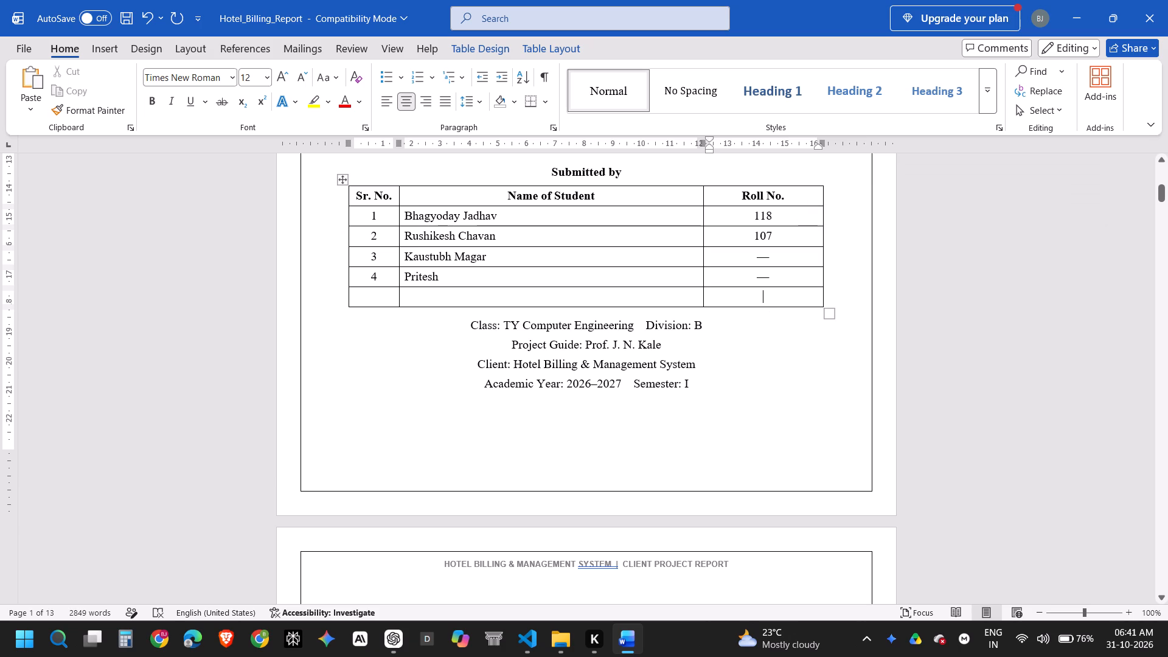
# Move the second student's name from row 2 to the end of row 1's name cell in the "Submitted by" table.
pyautogui.click(509, 236)
pyautogui.moveTo(509, 236); pyautogui.dragTo(485, 237)
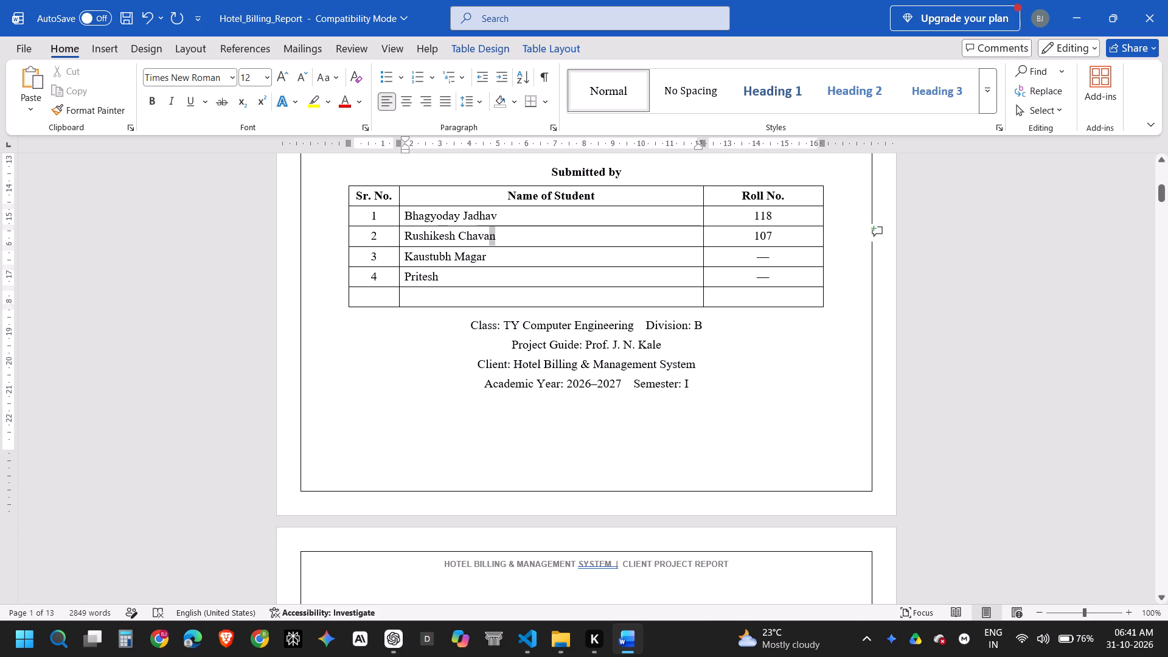
pyautogui.moveTo(485, 237); pyautogui.dragTo(416, 236)
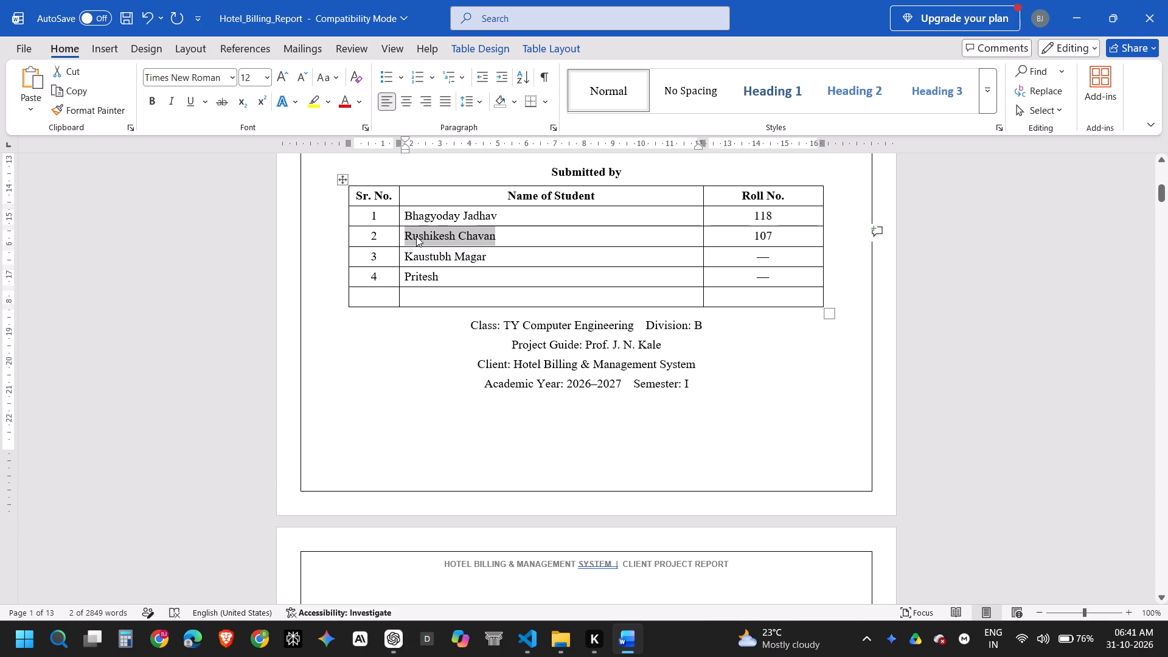
pyautogui.hotkey('ctrl', 'x')
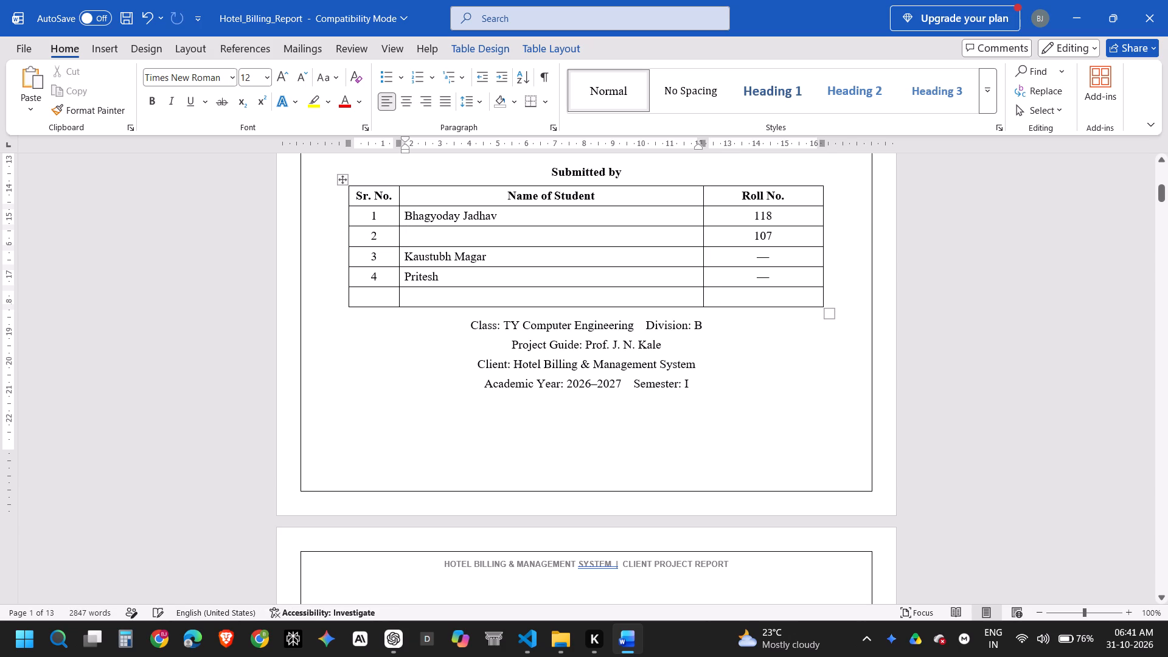
pyautogui.click(500, 217)
pyautogui.hotkey('ctrl', 'v')
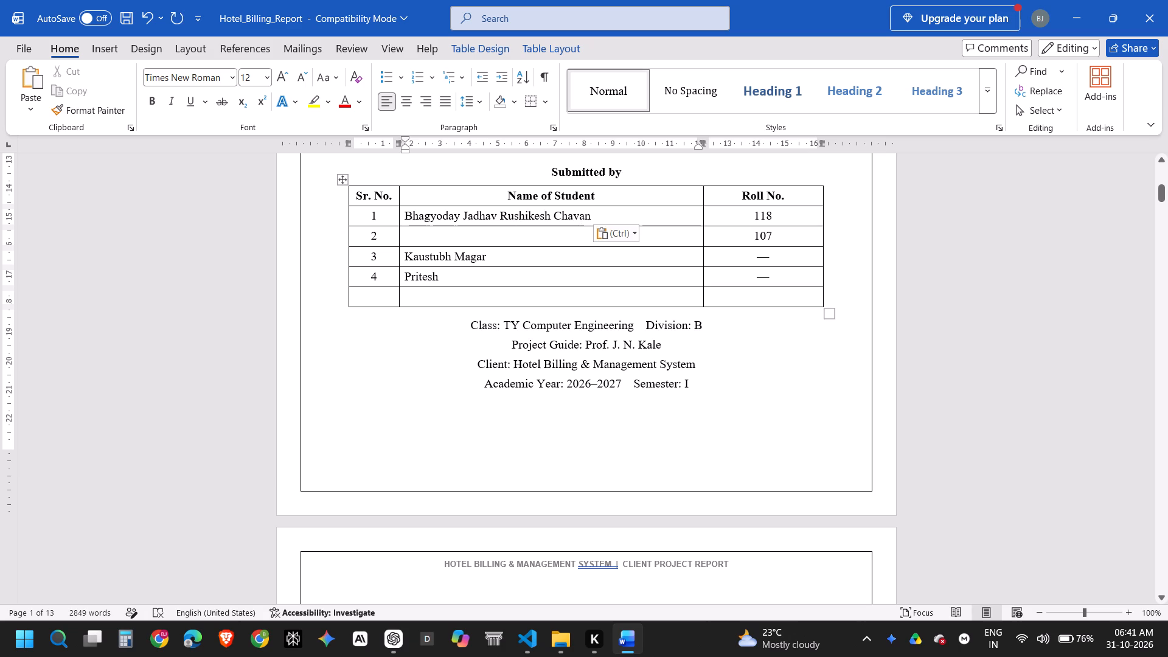
pyautogui.click(497, 214)
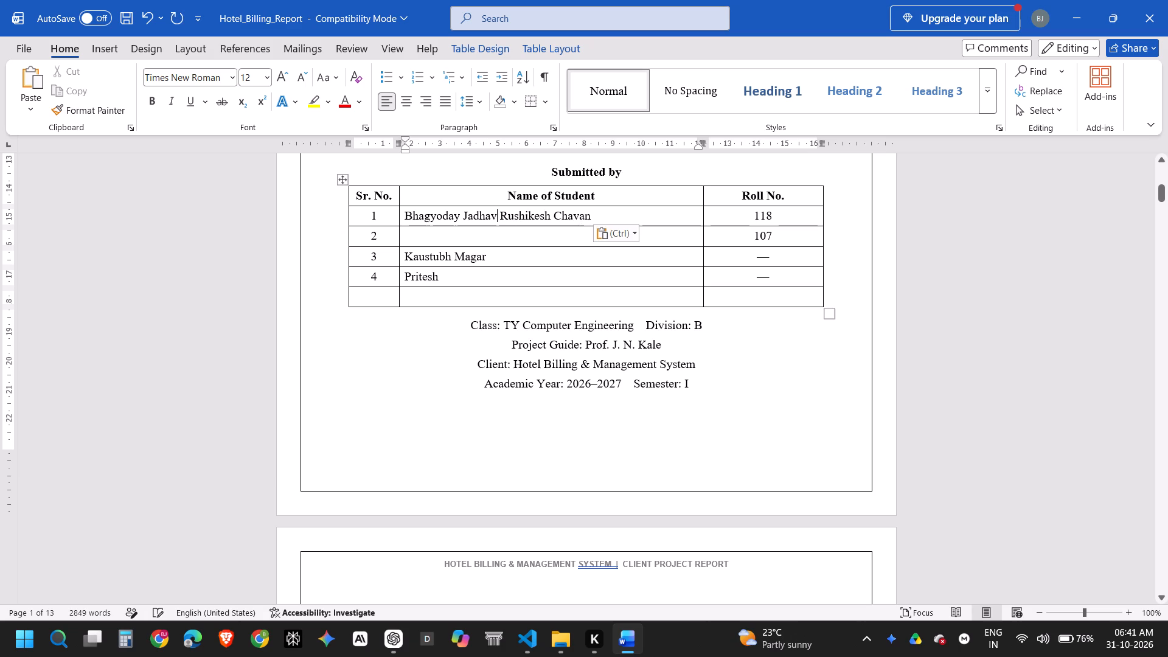
# Move the student name from row 4 into the emptied name cell of row 2.
pyautogui.moveTo(442, 277); pyautogui.dragTo(407, 276)
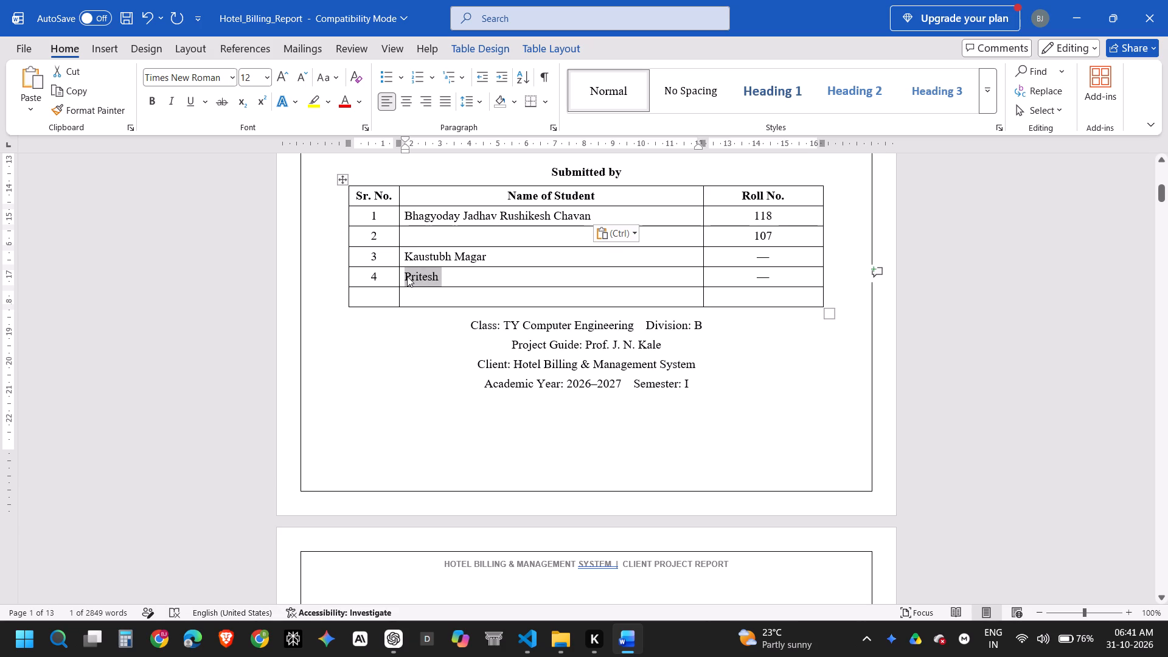
pyautogui.hotkey('ctrl', 'x')
pyautogui.click(424, 236)
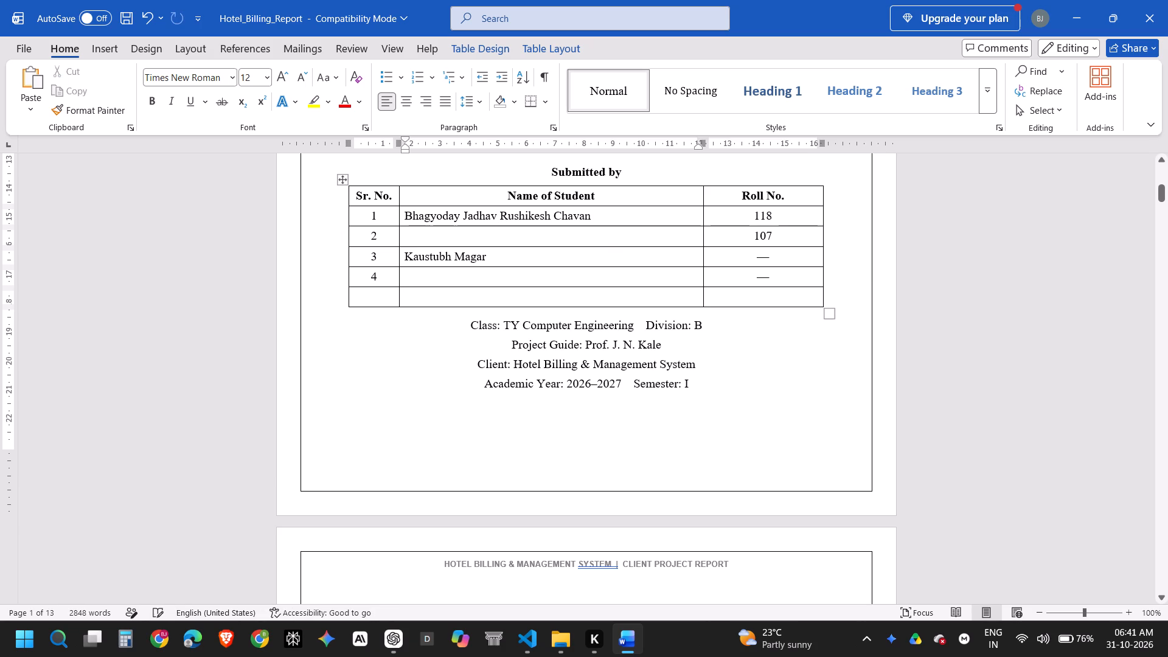
pyautogui.hotkey('ctrl', 'v')
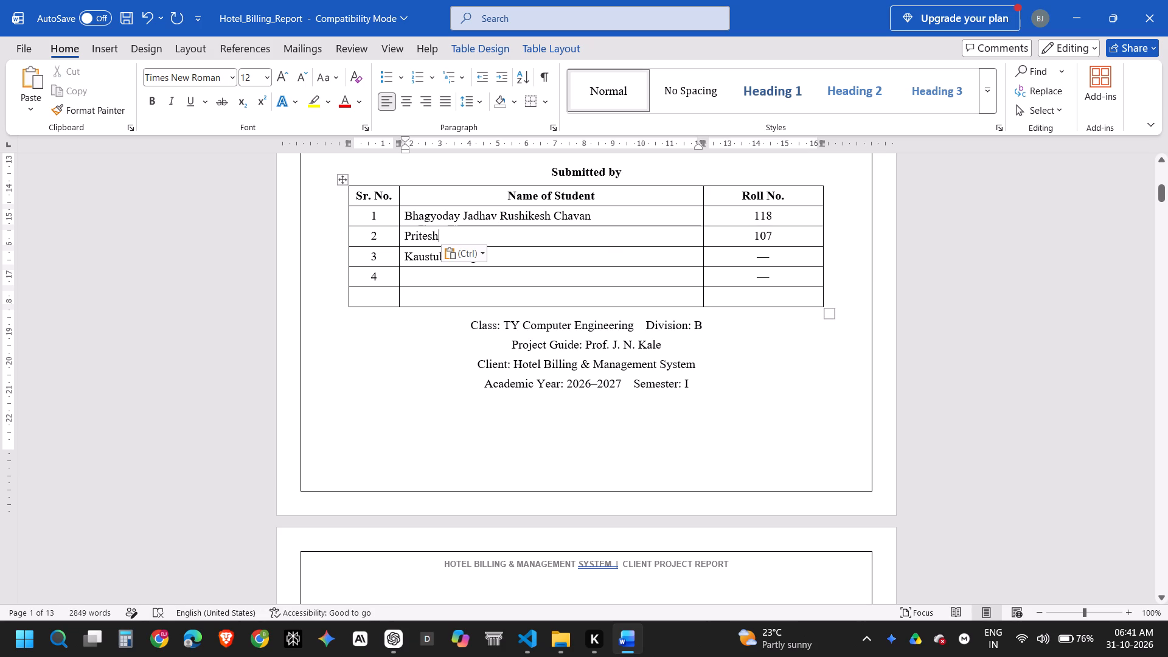
# Move the first of the two student names in row 1 to the end of row 3's name cell.
pyautogui.moveTo(499, 216); pyautogui.dragTo(429, 215)
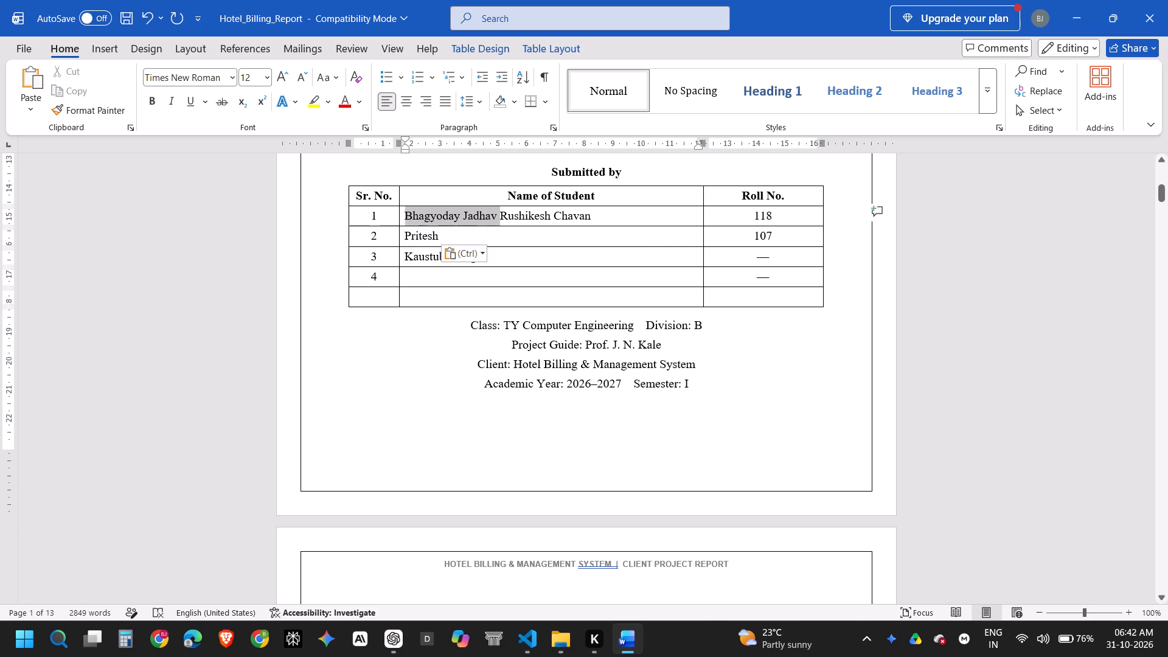
pyautogui.moveTo(429, 215); pyautogui.dragTo(420, 215)
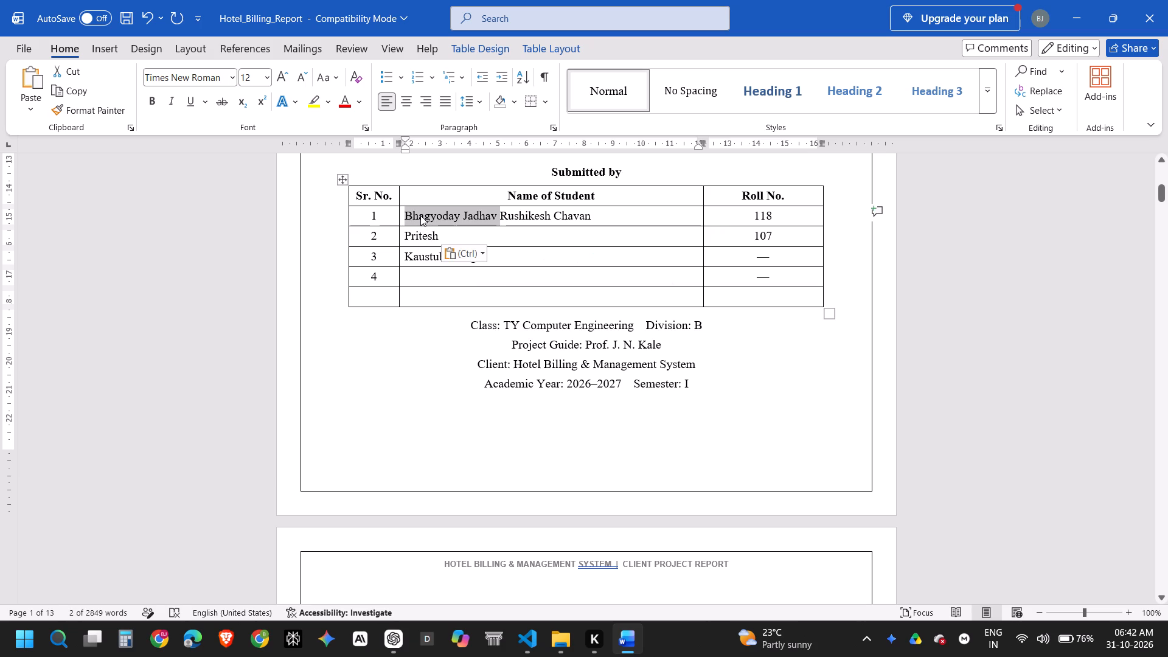
pyautogui.hotkey('ctrl', 'x')
pyautogui.click(517, 257)
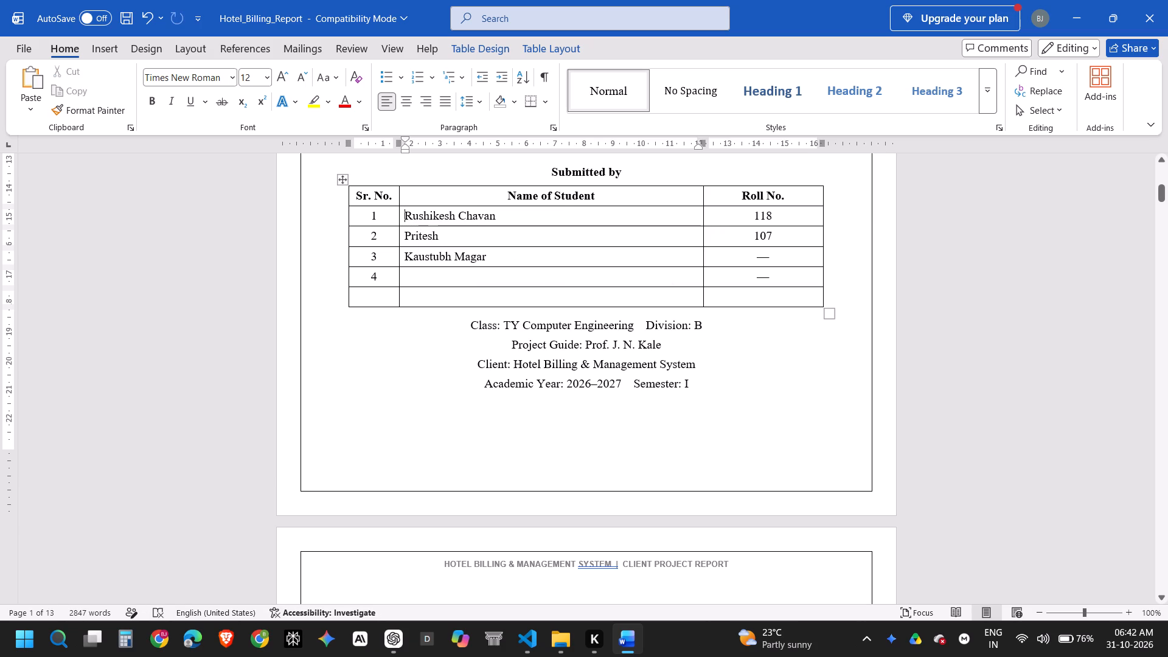
pyautogui.hotkey('ctrl', 'v')
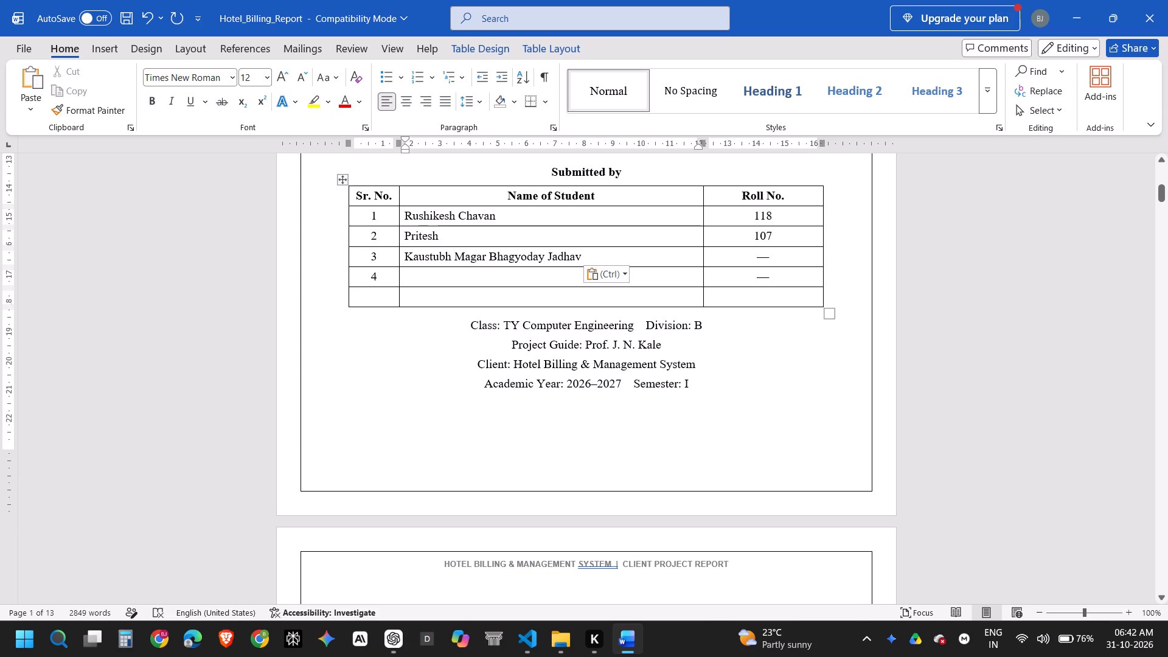
# Move the first of the two student names in row 3 into the name cell of the unnumbered last row.
pyautogui.moveTo(490, 255); pyautogui.dragTo(420, 259)
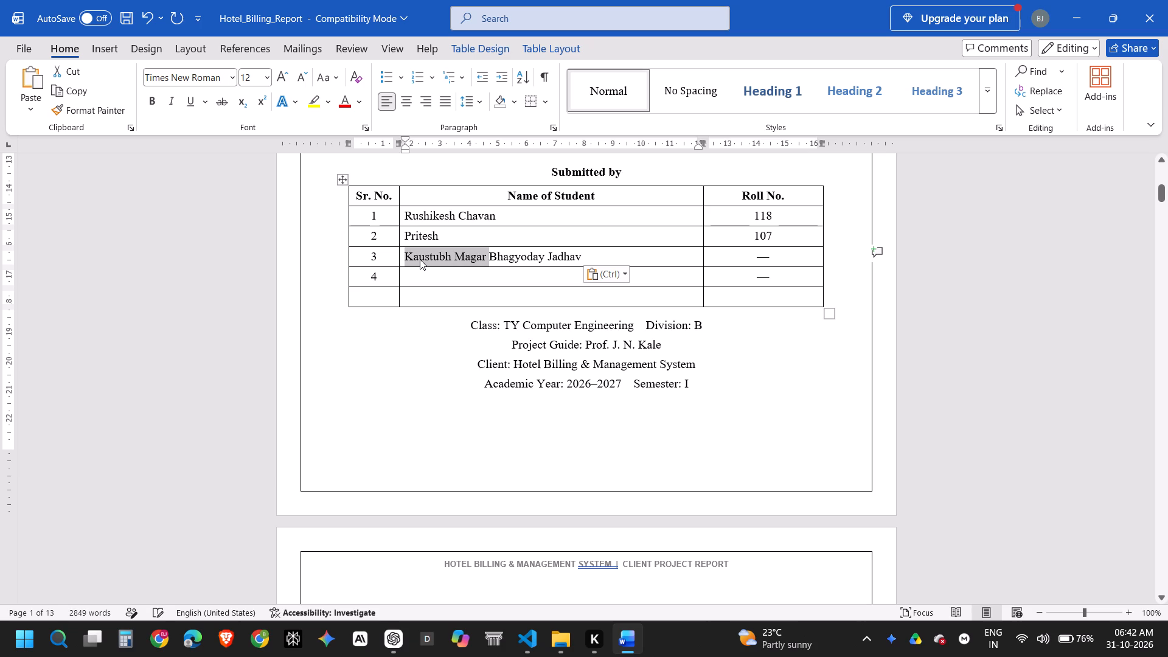
pyautogui.hotkey('ctrl', 'x')
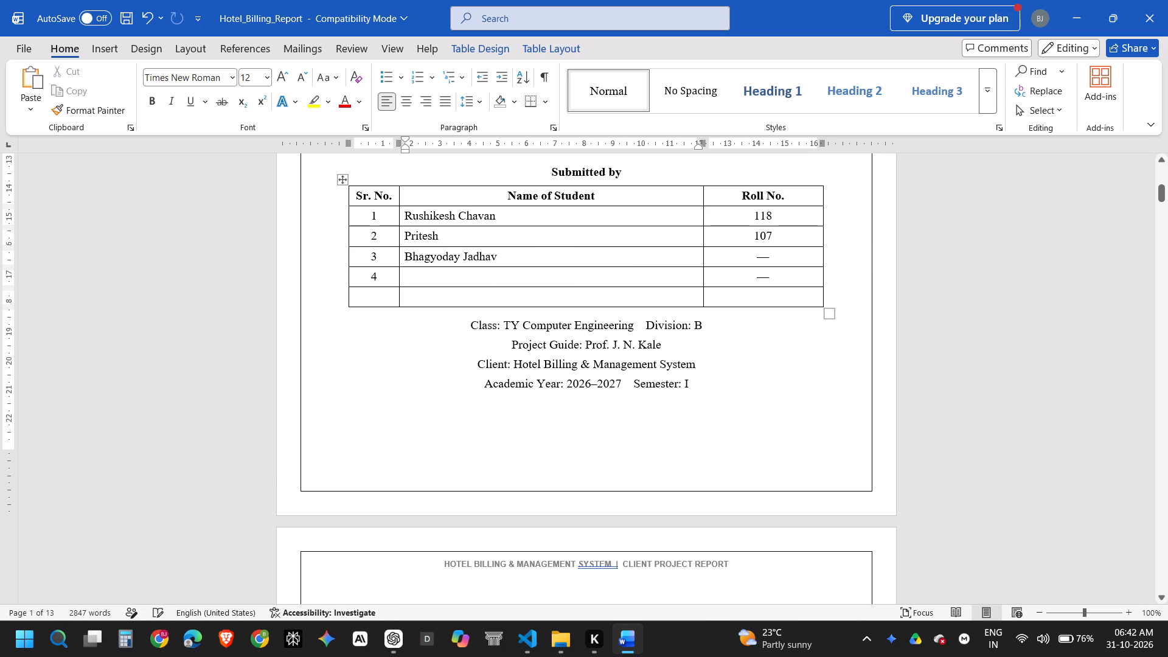
pyautogui.click(437, 298)
pyautogui.hotkey('ctrl', 'v')
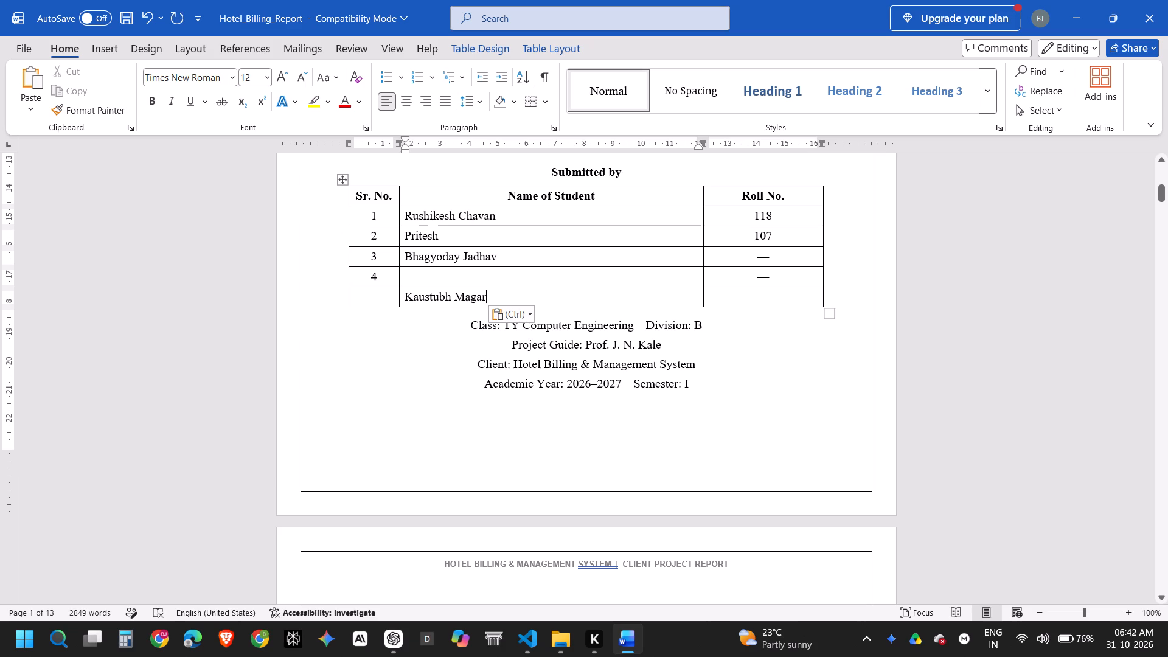
# Move the remaining student name from row 3 into the empty name cell of row 4.
pyautogui.moveTo(500, 260); pyautogui.dragTo(423, 260)
pyautogui.hotkey('ctrl', 'x')
pyautogui.click(428, 279)
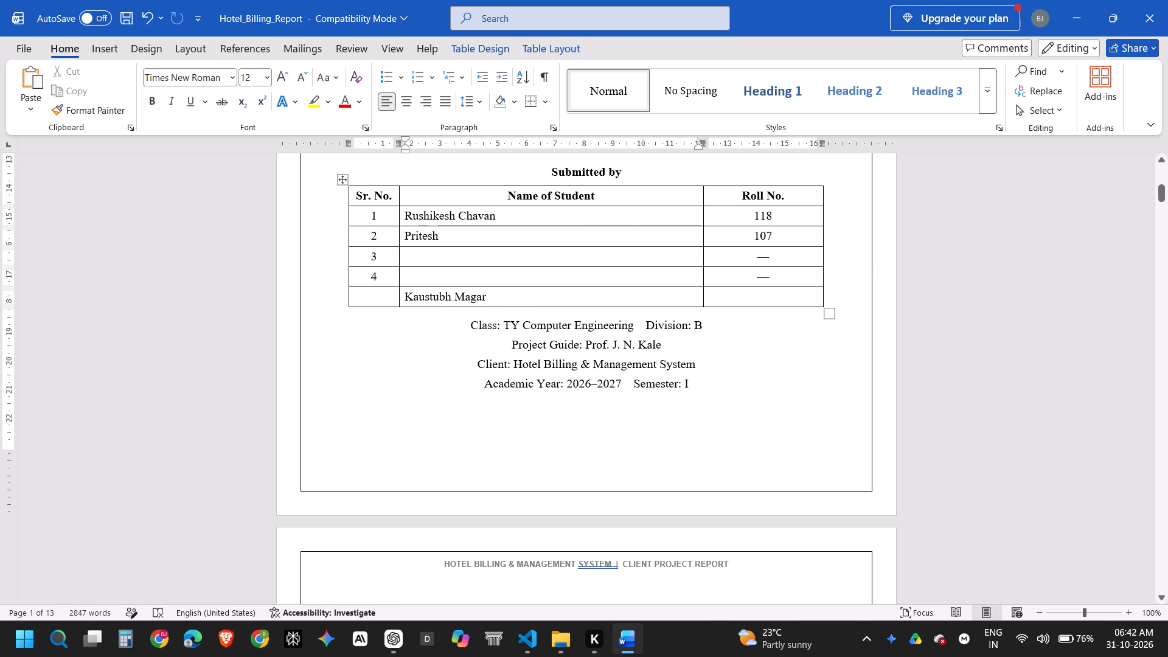
pyautogui.hotkey('ctrl', 'v')
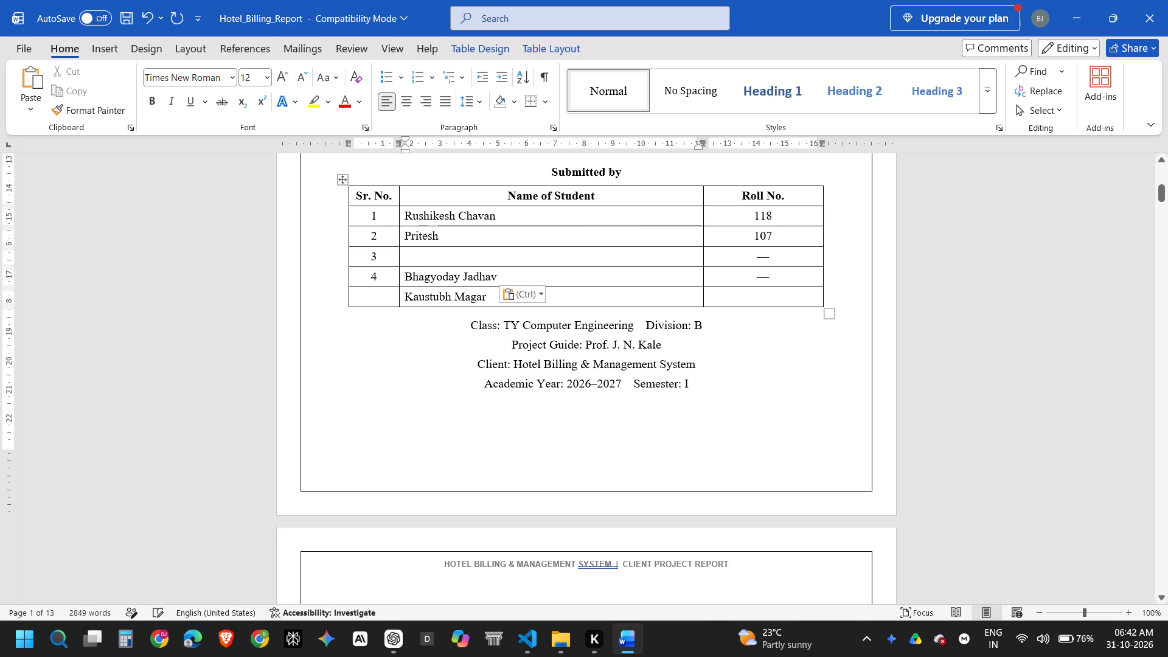
# Enter the additional student's first name and surname in the empty name cell of row 3.
pyautogui.click(420, 259)
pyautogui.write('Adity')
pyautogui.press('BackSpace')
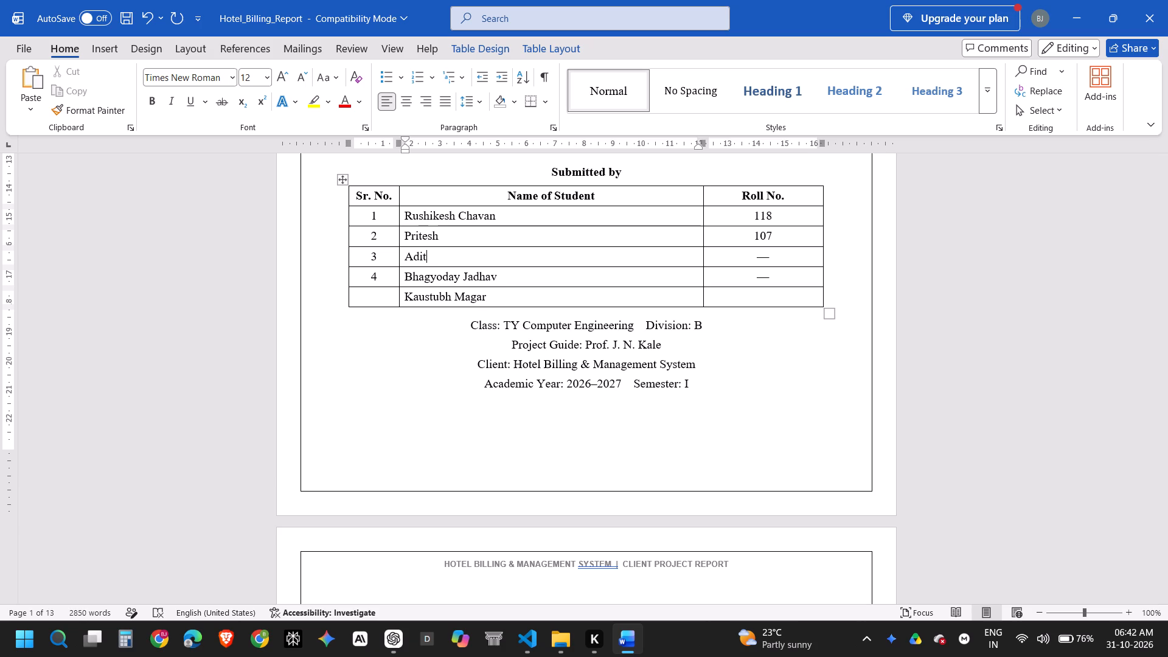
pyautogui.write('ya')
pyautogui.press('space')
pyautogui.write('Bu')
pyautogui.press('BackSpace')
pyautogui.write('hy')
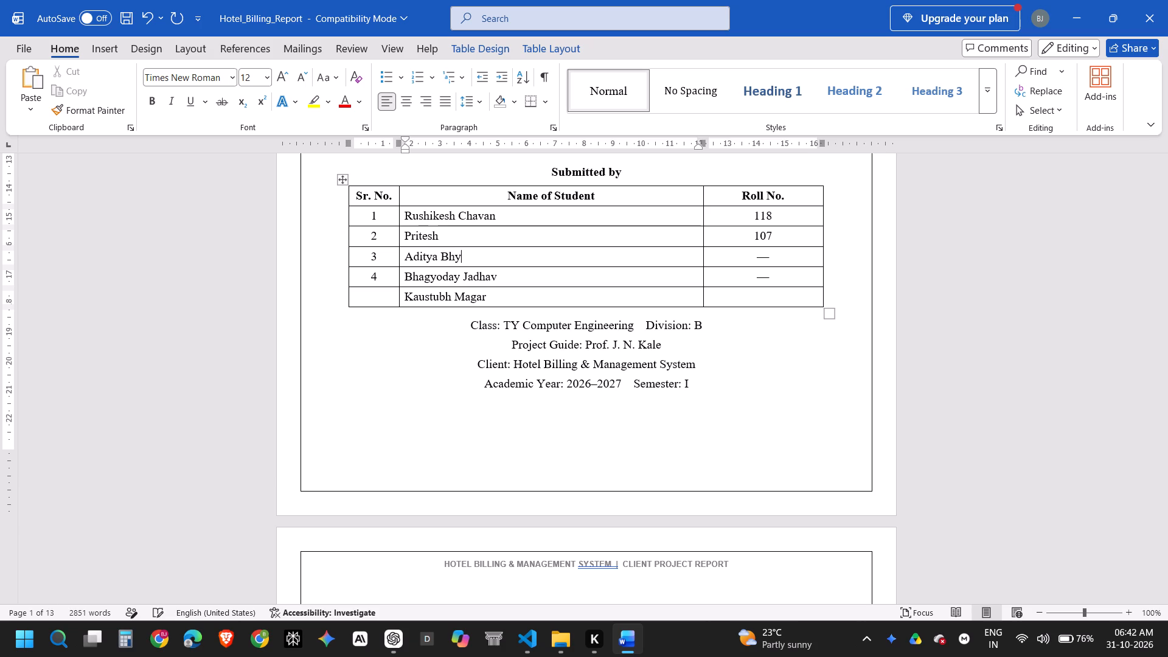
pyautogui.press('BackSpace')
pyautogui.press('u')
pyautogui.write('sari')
# Replace the dash in row 3's Roll No. cell with the newly added student's roll number.
pyautogui.click(804, 252)
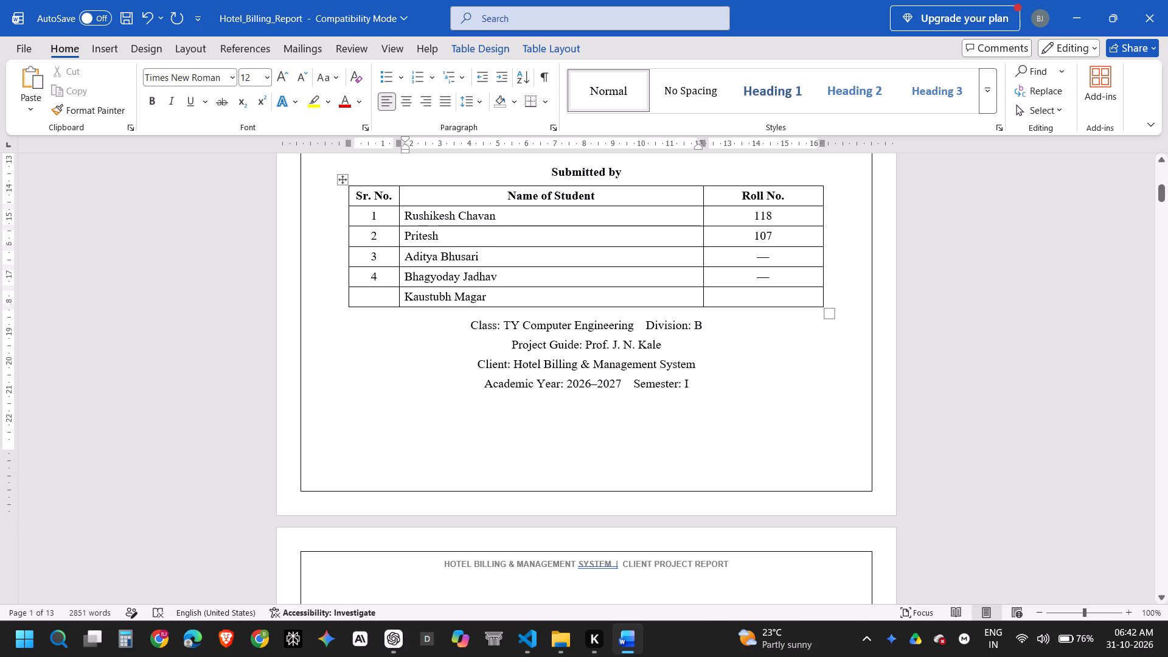
pyautogui.click(804, 252)
pyautogui.click(780, 255)
pyautogui.press('BackSpace')
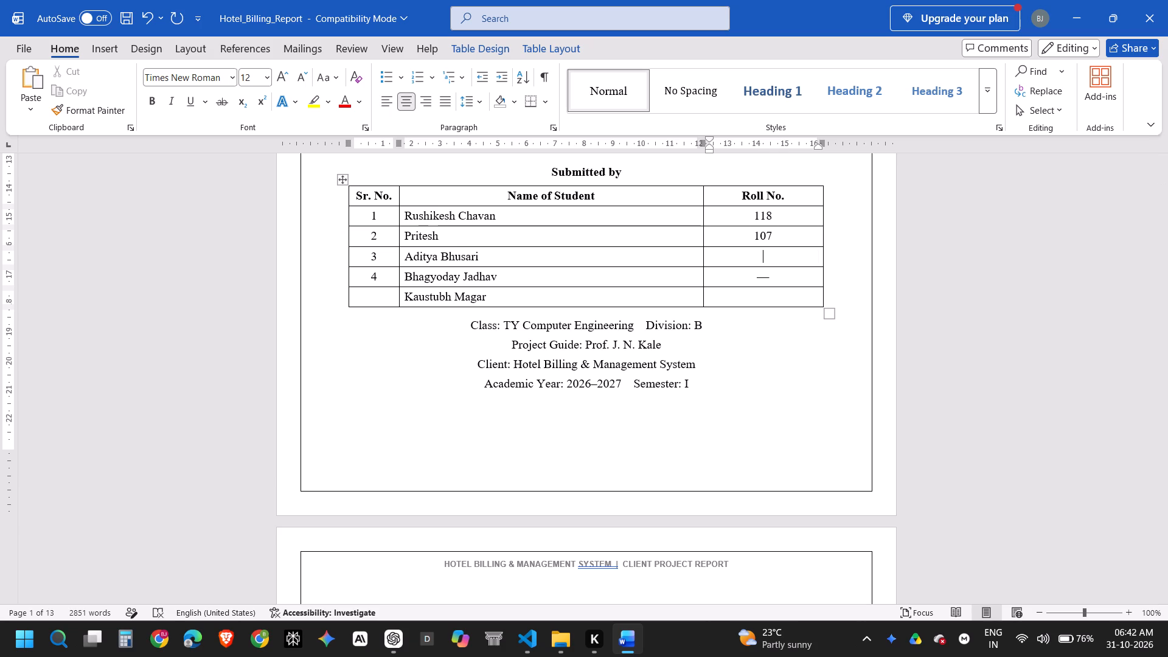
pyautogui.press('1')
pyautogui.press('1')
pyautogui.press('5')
# Replace the dash in row 4's Roll No. cell with the roll number of the student moved there from row 1.
pyautogui.click(770, 278)
pyautogui.press('BackSpace')
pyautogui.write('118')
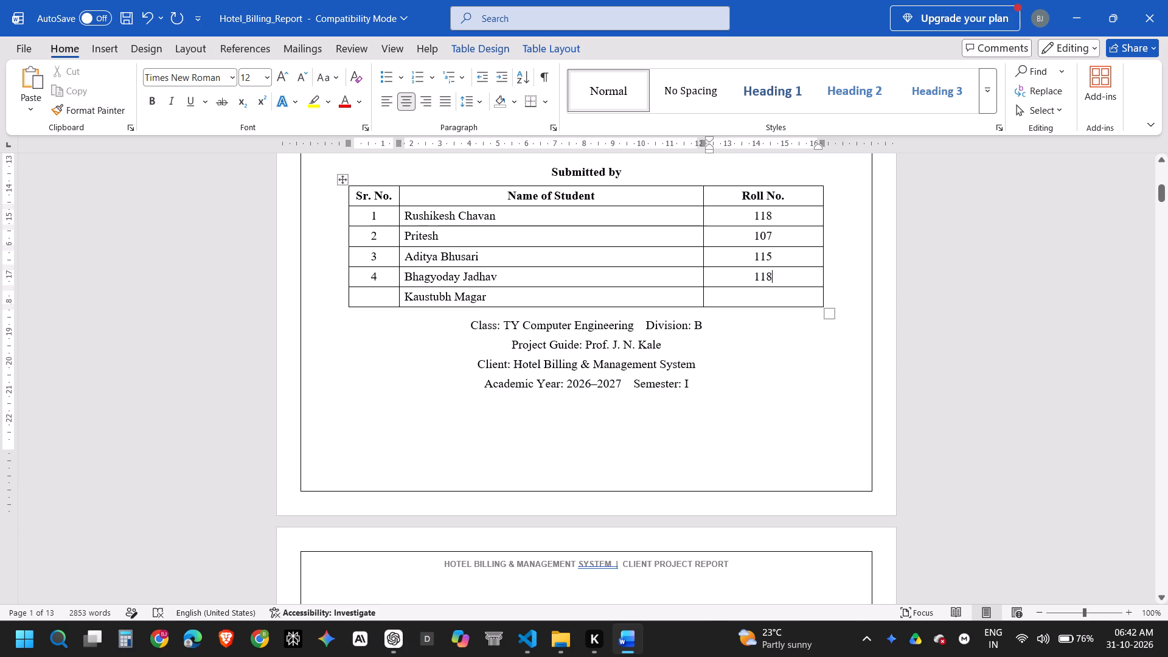
# Change row 1's Roll No. to the roll number of the student moved there from row 2.
pyautogui.click(778, 220)
pyautogui.press('BackSpace')
pyautogui.press('BackSpace')
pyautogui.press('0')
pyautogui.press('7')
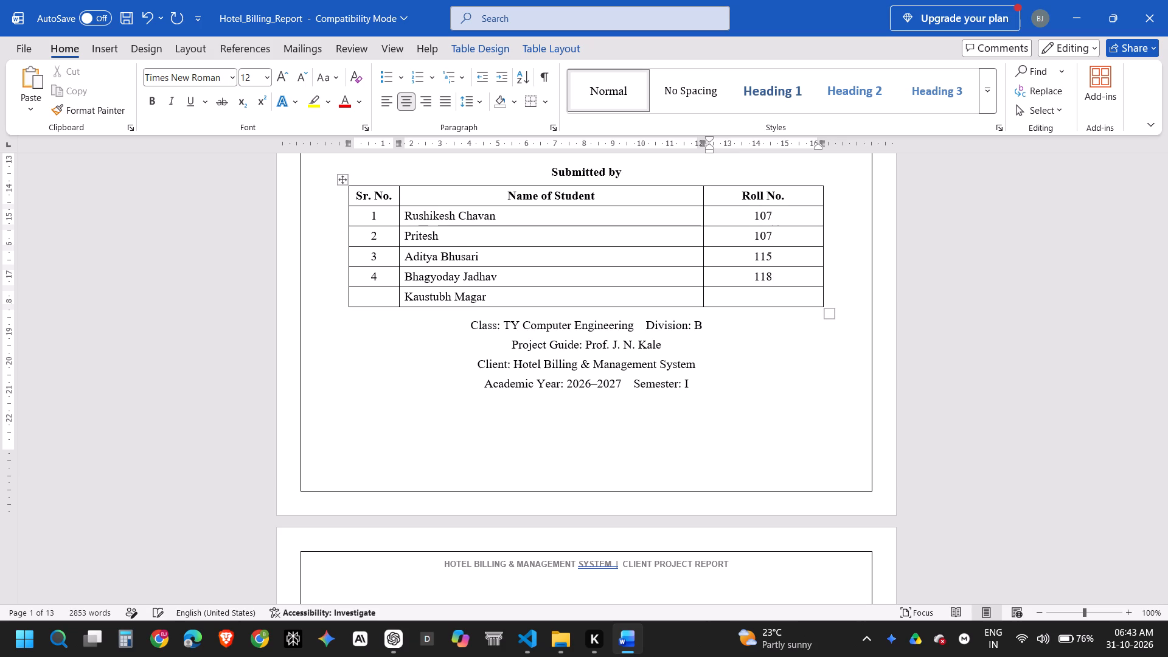
# Change row 2's Roll No. to the roll number of the student moved there from row 4.
pyautogui.click(775, 235)
pyautogui.press('BackSpace')
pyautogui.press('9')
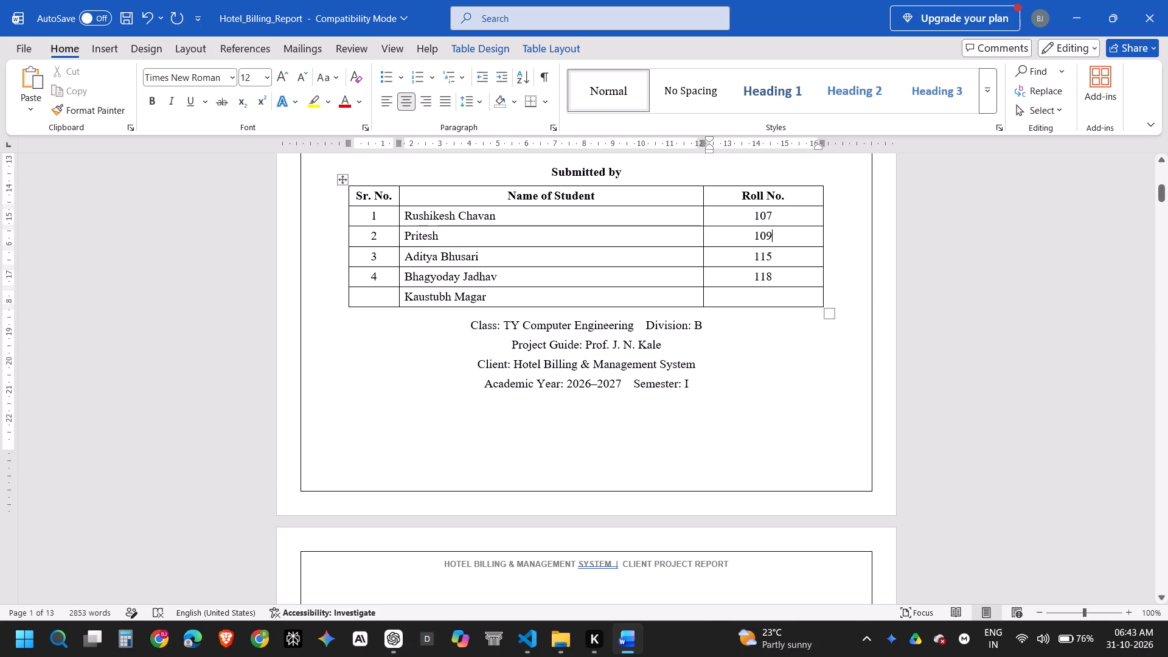
# Enter 5 as the serial number in the last row of the "Submitted by" table.
pyautogui.click(766, 299)
pyautogui.click(373, 298)
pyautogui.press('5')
# Complete the student name in row 2 of the "Submitted by" table by adding the surname after the first name.
pyautogui.click(492, 239)
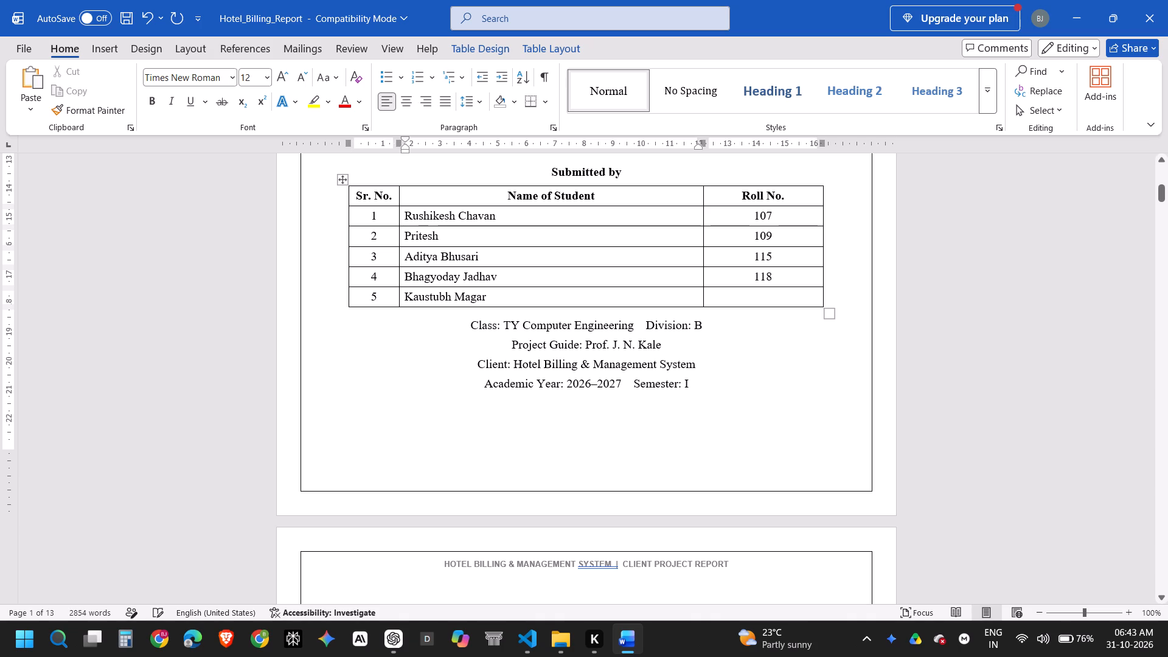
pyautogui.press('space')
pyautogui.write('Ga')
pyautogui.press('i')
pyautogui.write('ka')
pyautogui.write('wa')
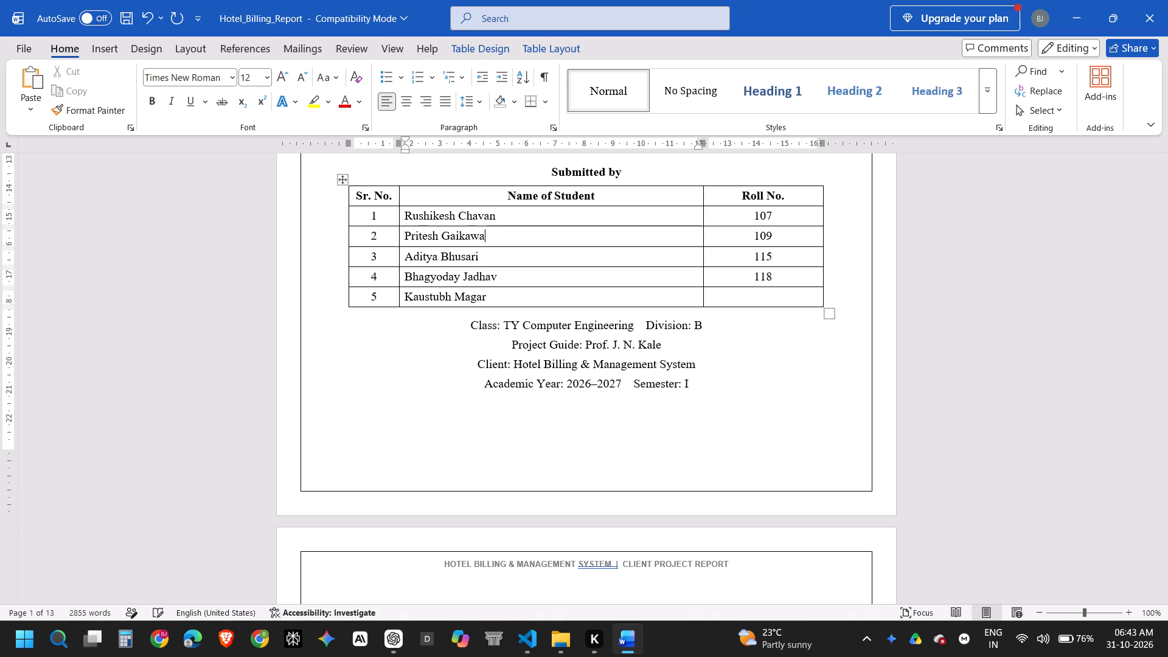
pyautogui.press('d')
# Save the Hotel_Billing_Report document.
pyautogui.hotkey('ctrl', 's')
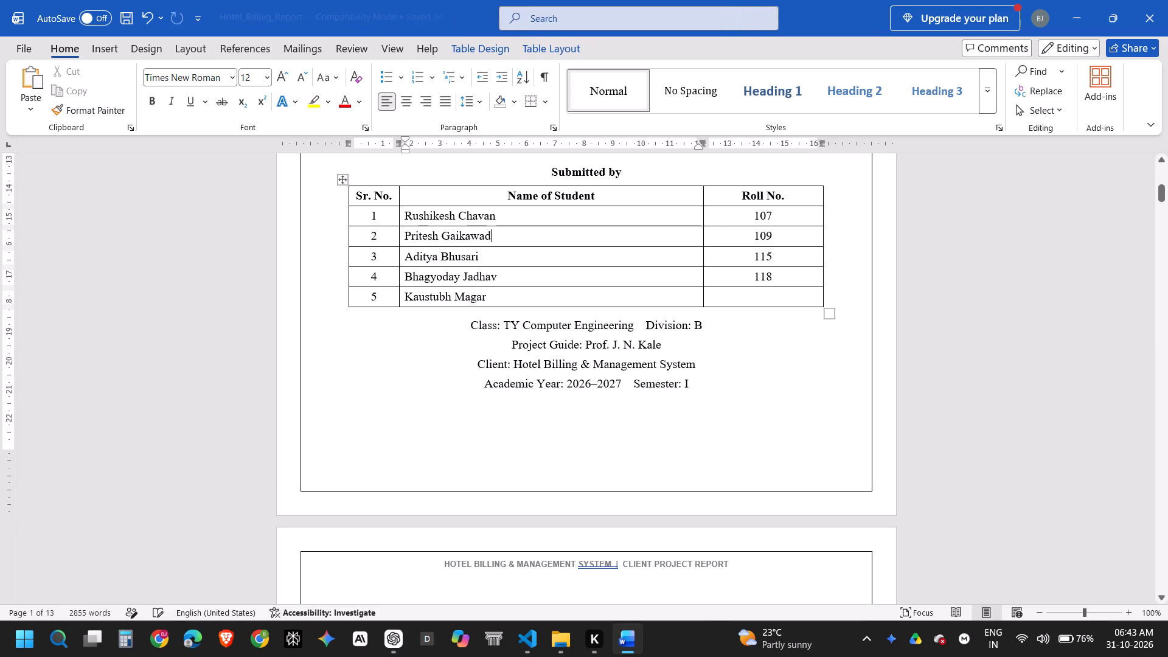
# Review the Index page's section list and page numbers.
pyautogui.scroll(-1, 568, 311)
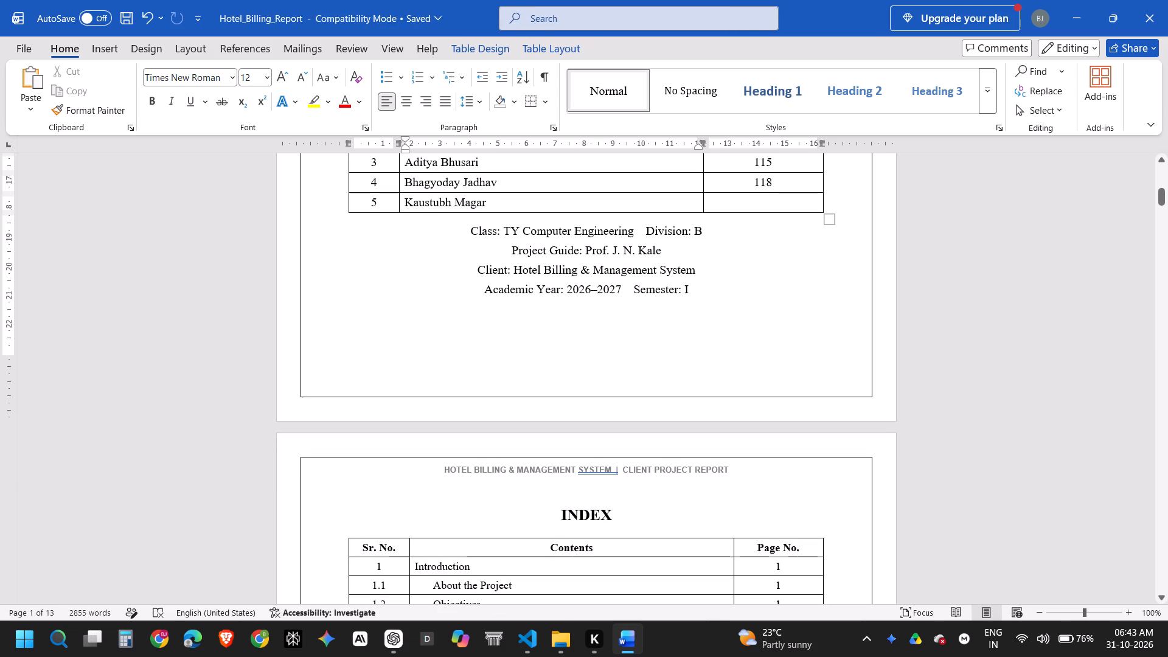
pyautogui.scroll(-3, 568, 311)
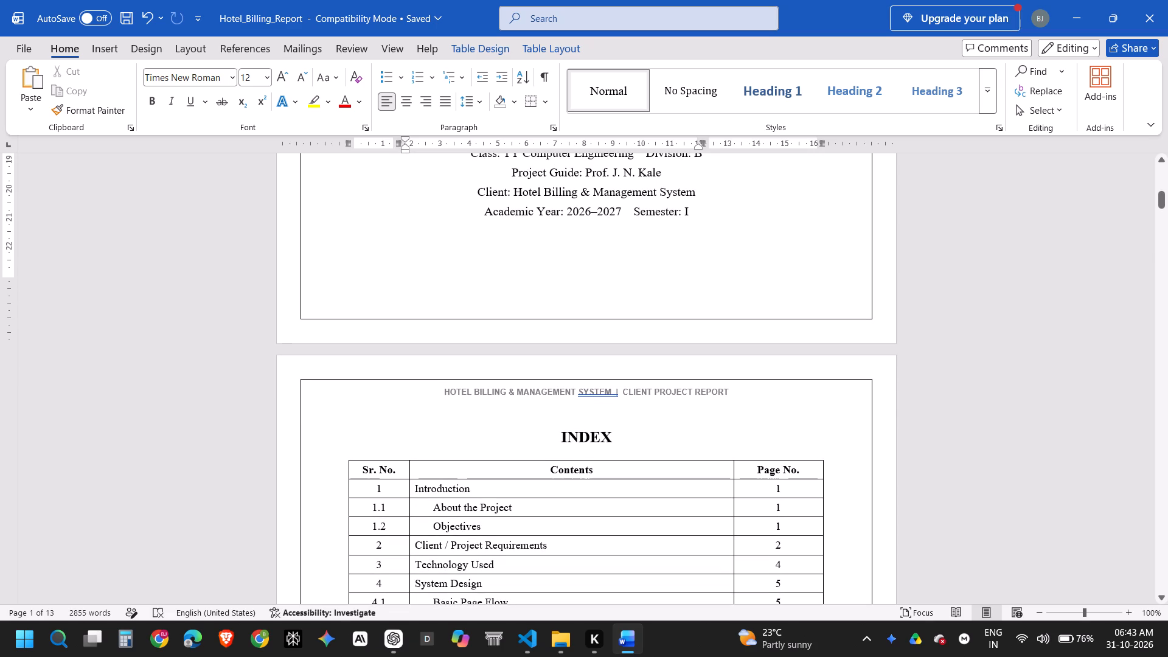
pyautogui.scroll(-1, 568, 311)
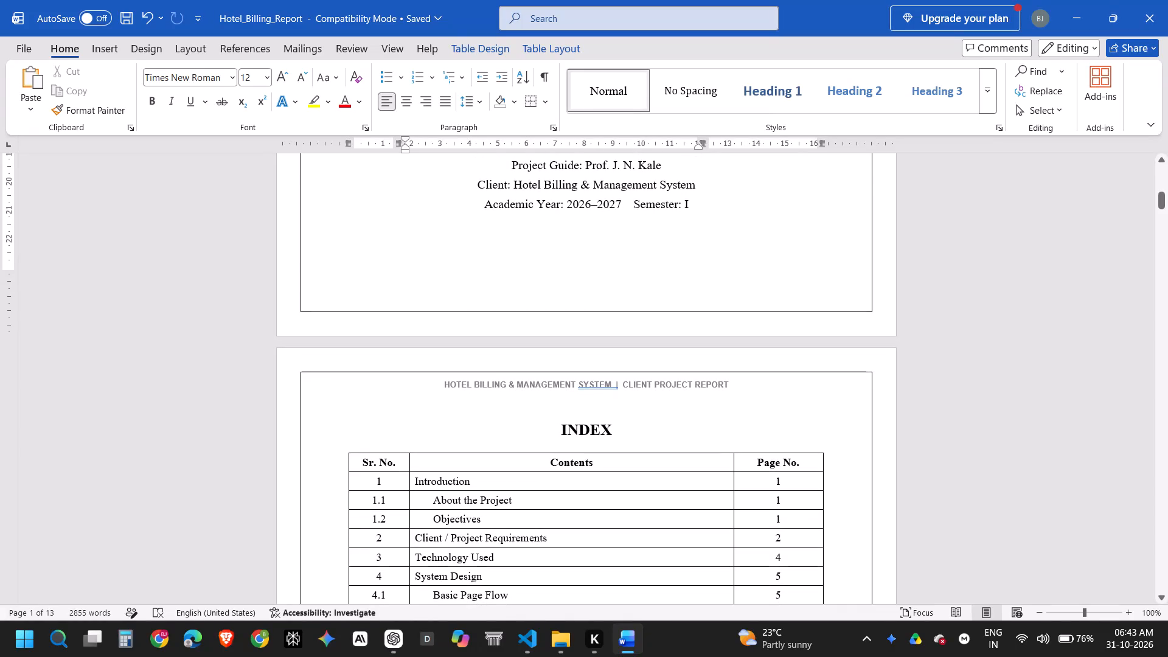
pyautogui.scroll(-2, 568, 311)
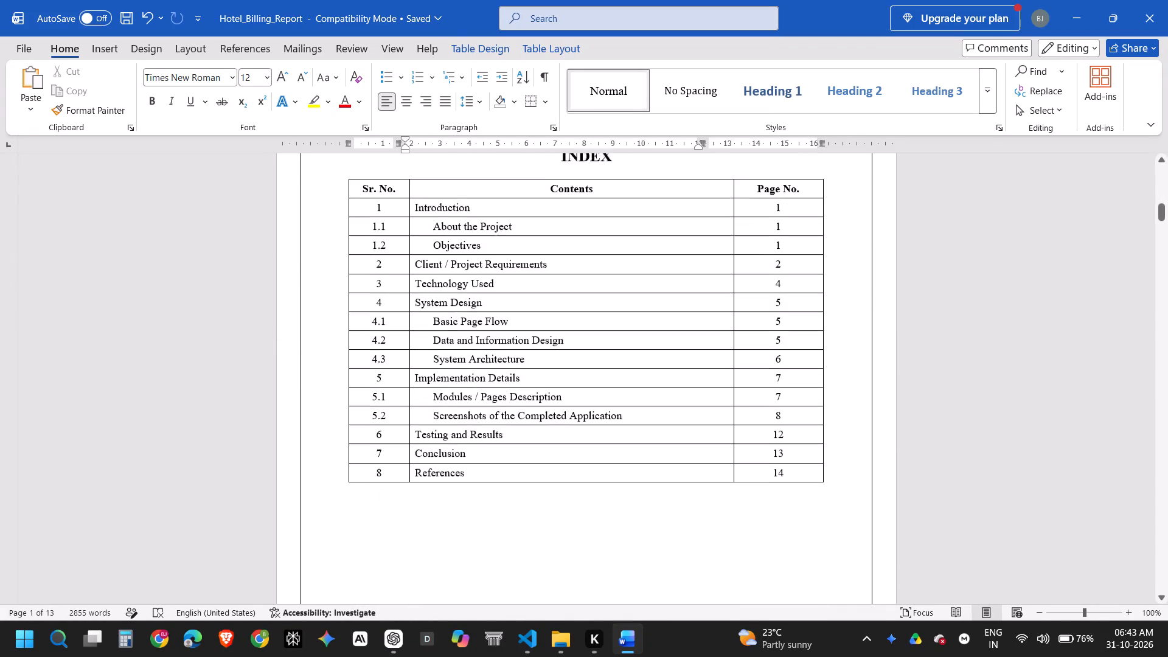
pyautogui.scroll(-1, 568, 311)
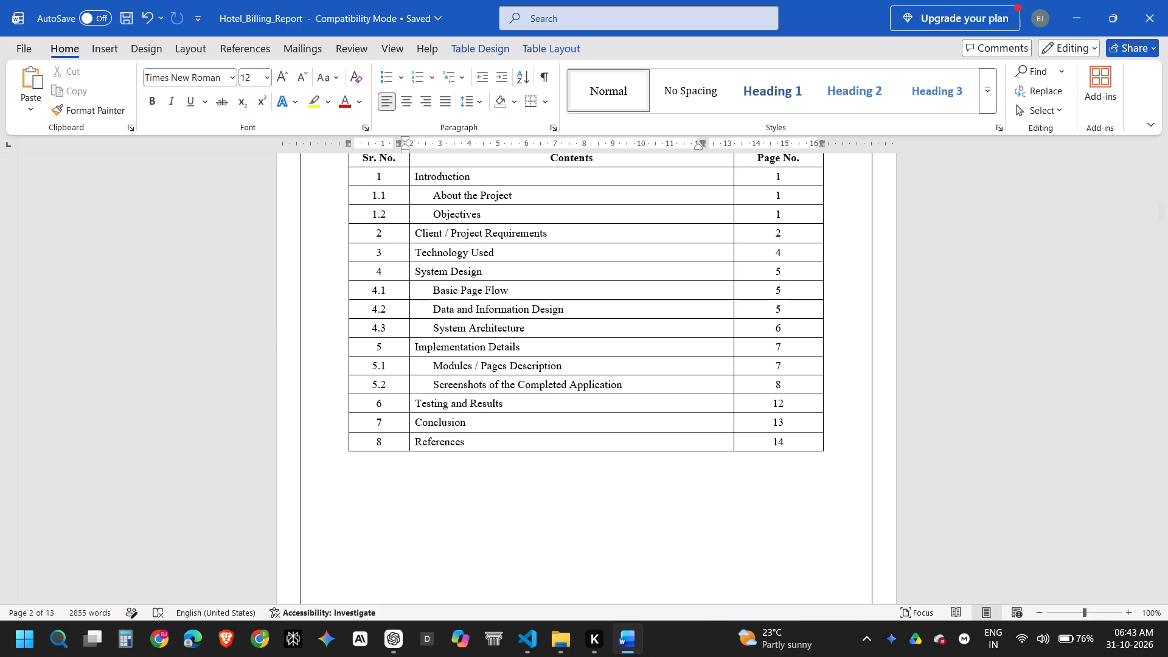
pyautogui.scroll(-1, 568, 311)
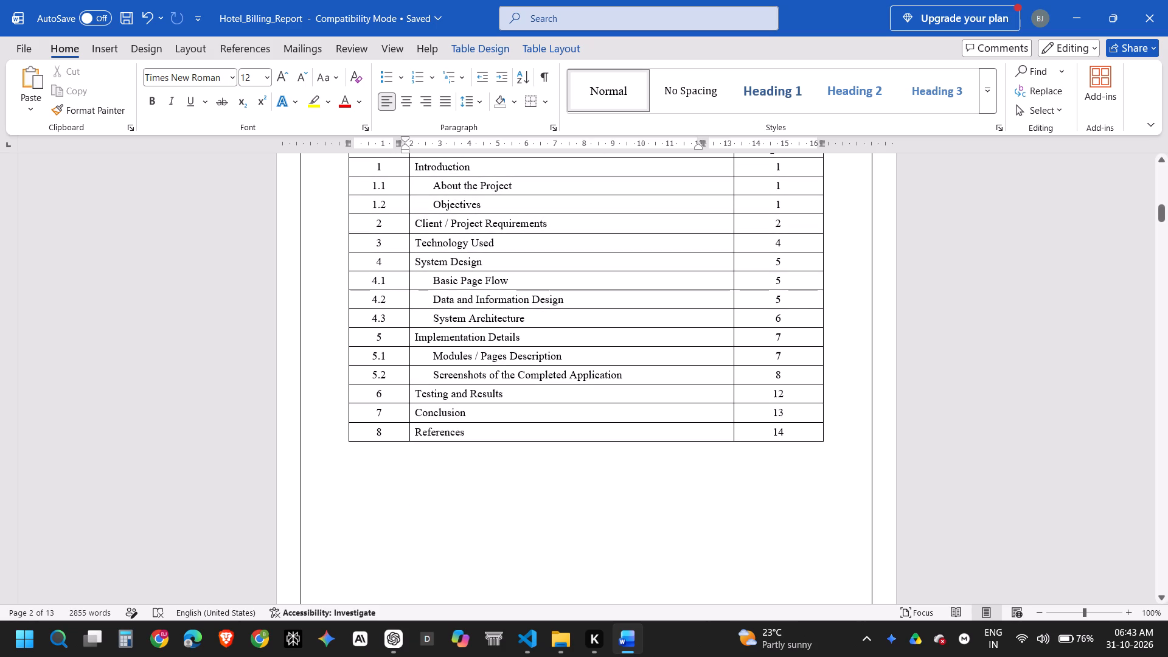
pyautogui.scroll(-2, 568, 311)
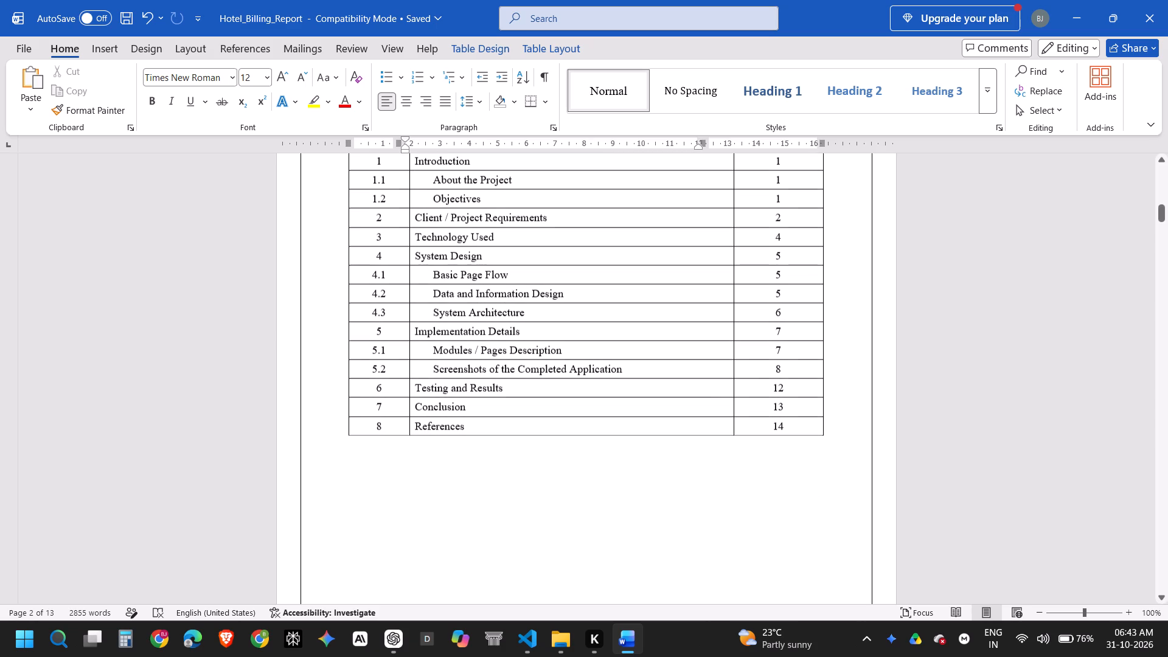
pyautogui.scroll(-2, 568, 311)
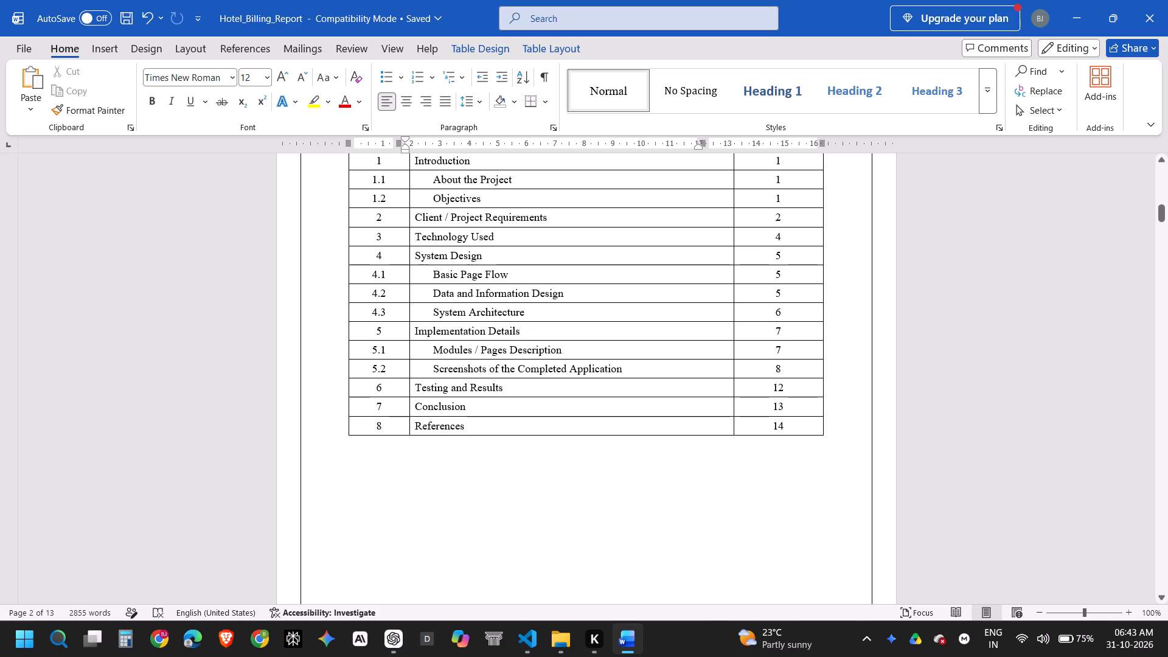
pyautogui.scroll(-3, 568, 311)
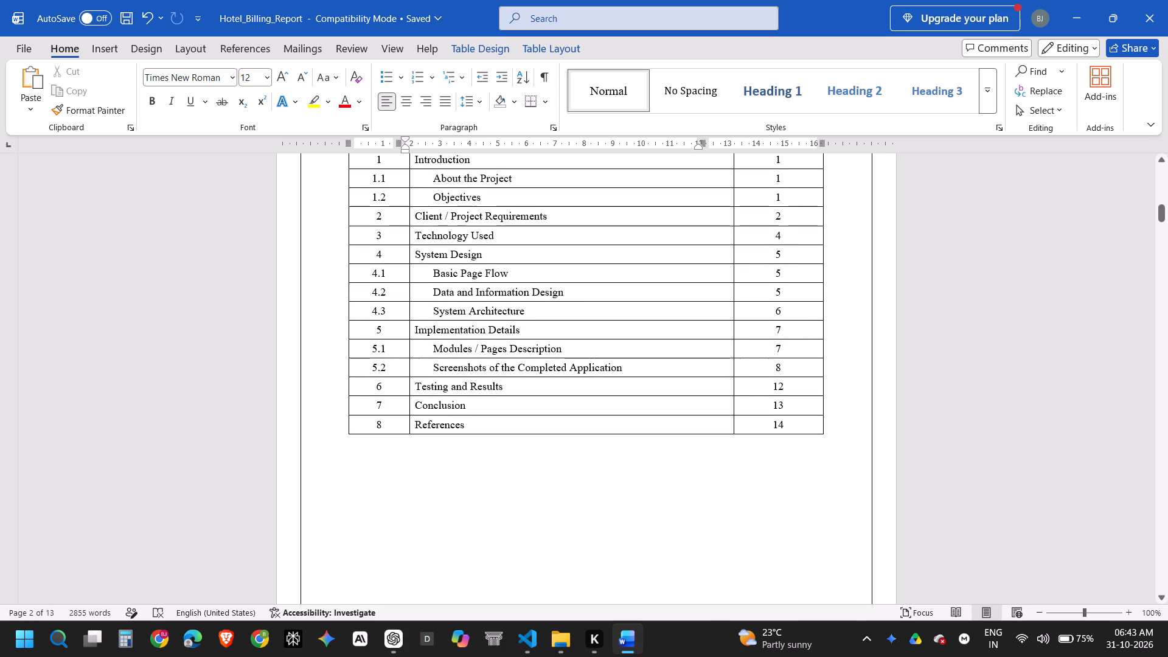
pyautogui.scroll(-9, 568, 311)
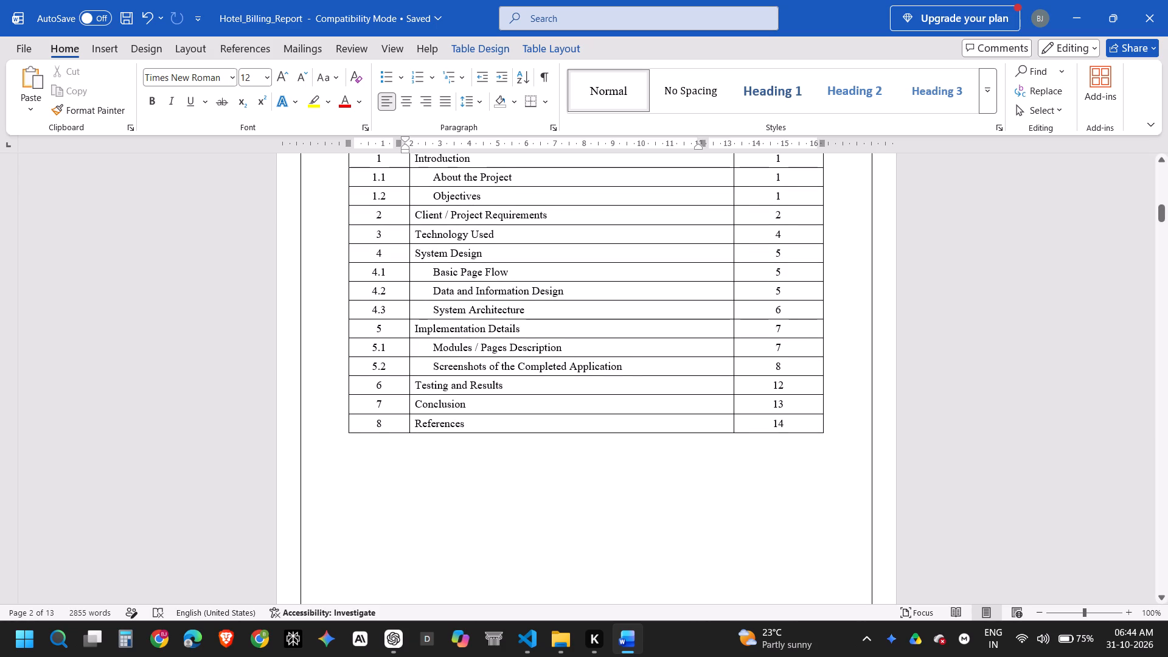
pyautogui.scroll(-5, 568, 311)
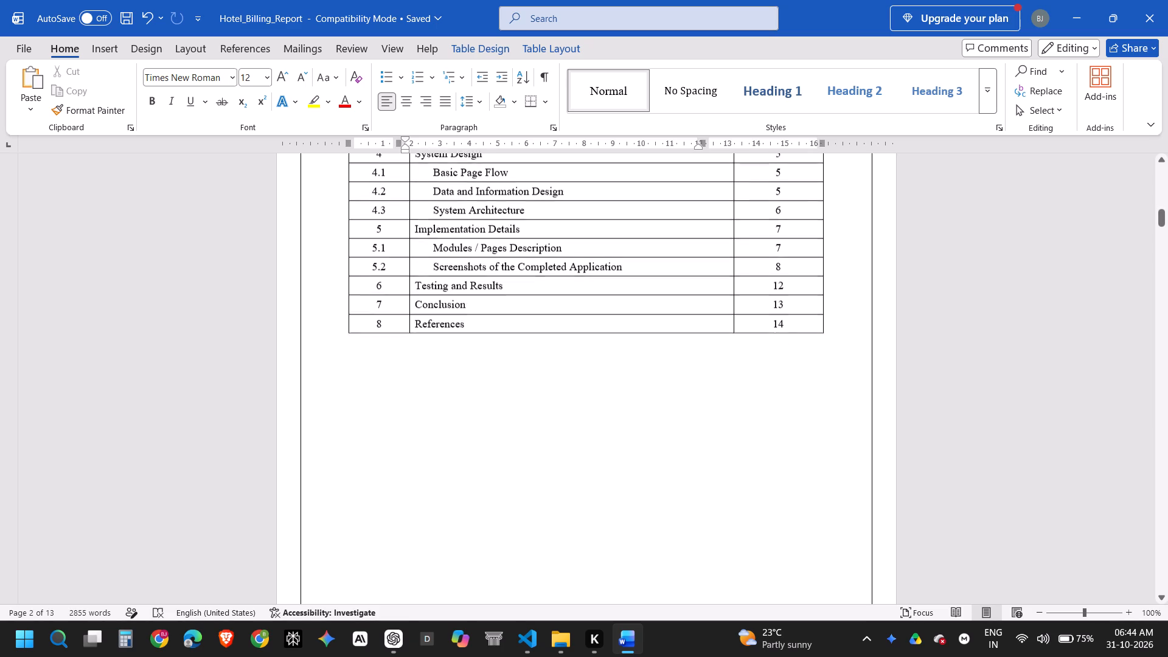
# Review the Introduction and Client / Project Requirements sections, including the page break before Table 2.1 and its first requirement rows.
pyautogui.scroll(-3, 568, 311)
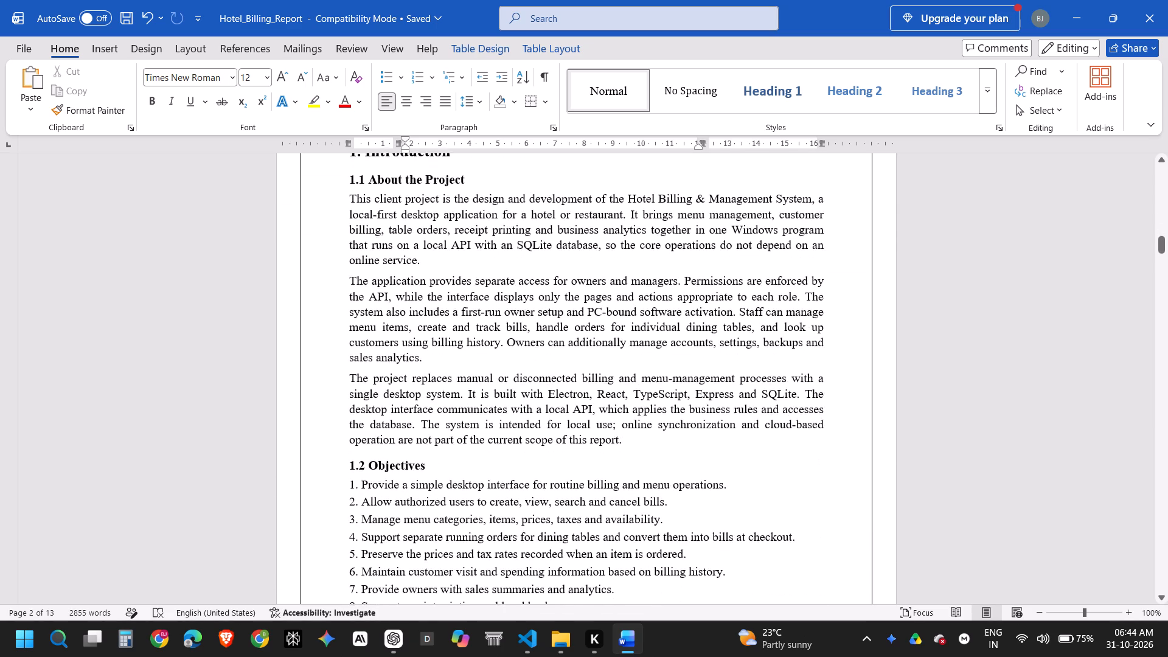
pyautogui.scroll(-2, 568, 311)
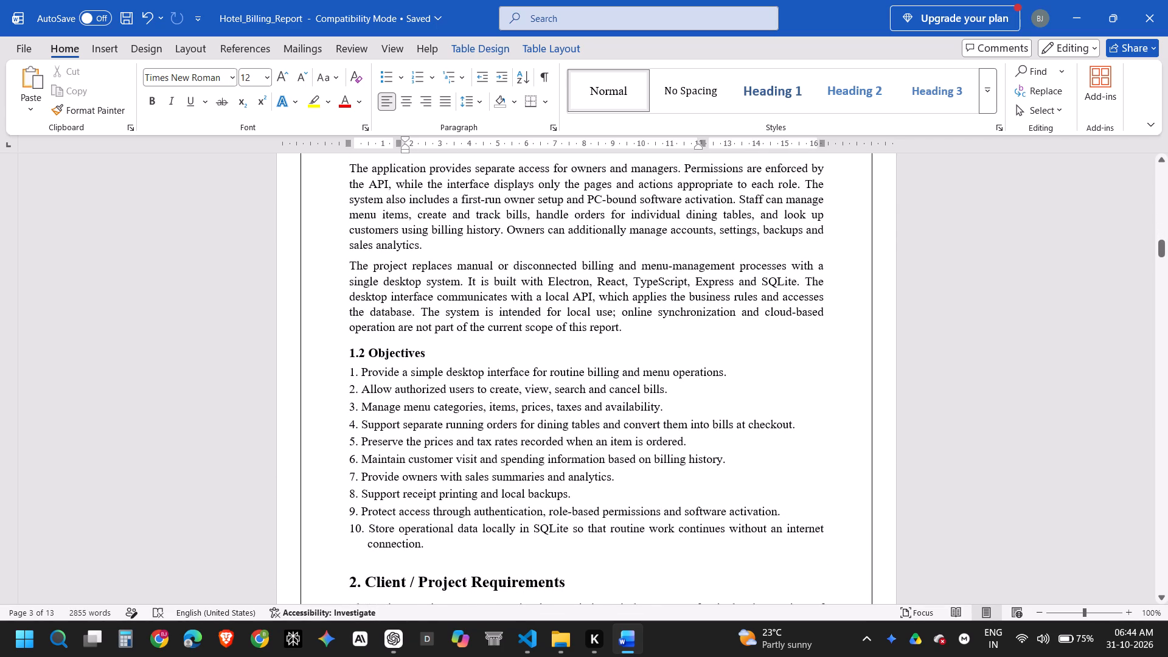
pyautogui.scroll(-1, 568, 311)
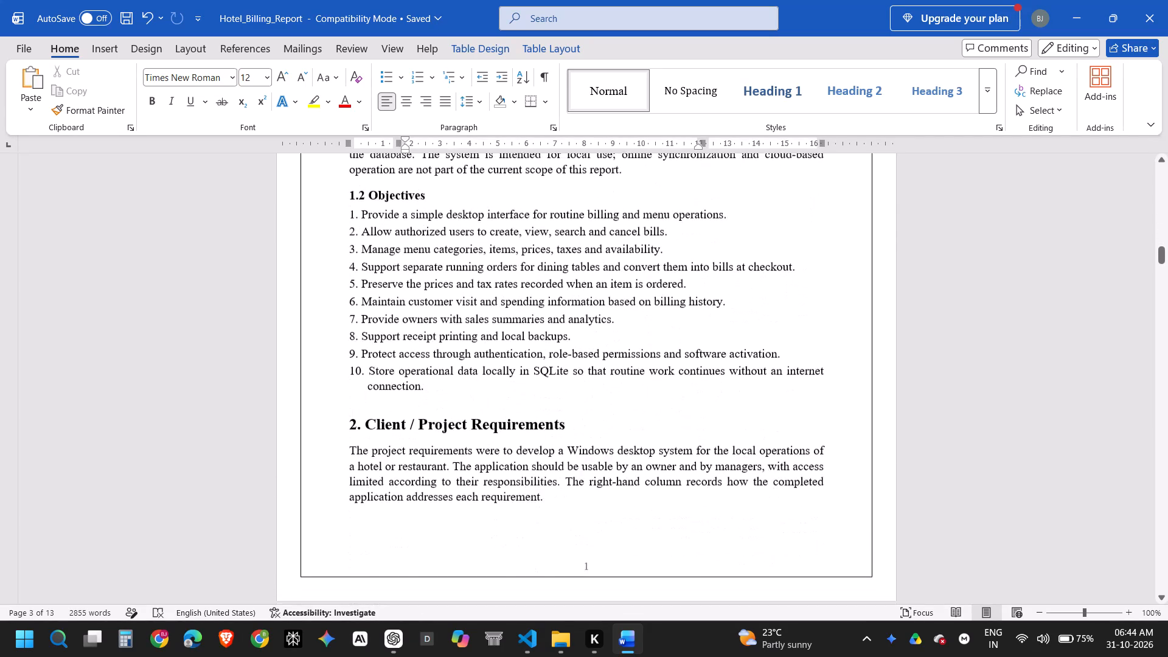
pyautogui.scroll(-2, 568, 311)
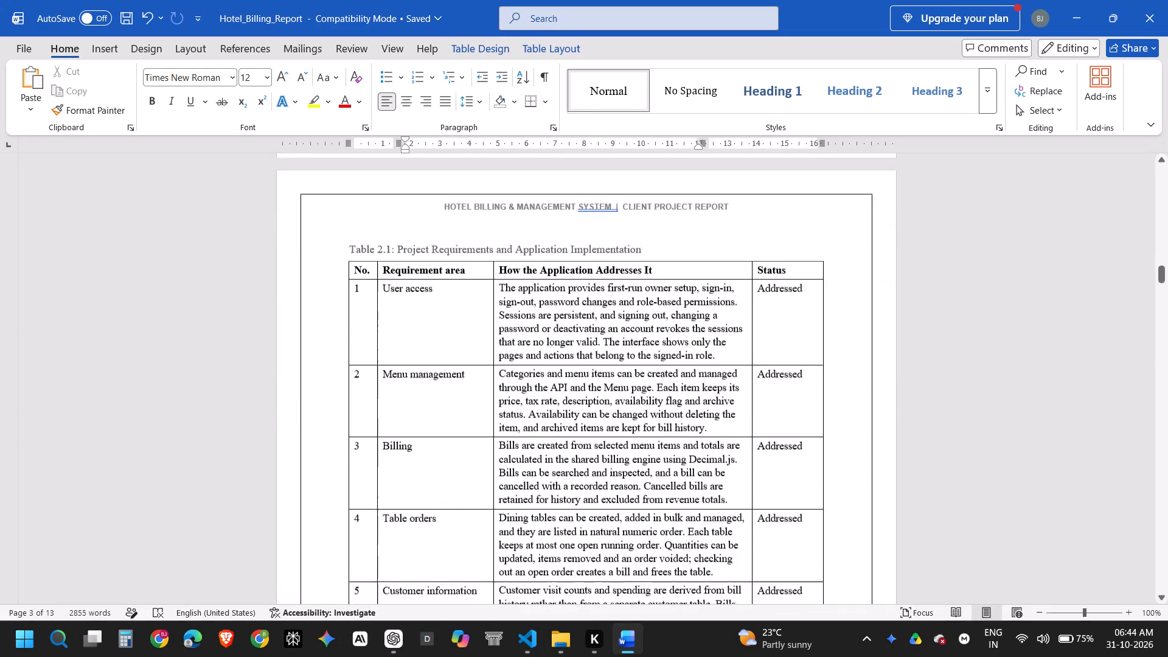
pyautogui.scroll(-1, 568, 311)
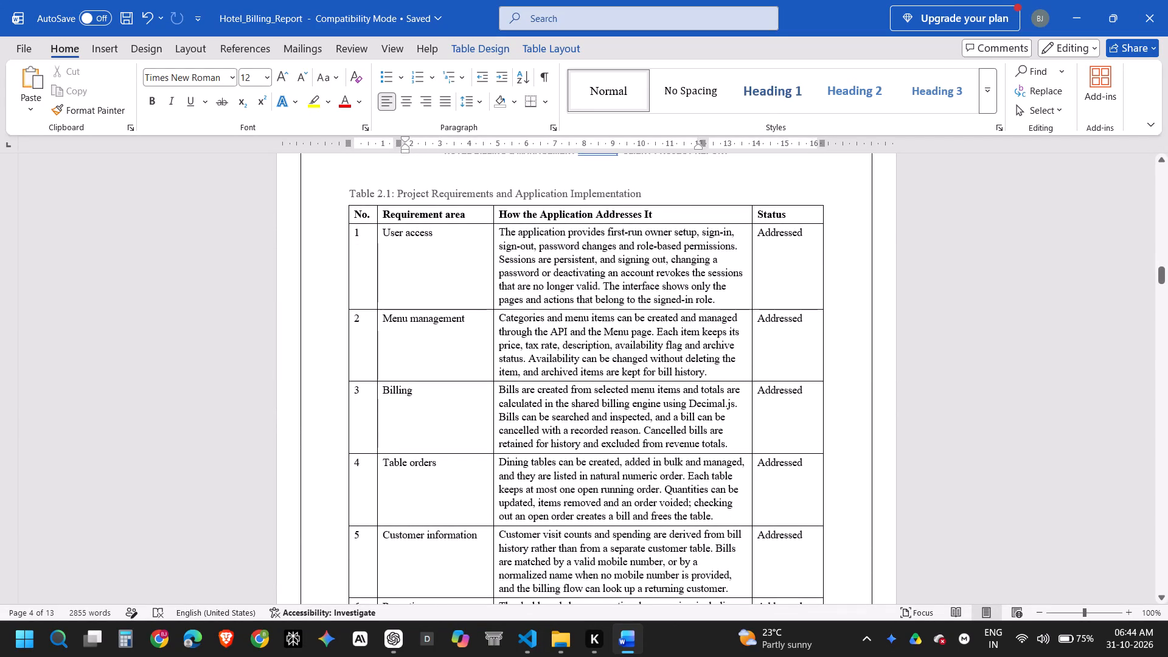
pyautogui.scroll(1, 568, 311)
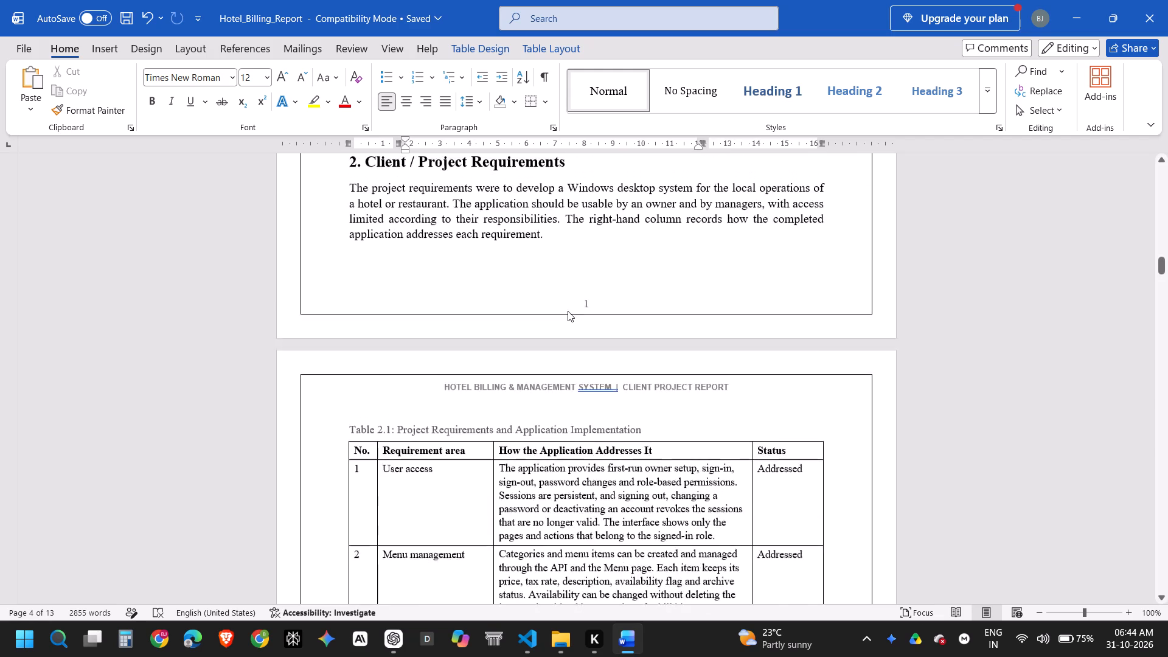
pyautogui.scroll(1, 568, 311)
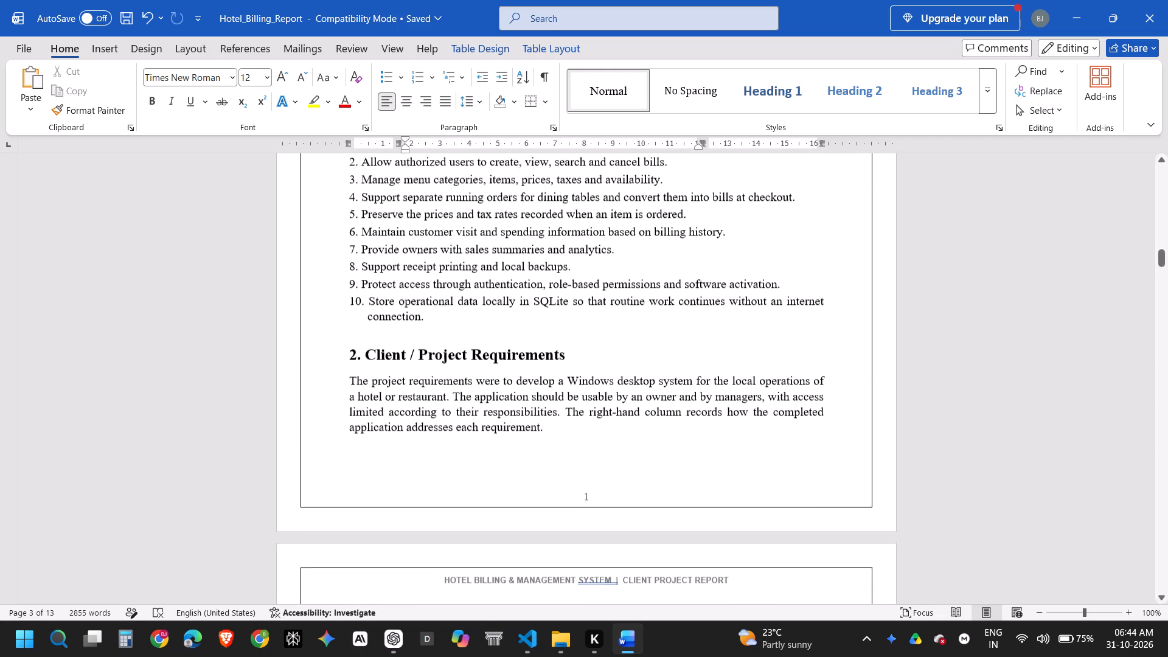
pyautogui.scroll(-1, 568, 311)
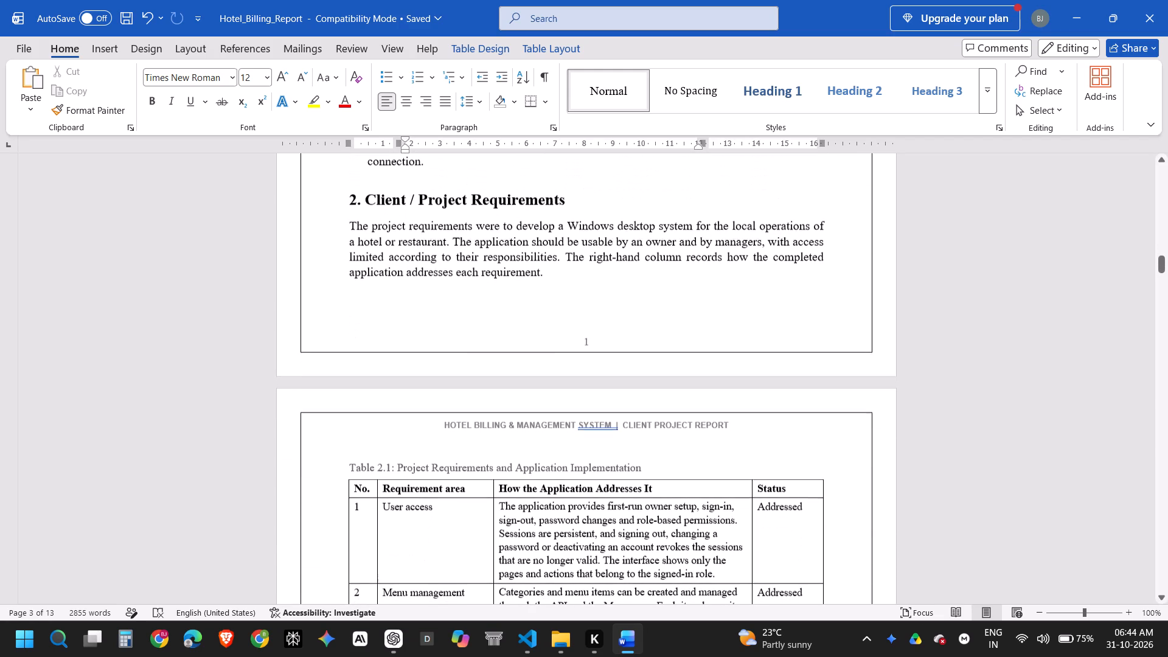
pyautogui.scroll(-1, 568, 311)
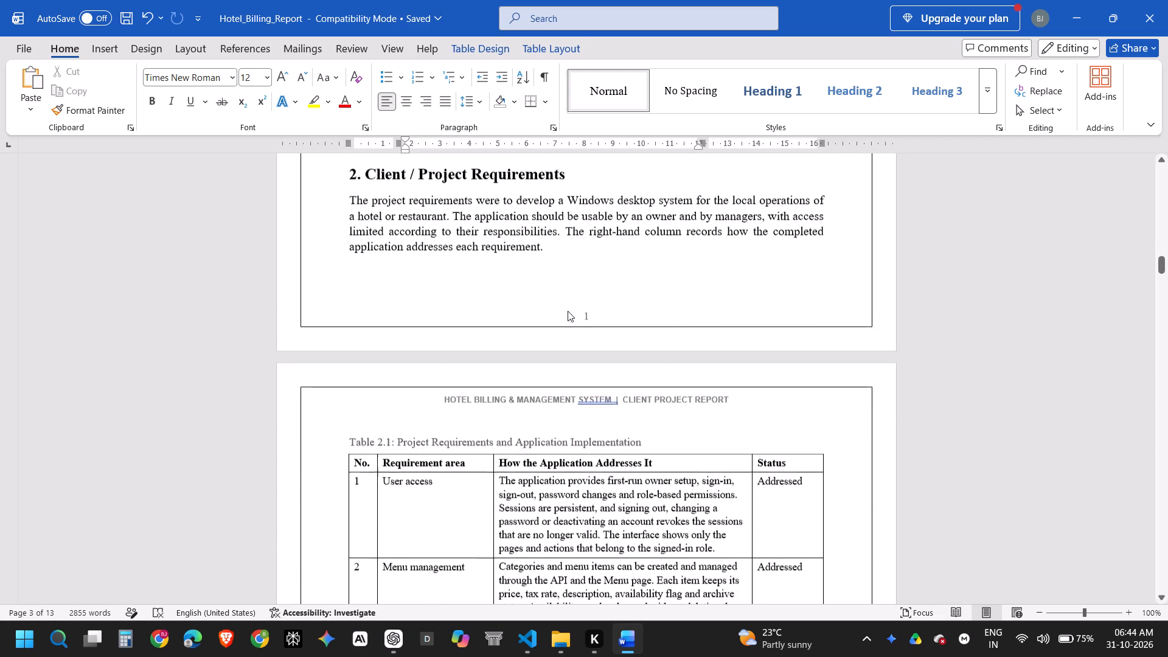
pyautogui.scroll(-2, 568, 311)
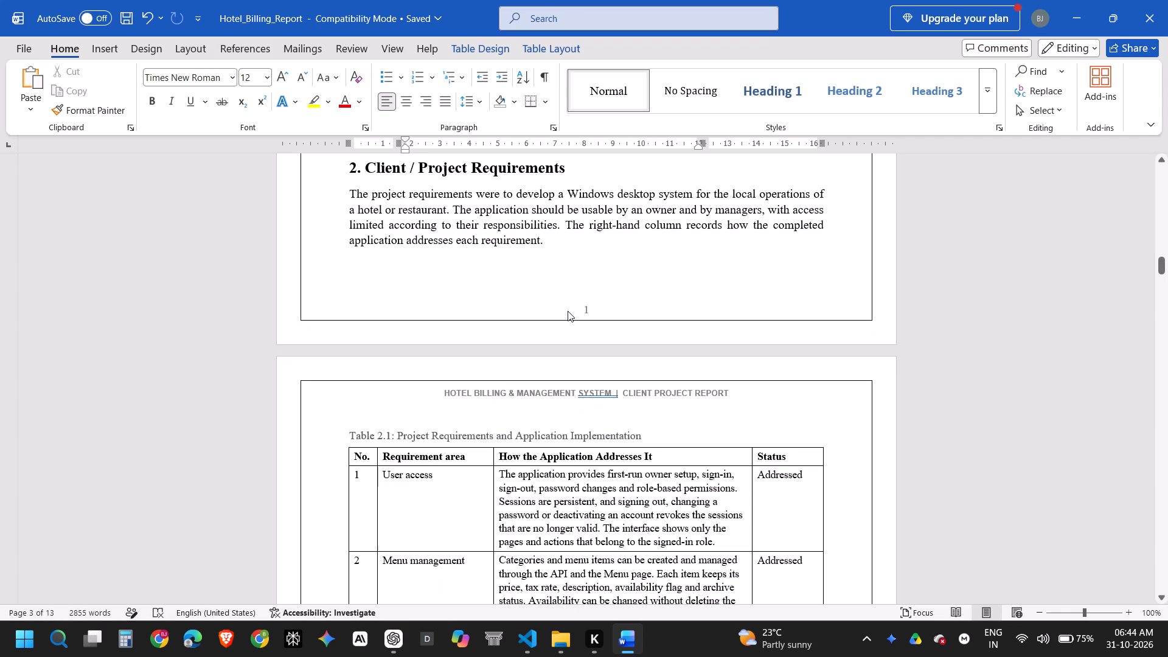
pyautogui.scroll(-1, 568, 311)
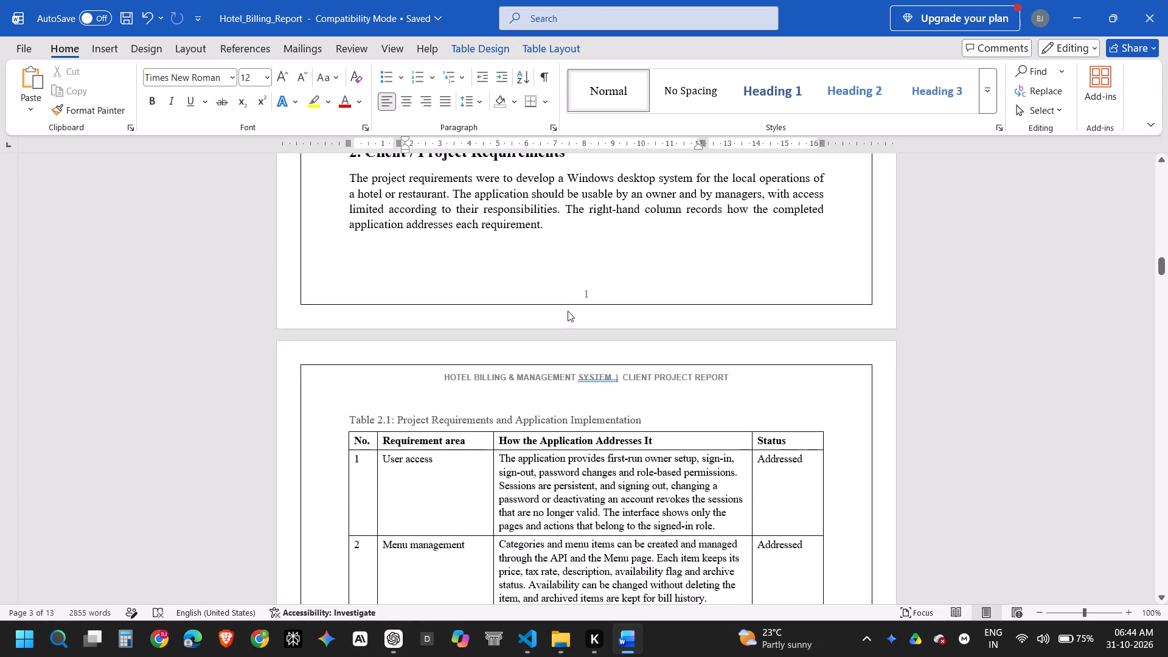
pyautogui.scroll(-2, 568, 311)
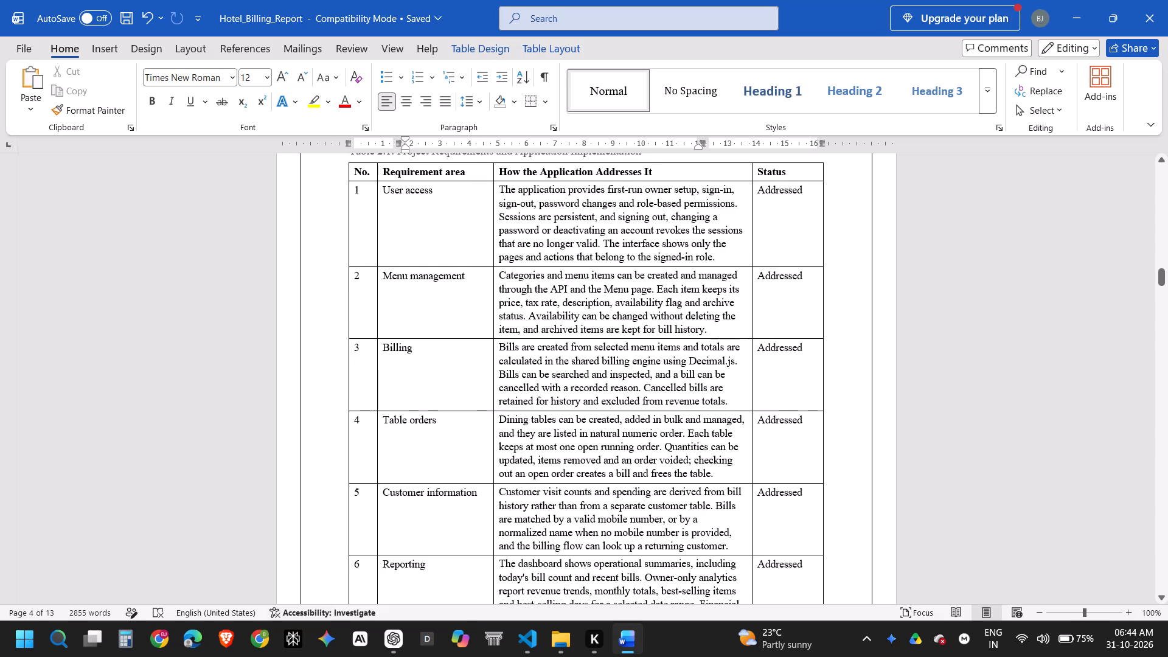
# Review the end of Table 2.1, the business value paragraph, and the Technology Used section with Table 3.1 through its page end.
pyautogui.scroll(-3, 568, 311)
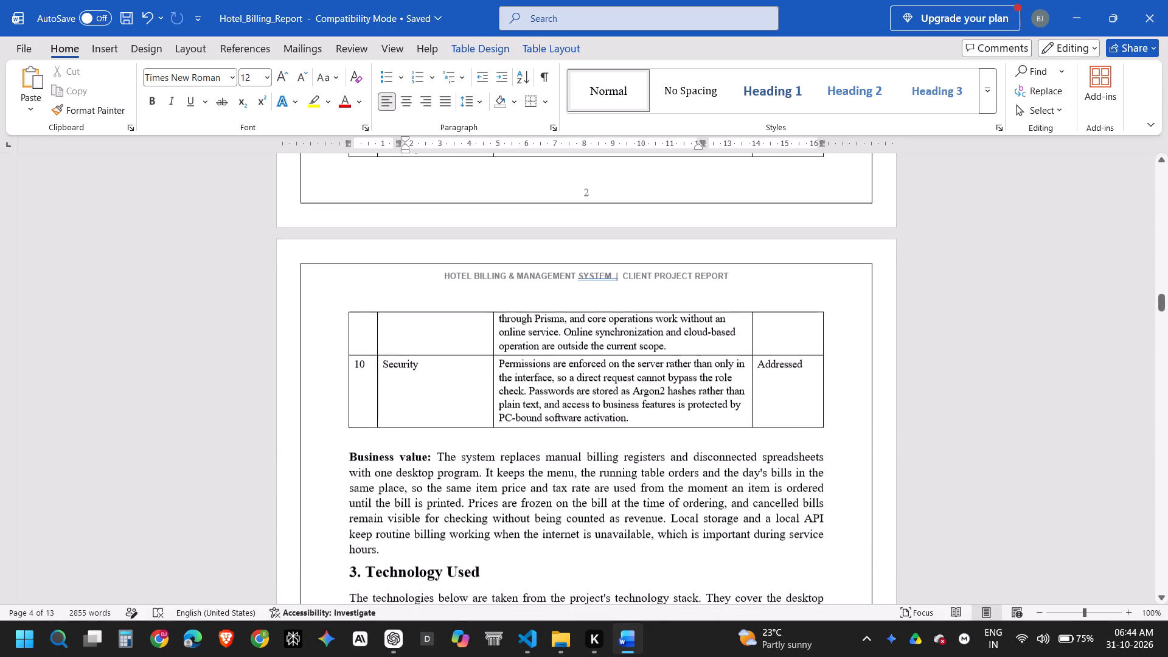
pyautogui.scroll(-1, 568, 311)
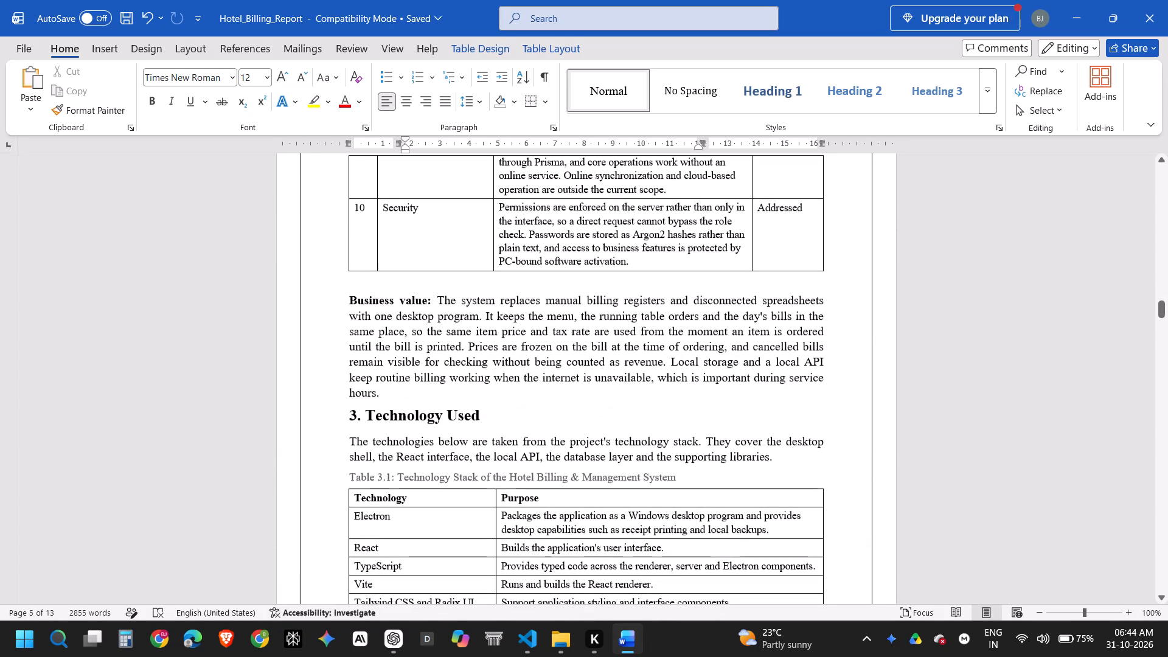
pyautogui.scroll(-1, 568, 311)
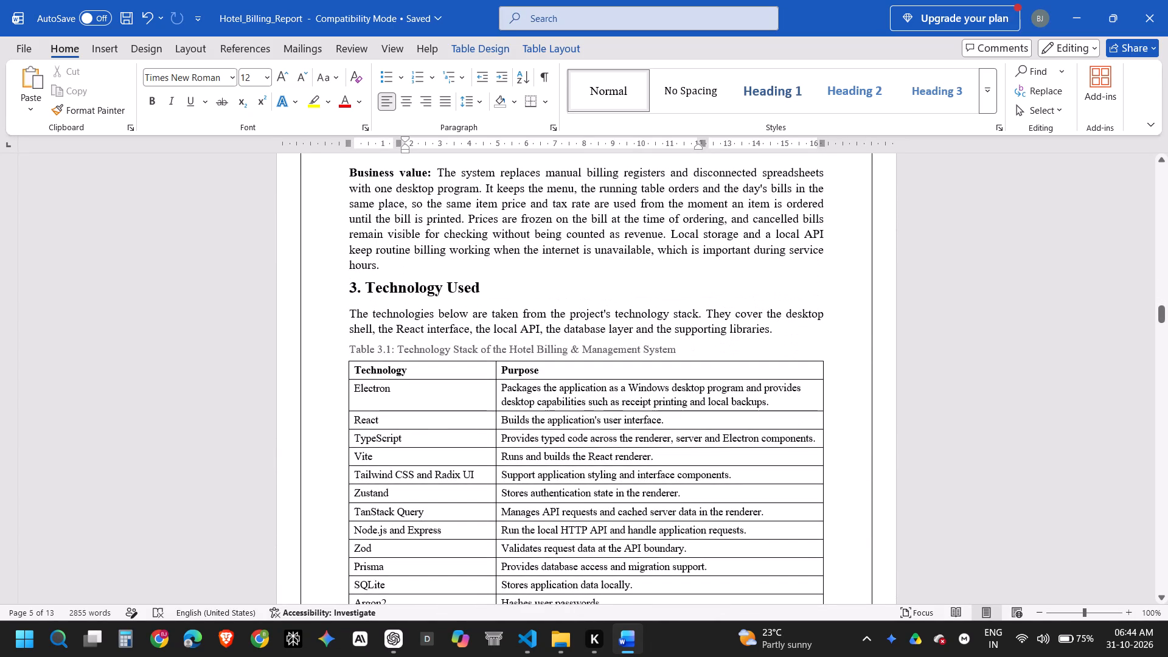
pyautogui.scroll(-1, 568, 311)
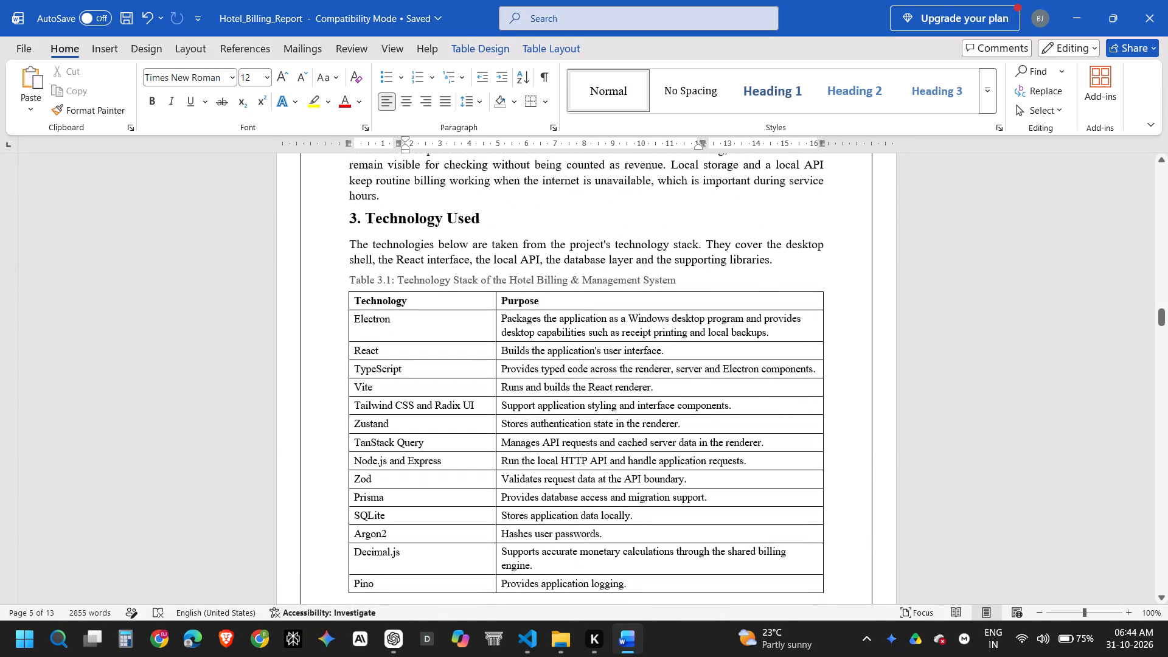
pyautogui.scroll(-1, 568, 311)
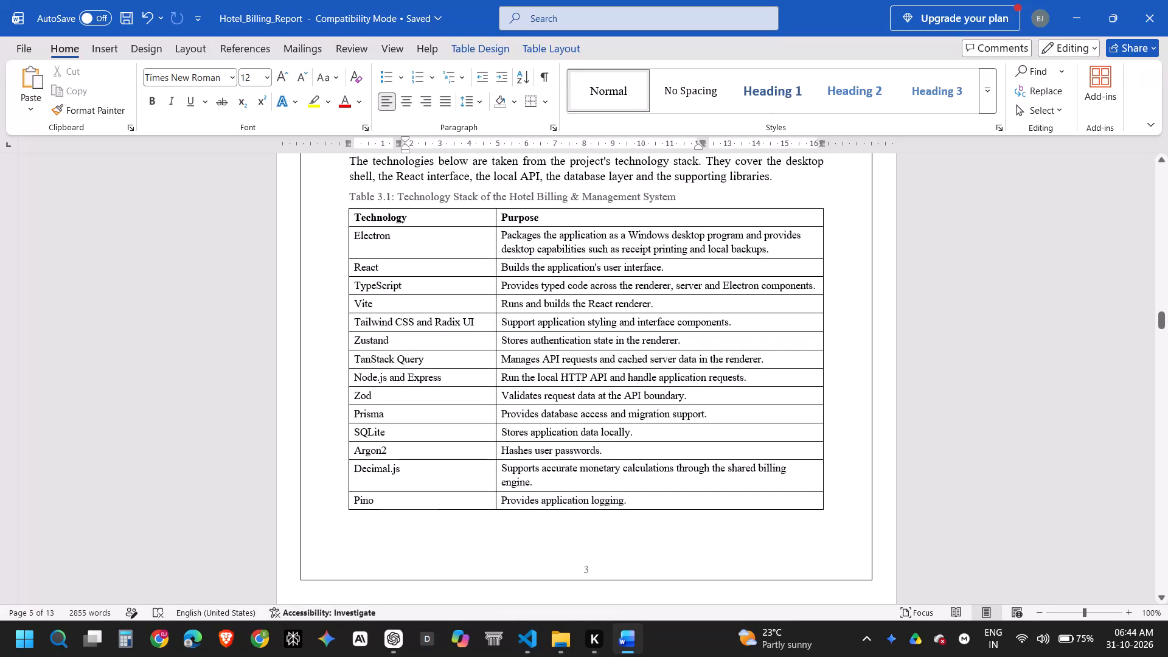
pyautogui.scroll(-1, 568, 311)
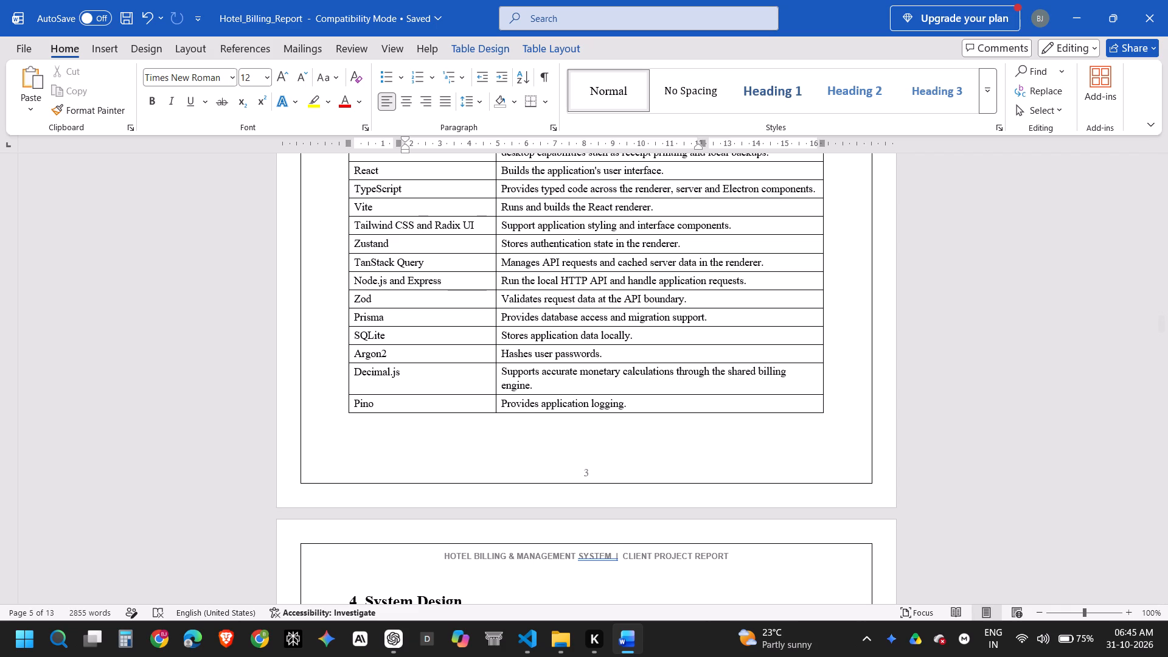
pyautogui.scroll(-1, 568, 311)
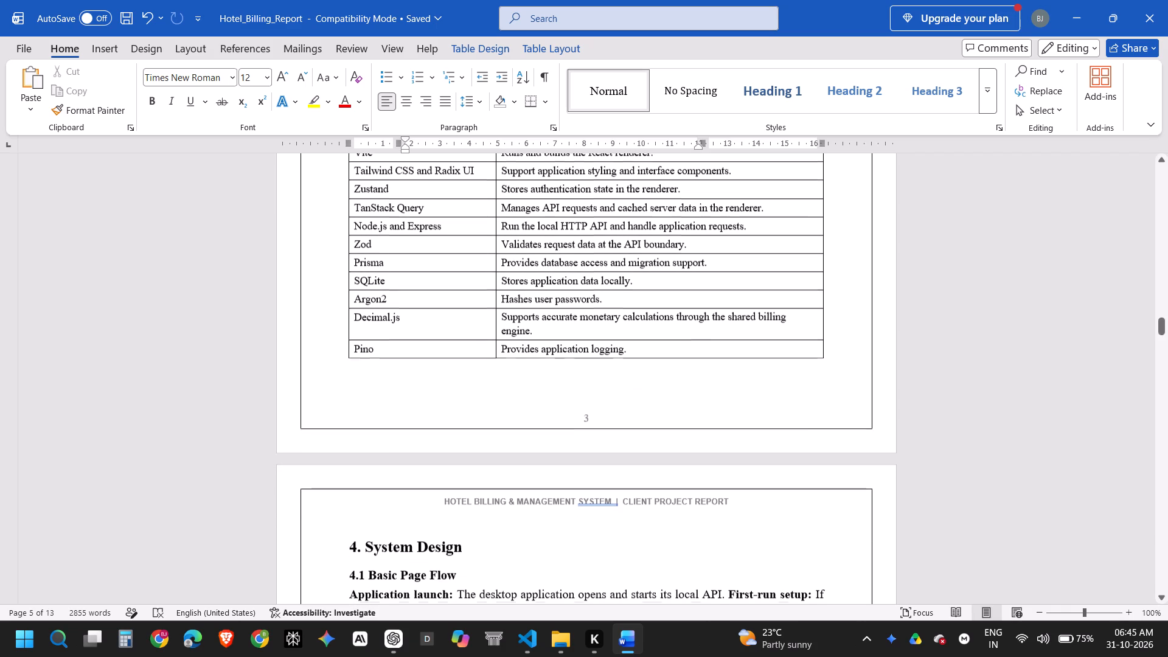
pyautogui.scroll(-1, 568, 311)
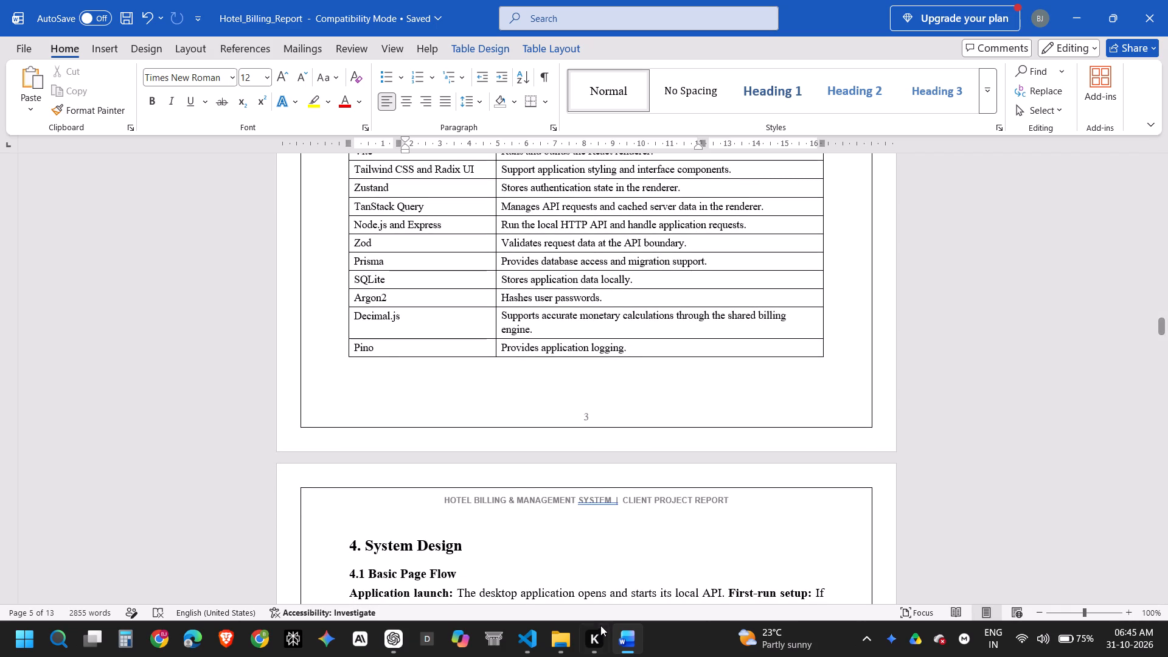
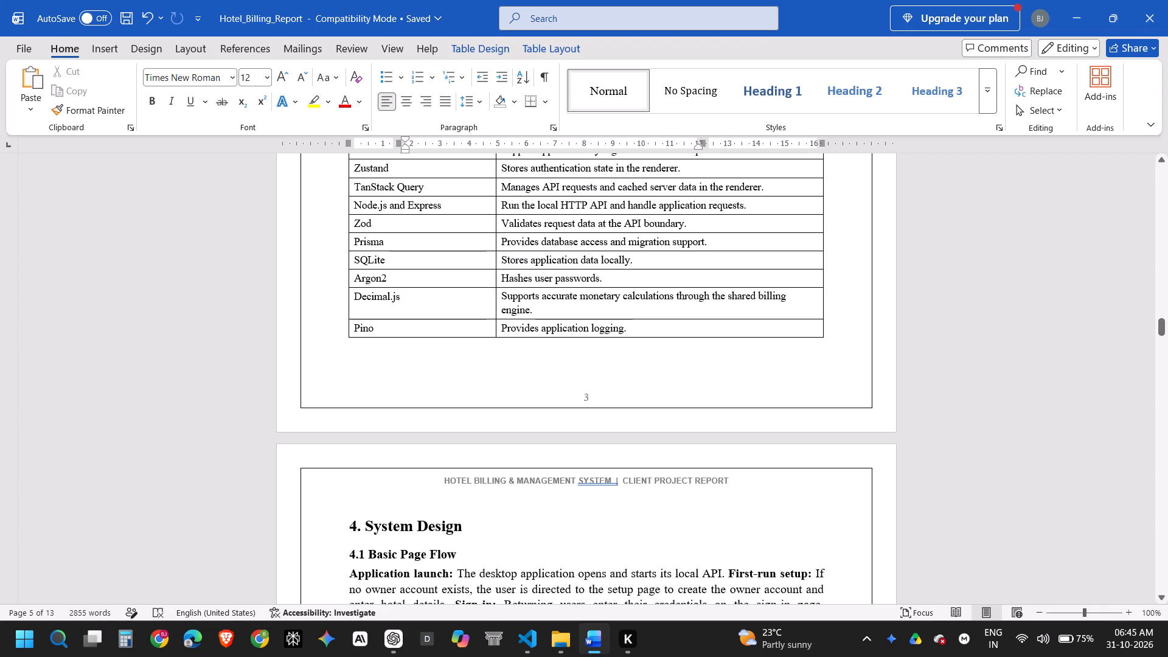
# Review Table 3.1 again and the System Design section's page flow and data design, up to the System Architecture heading.
pyautogui.scroll(1, 617, 380)
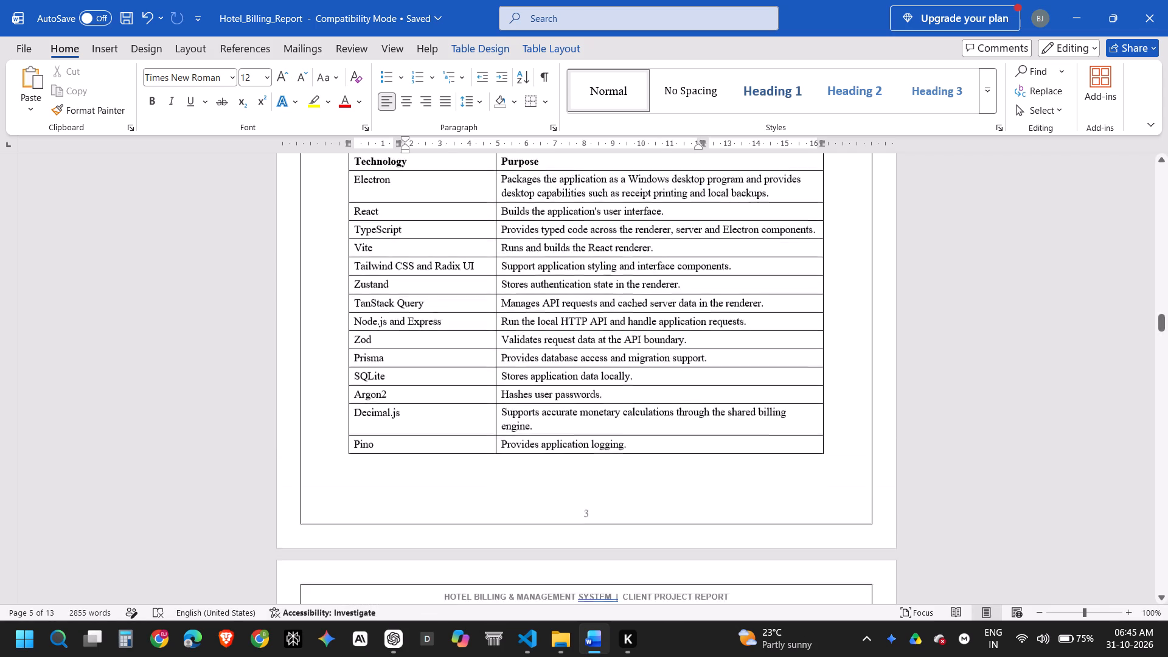
pyautogui.scroll(1, 617, 380)
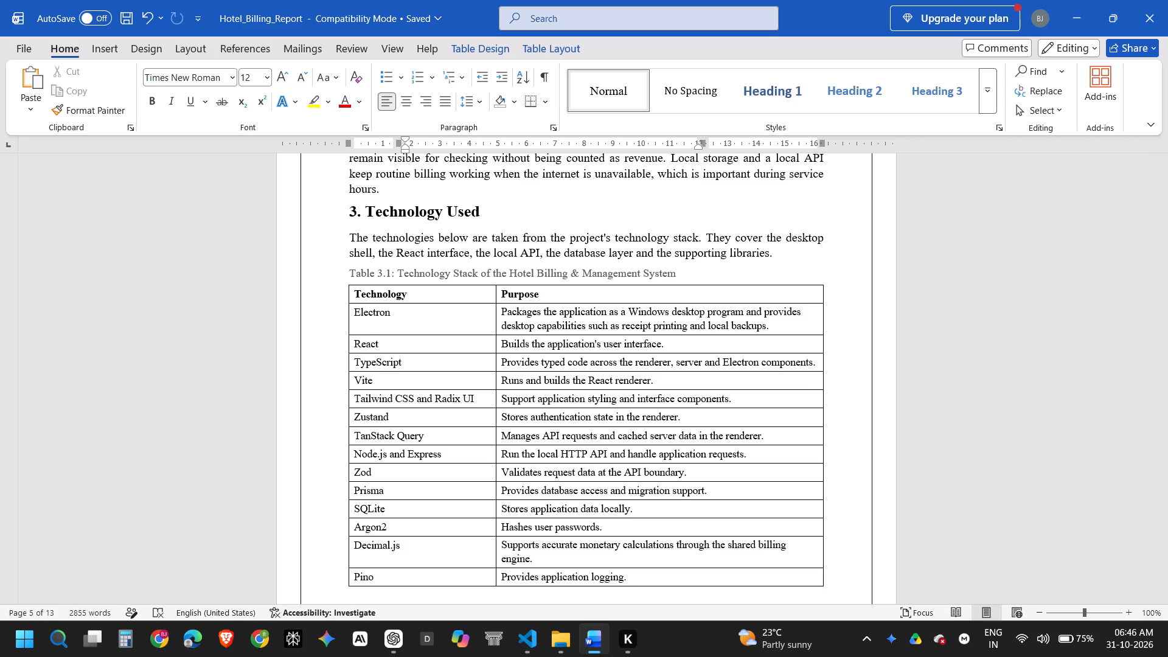
pyautogui.scroll(-3, 617, 380)
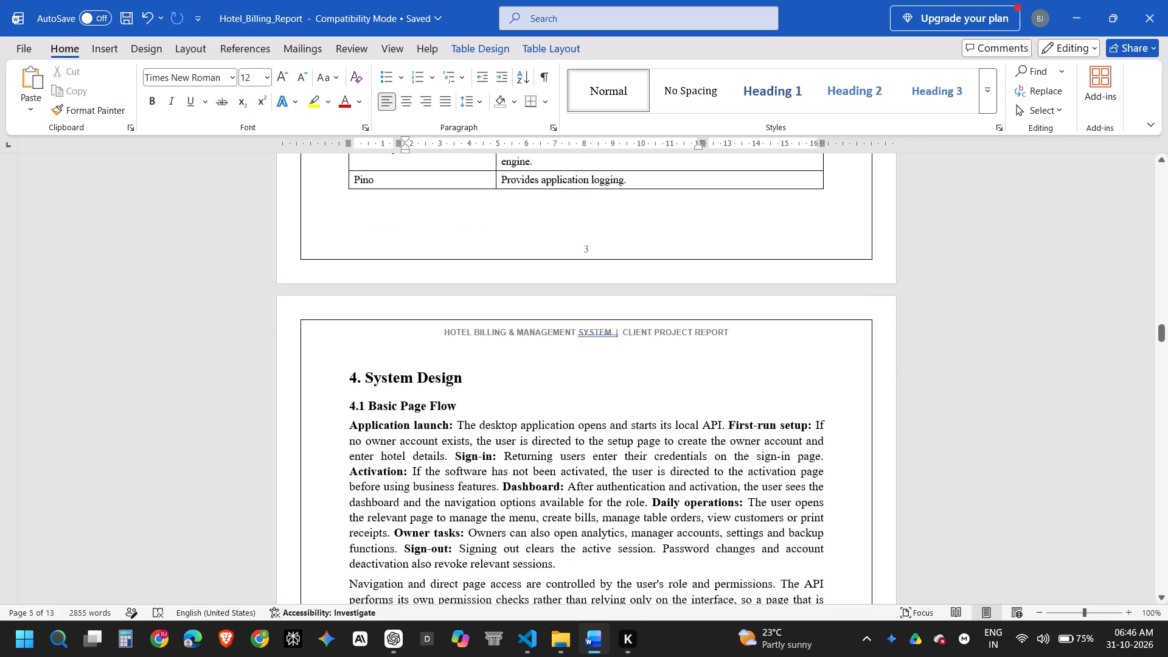
pyautogui.scroll(-1, 617, 380)
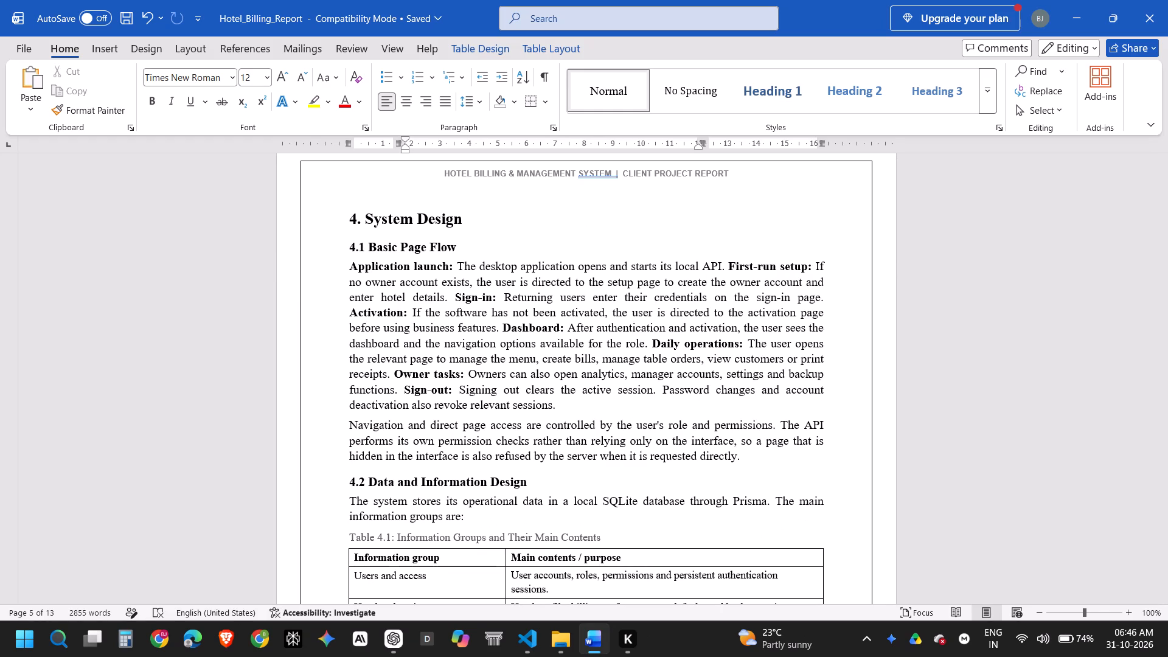
pyautogui.scroll(-5, 617, 380)
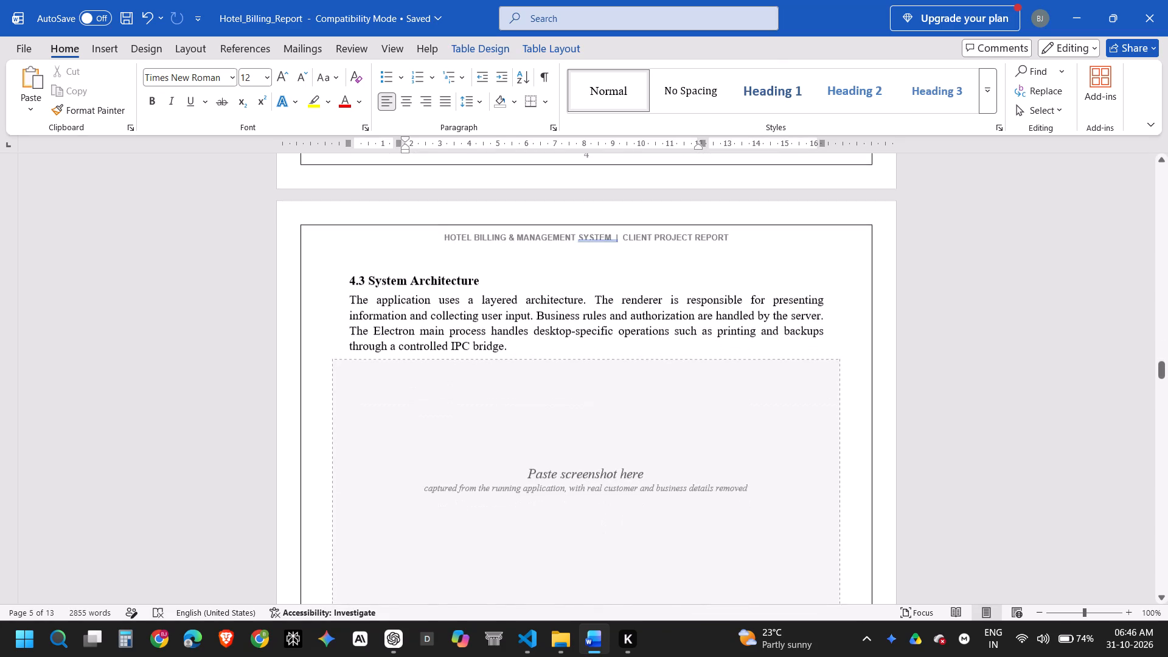
# Review the System Architecture section with its Figure 4.1 placeholder, and the start of Table 5.1 across its page break.
pyautogui.scroll(-2, 617, 380)
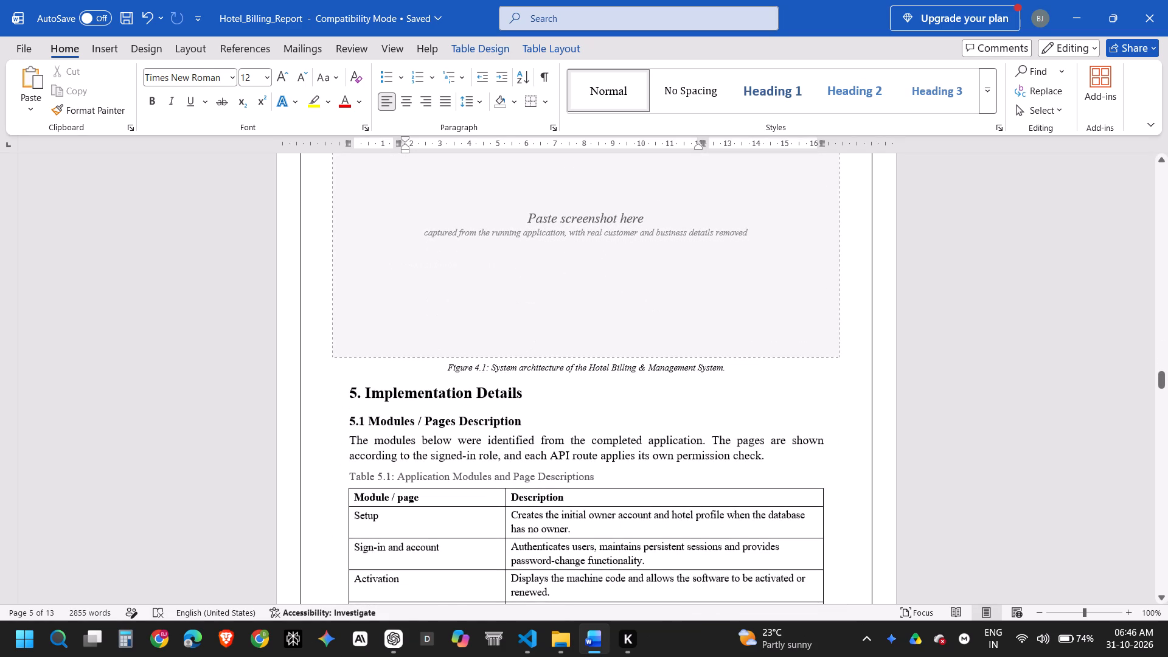
pyautogui.scroll(-4, 617, 380)
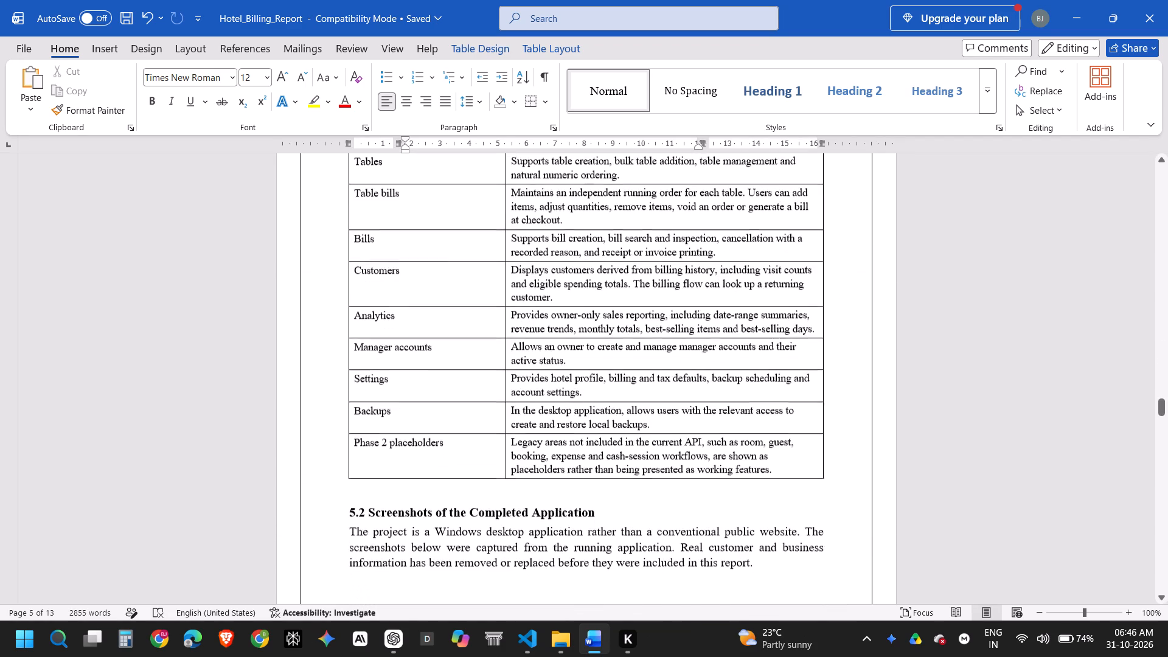
pyautogui.scroll(-1, 617, 380)
pyautogui.scroll(3, 617, 380)
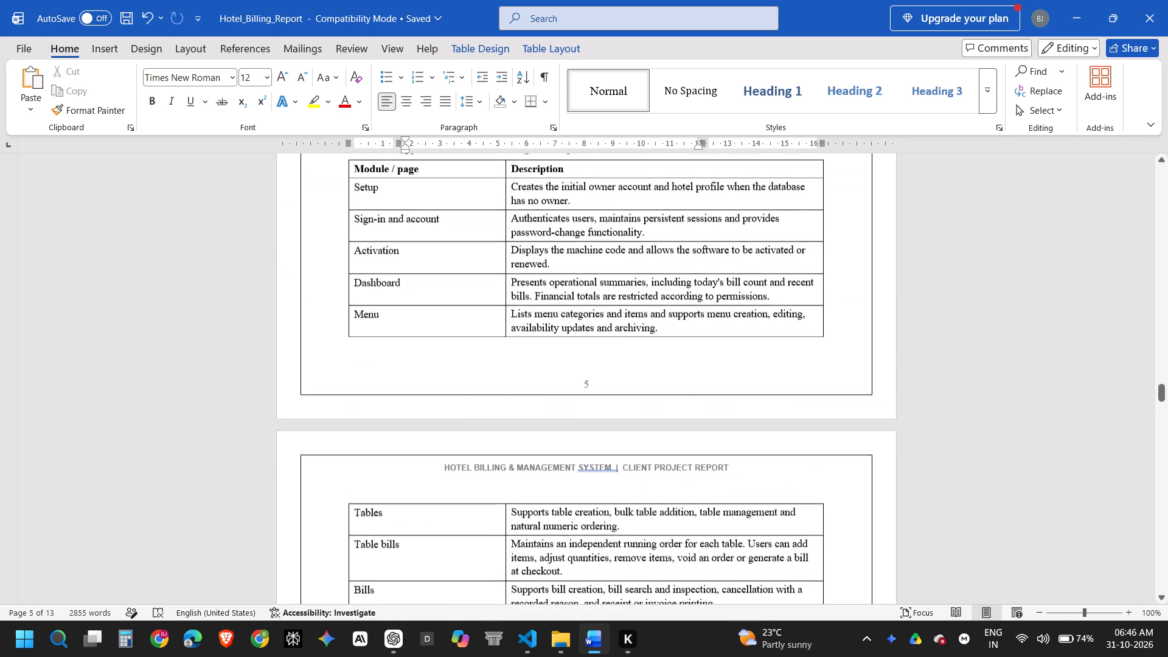
pyautogui.scroll(2, 617, 380)
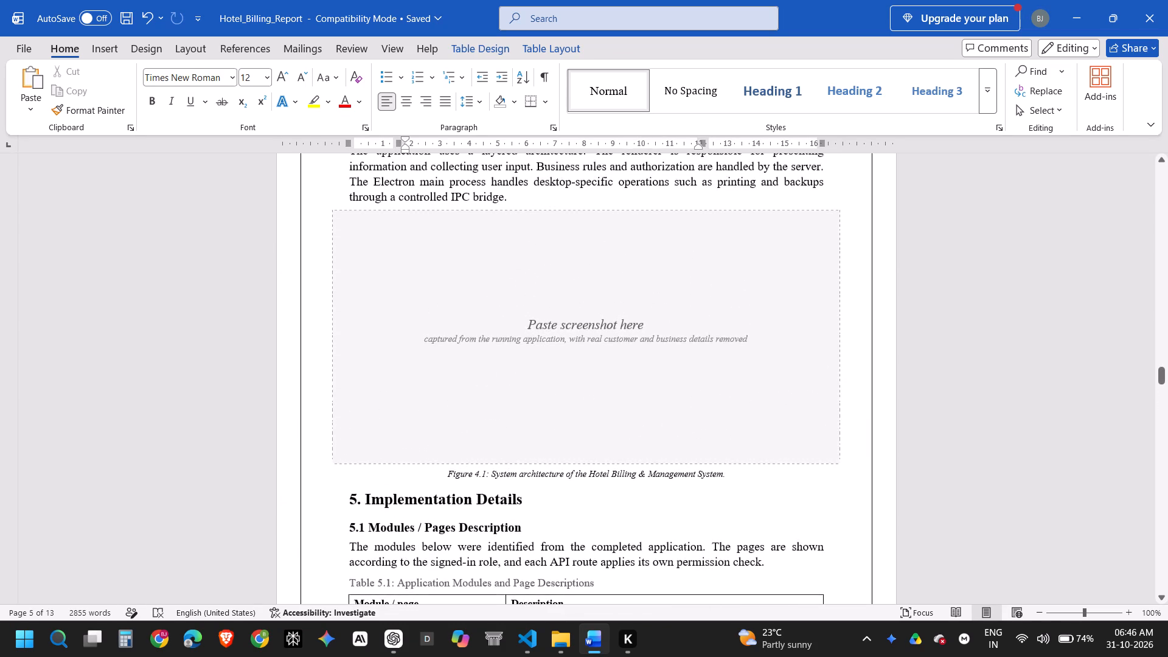
pyautogui.scroll(-1, 617, 380)
pyautogui.scroll(1, 617, 380)
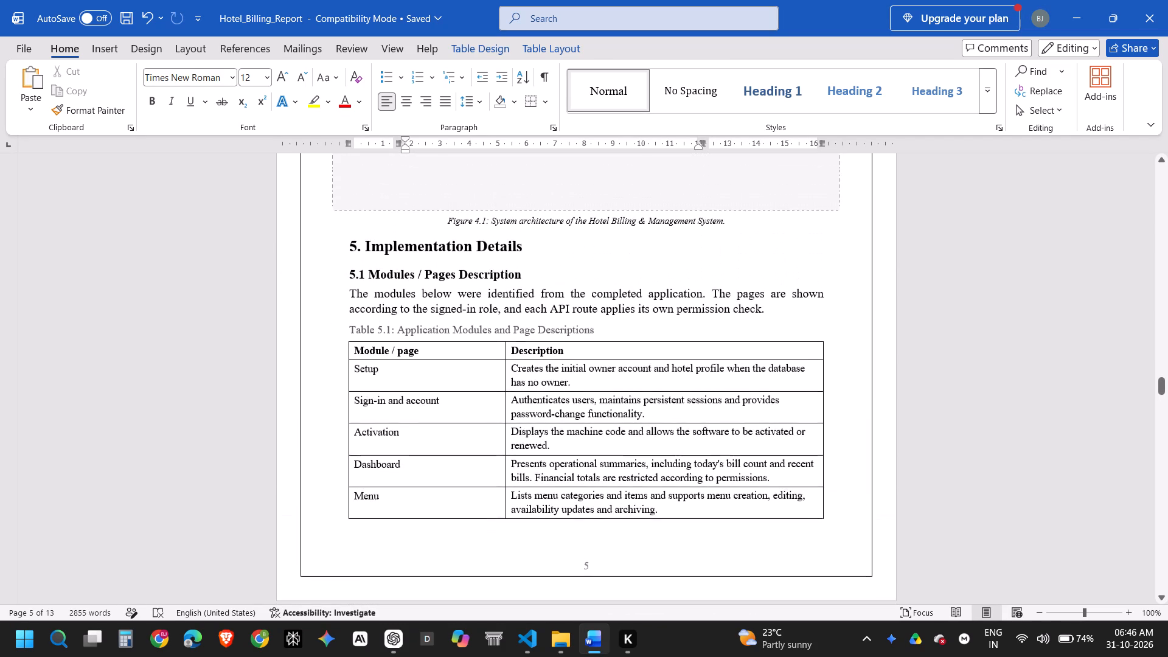
pyautogui.scroll(1, 617, 380)
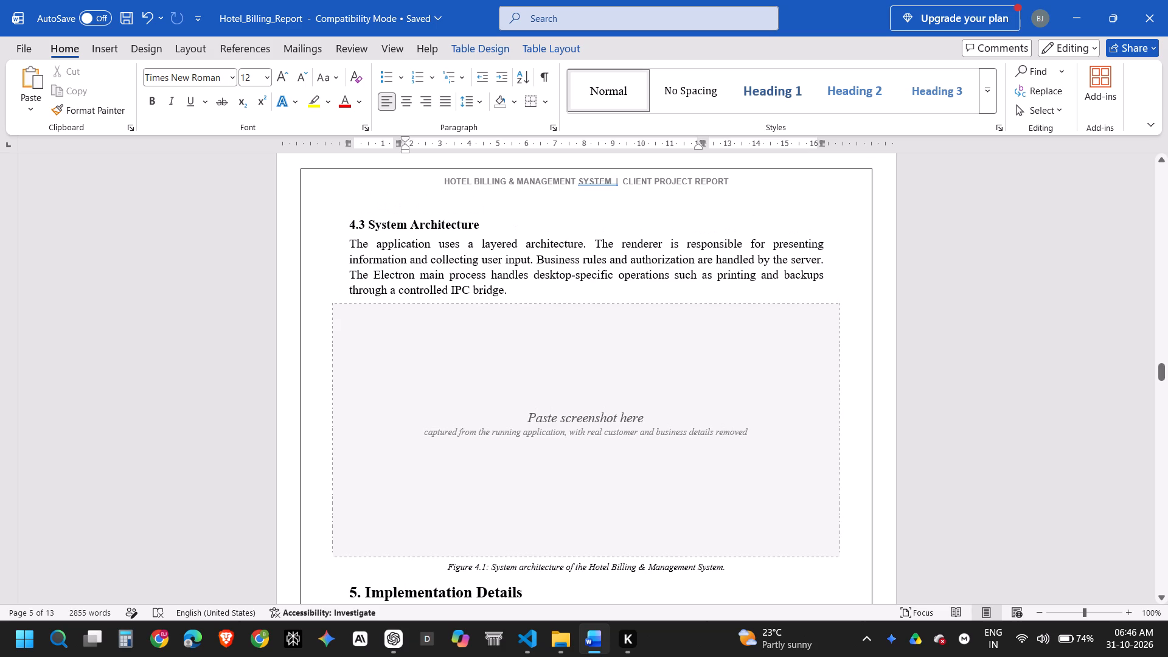
pyautogui.scroll(-2, 617, 380)
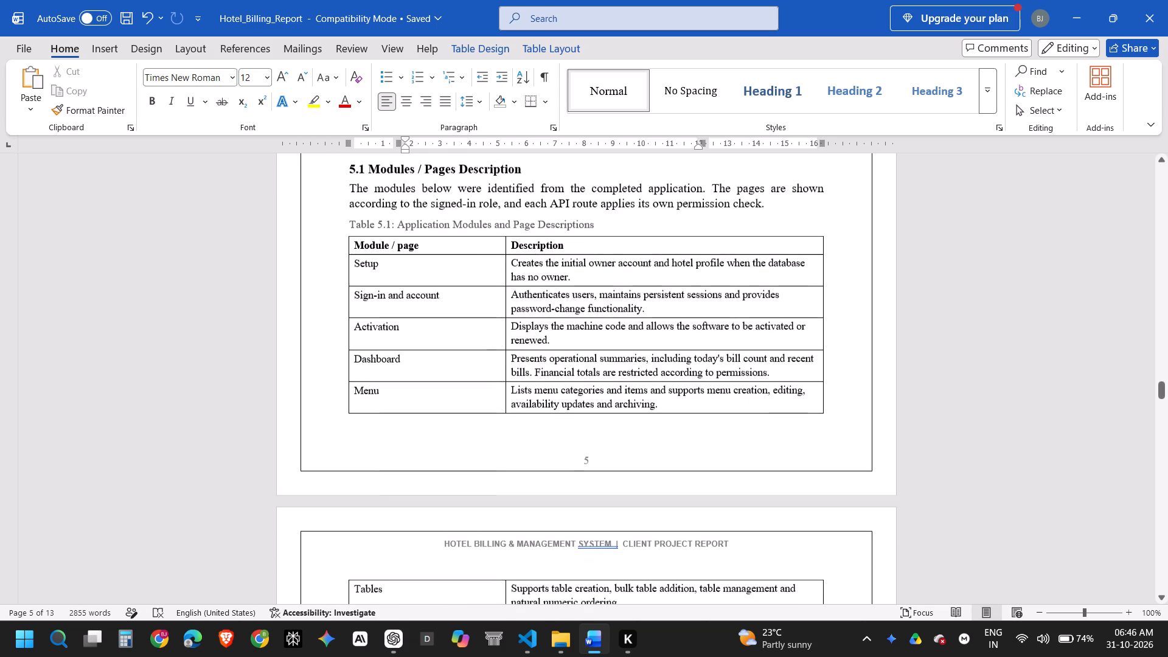
pyautogui.scroll(-1, 617, 380)
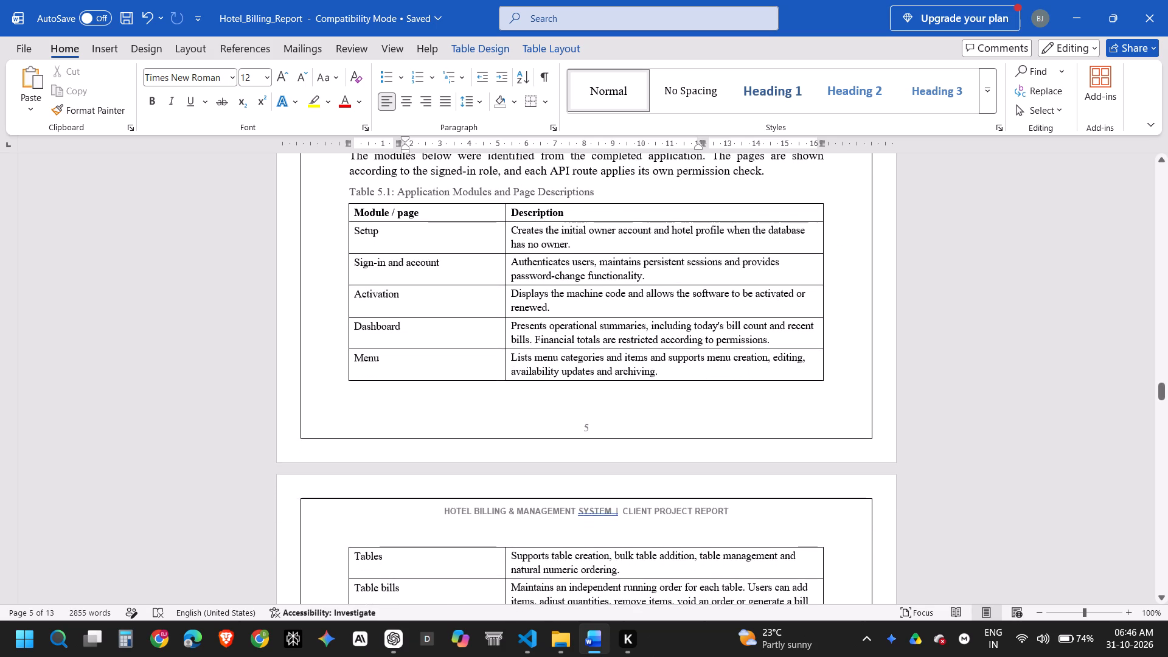
# Review the remaining rows of Table 5.1 and the section 5.2 introduction through the end of page 6.
pyautogui.scroll(-2, 617, 380)
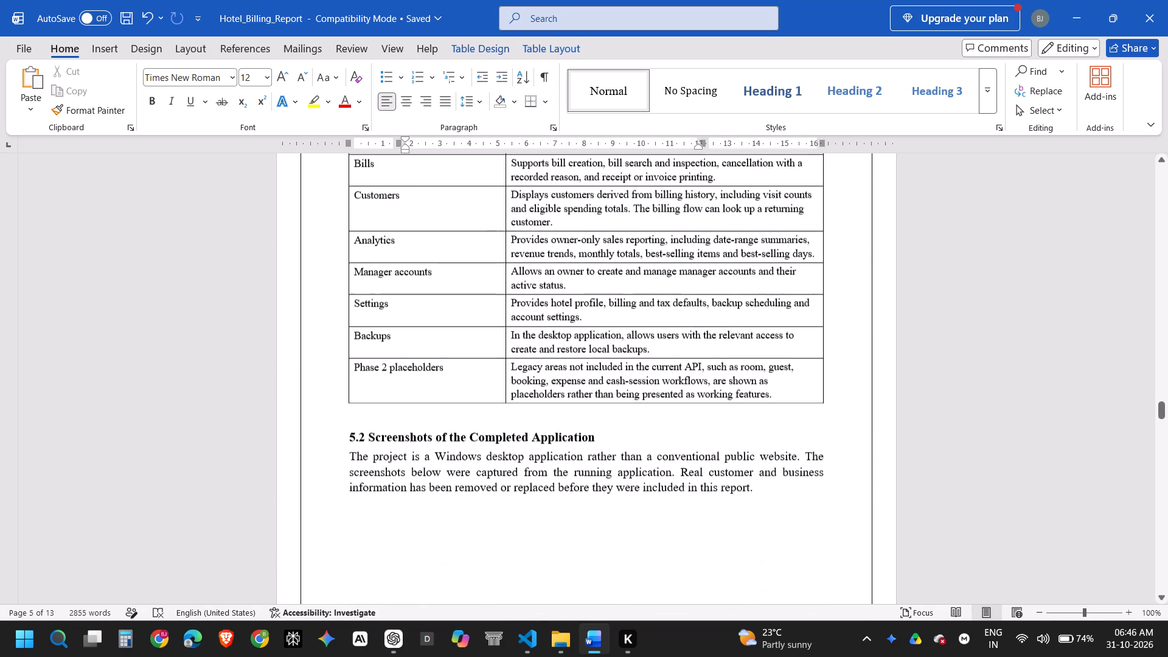
pyautogui.scroll(-2, 617, 380)
pyautogui.scroll(1, 617, 380)
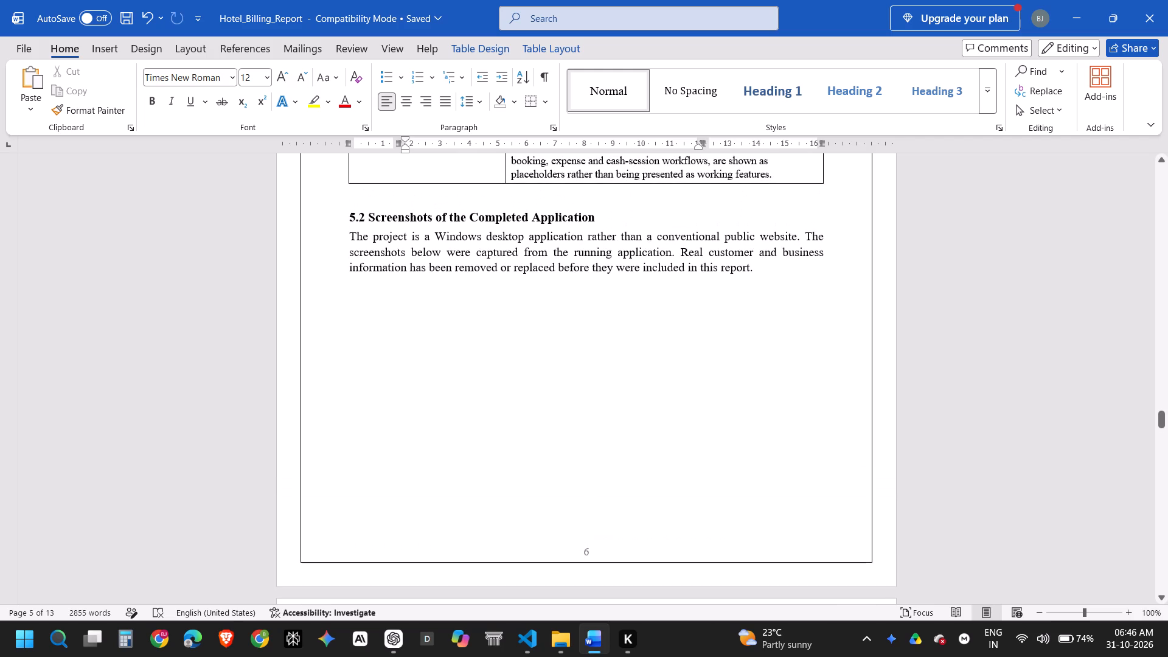
pyautogui.scroll(1, 617, 380)
# Examine the Figure 5.1 and Figure 5.2 screenshot placeholders, their captions and the spacing on page 7.
pyautogui.scroll(-2, 617, 380)
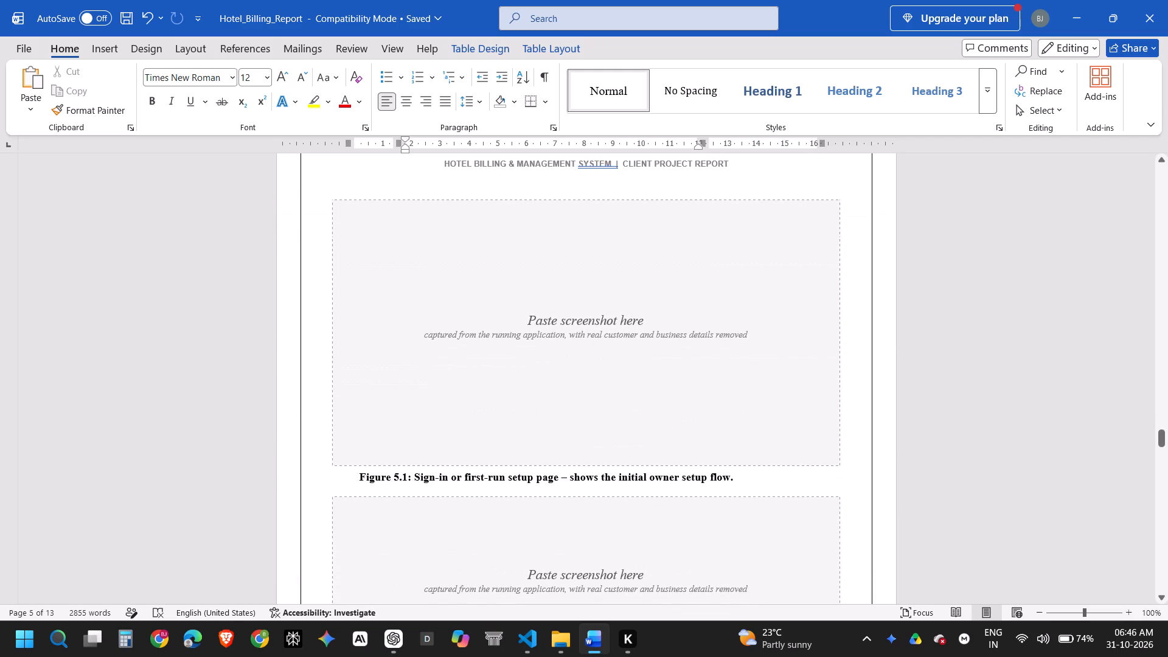
pyautogui.scroll(-3, 617, 380)
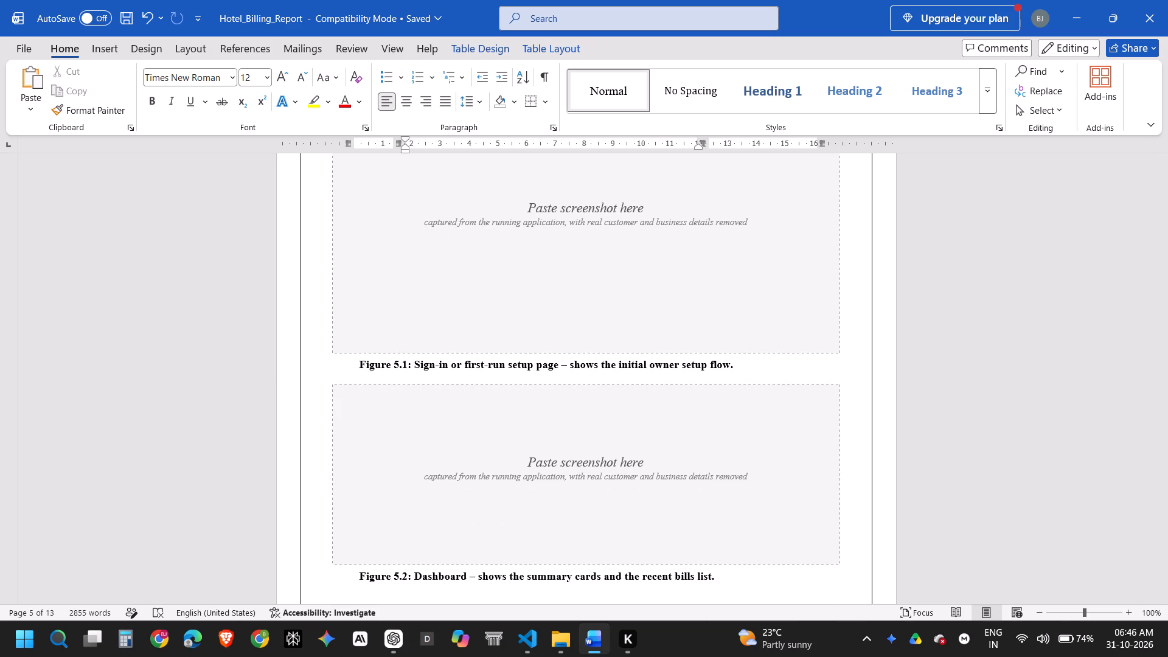
pyautogui.scroll(-2, 617, 380)
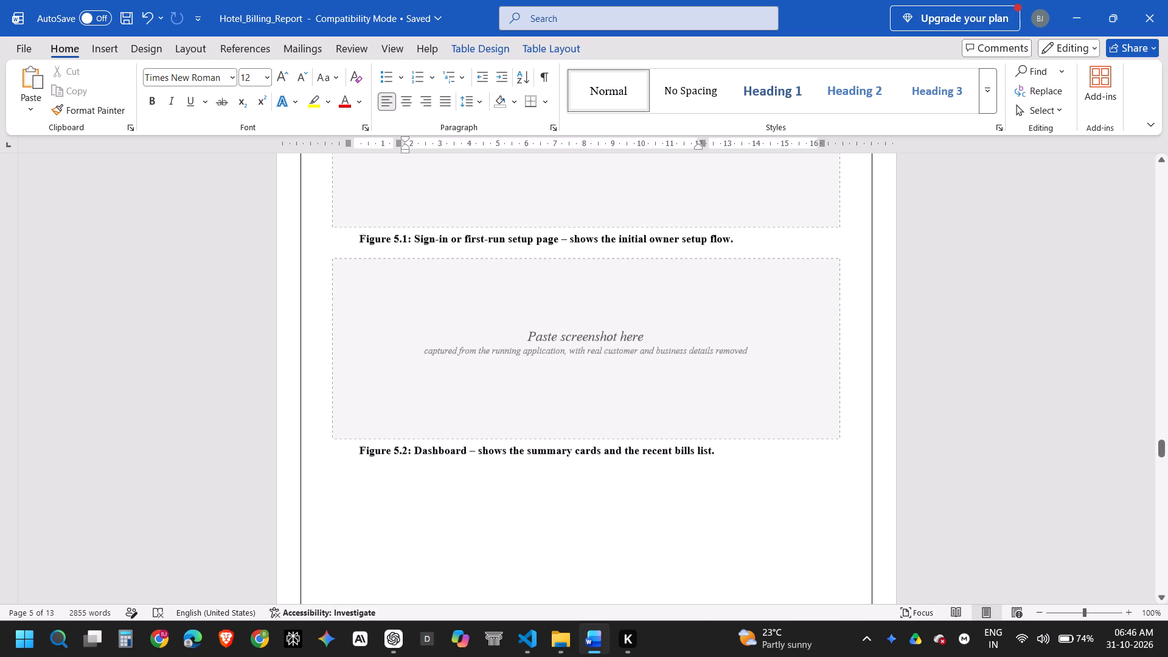
pyautogui.scroll(-2, 617, 380)
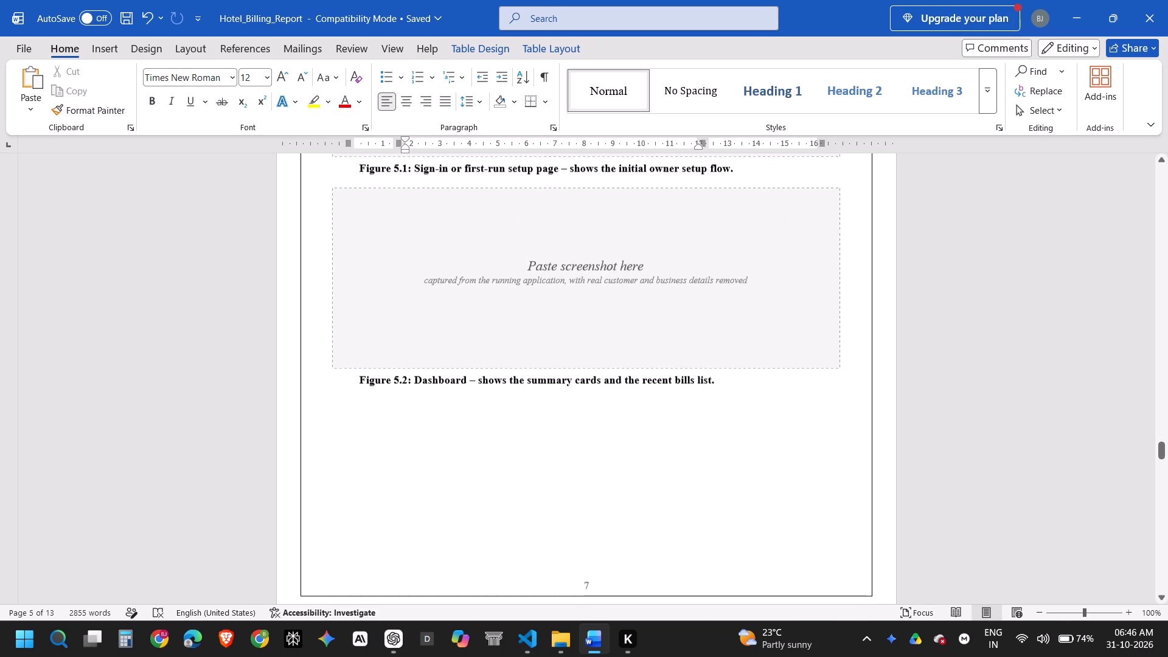
pyautogui.scroll(-1, 617, 380)
pyautogui.scroll(1, 617, 380)
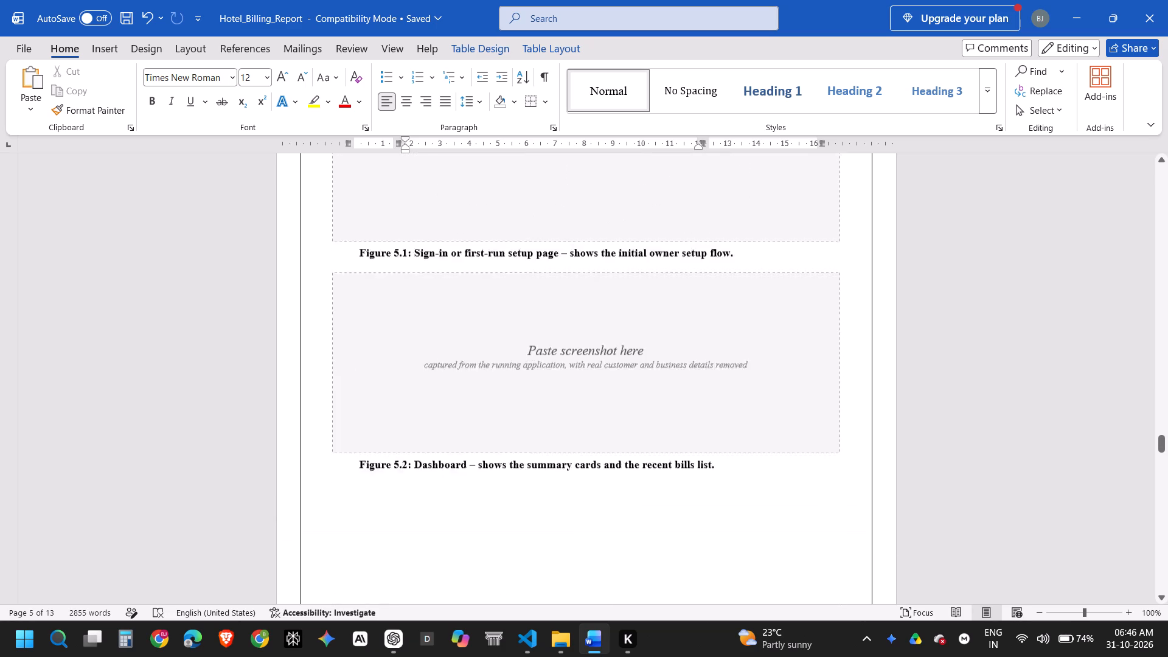
pyautogui.scroll(1, 617, 380)
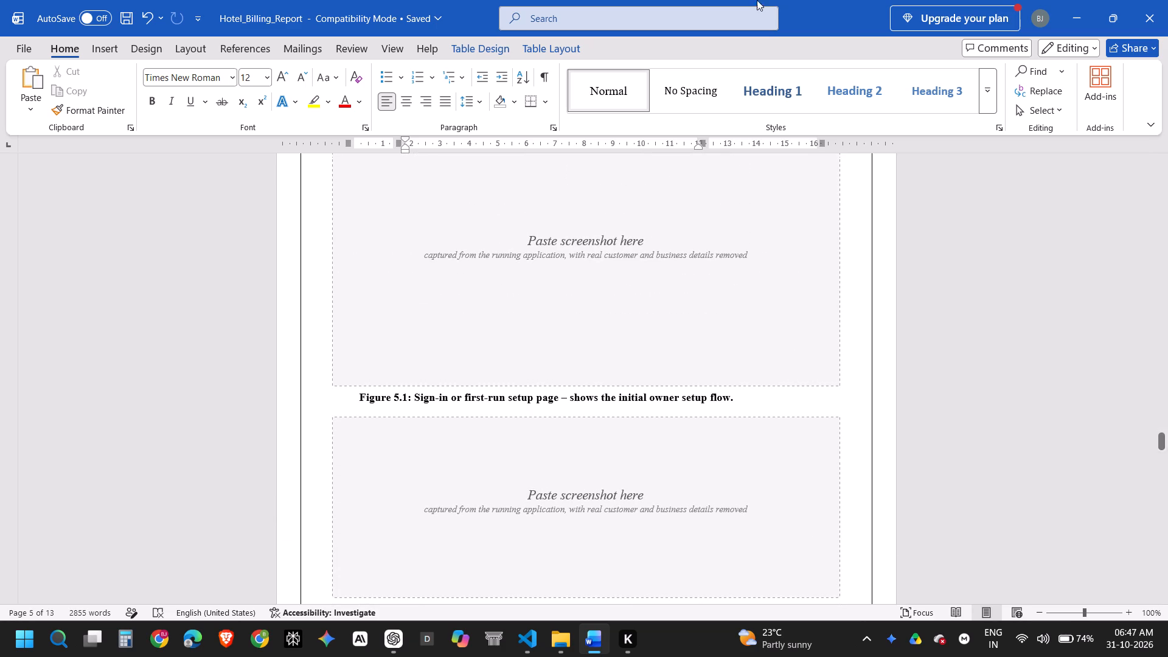
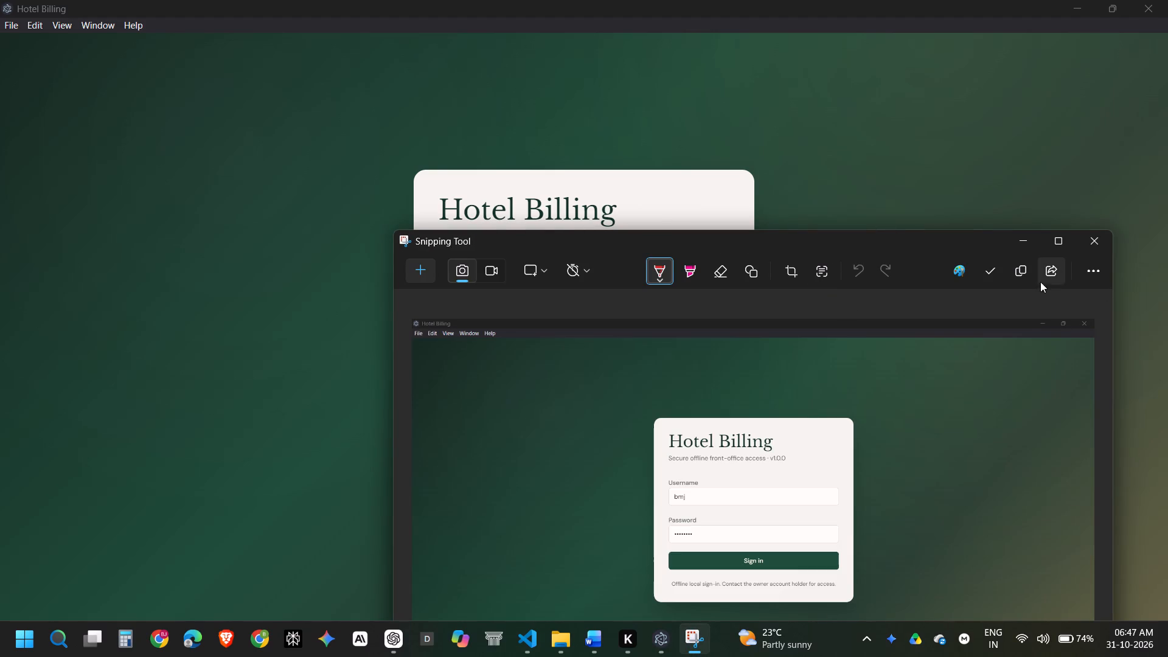
# Copy the sign-in page capture and paste it into the Figure 5.1 placeholder of the Hotel_Billing_Report document in Word.
pyautogui.click(1023, 279)
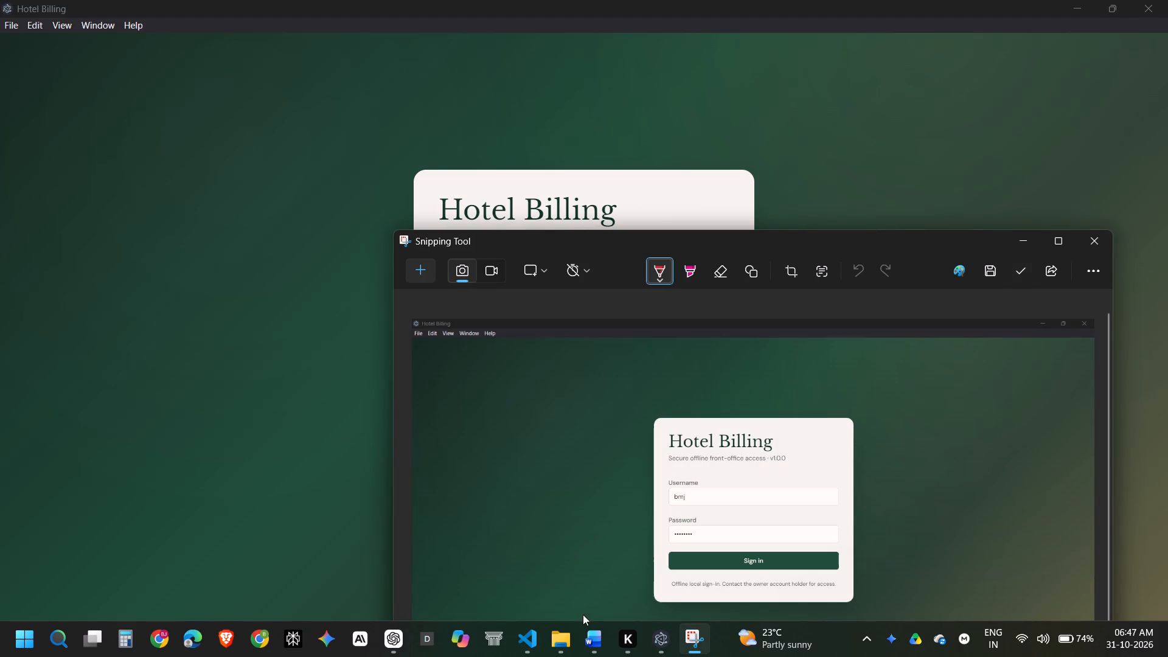
pyautogui.click(591, 627)
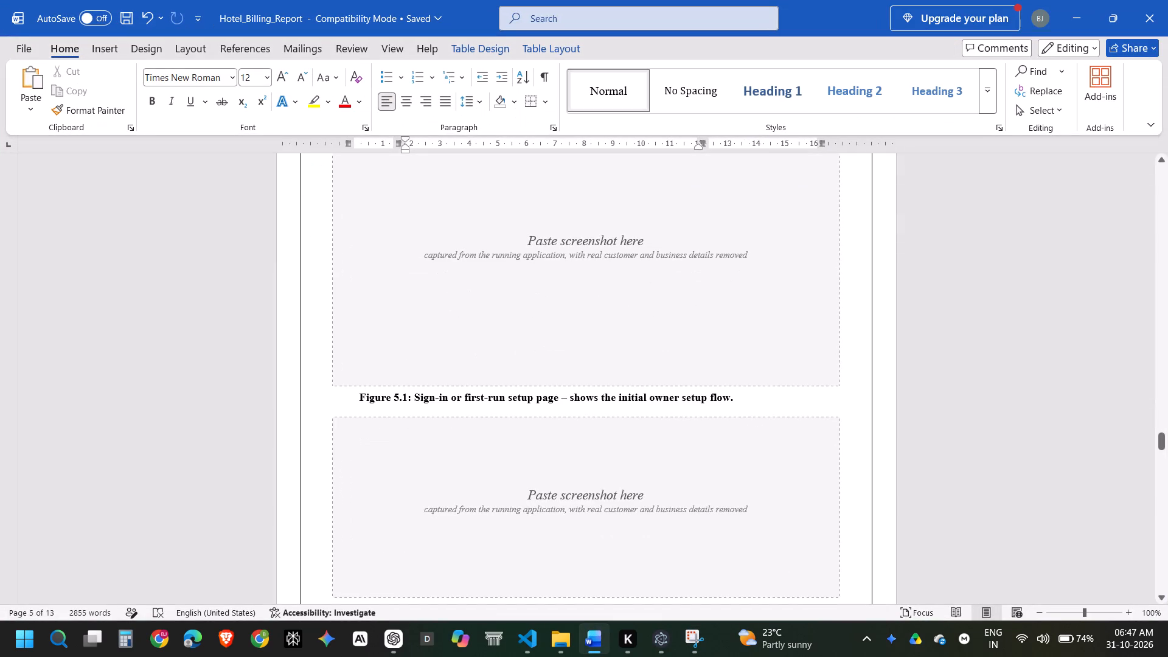
pyautogui.click(474, 321)
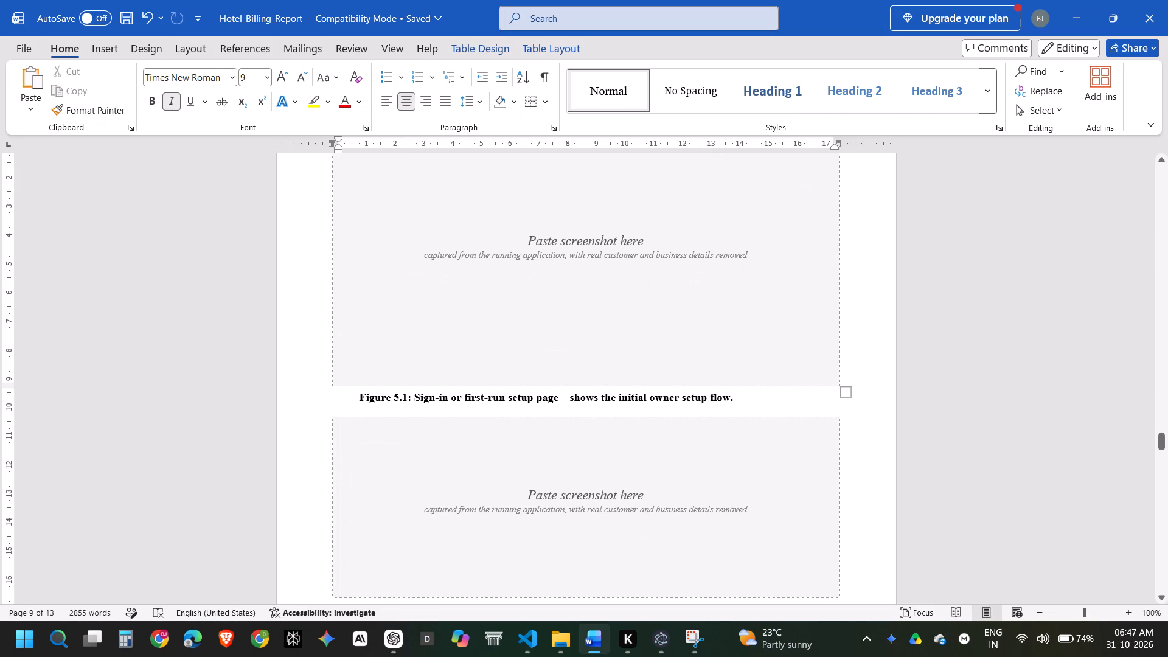
pyautogui.hotkey('ctrl', 'v')
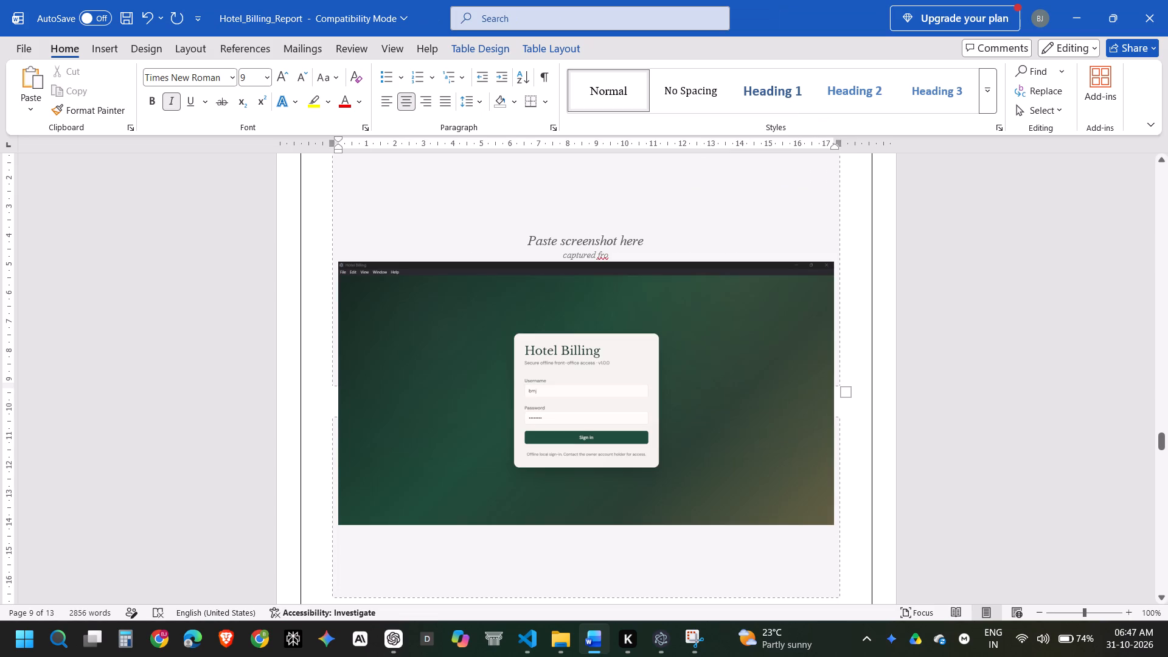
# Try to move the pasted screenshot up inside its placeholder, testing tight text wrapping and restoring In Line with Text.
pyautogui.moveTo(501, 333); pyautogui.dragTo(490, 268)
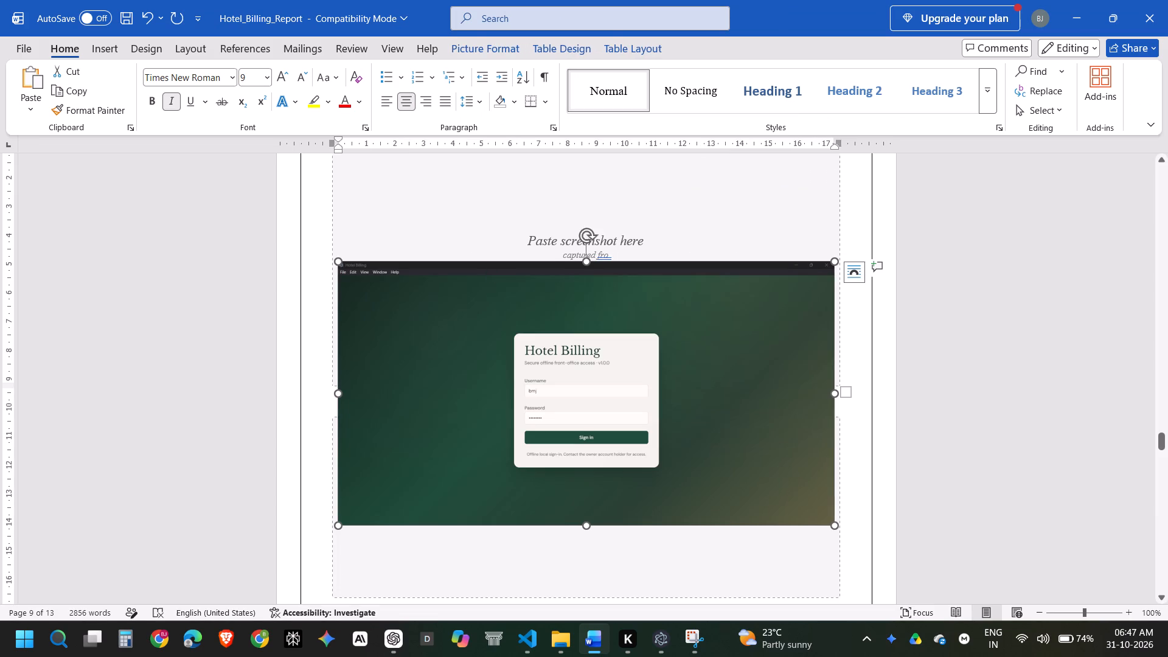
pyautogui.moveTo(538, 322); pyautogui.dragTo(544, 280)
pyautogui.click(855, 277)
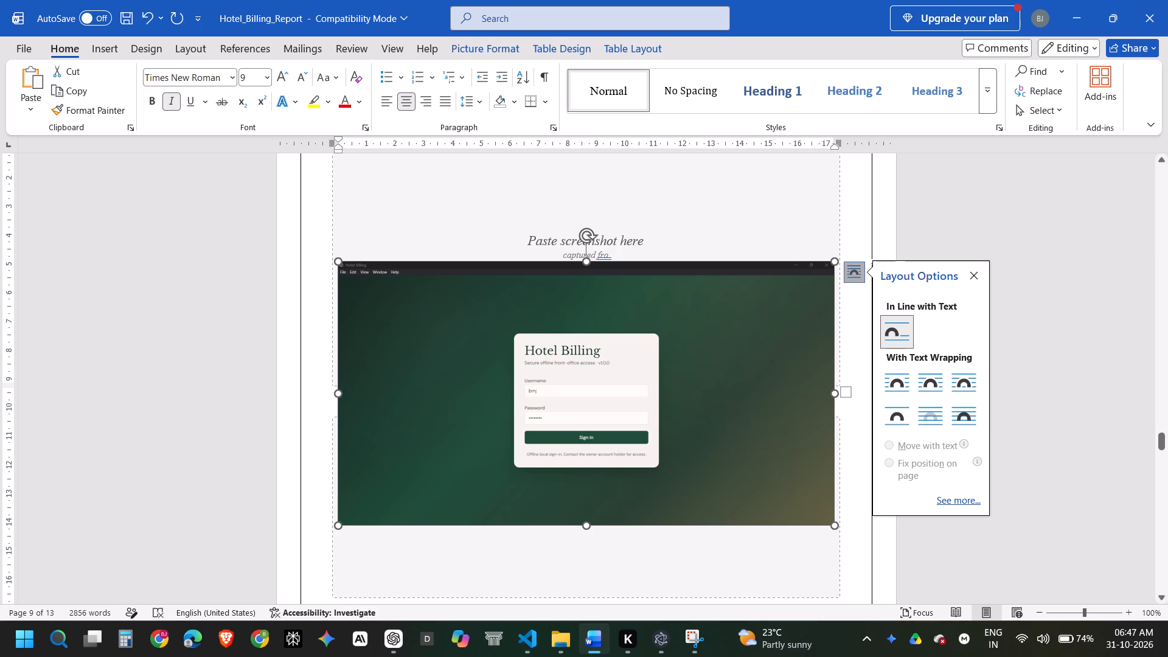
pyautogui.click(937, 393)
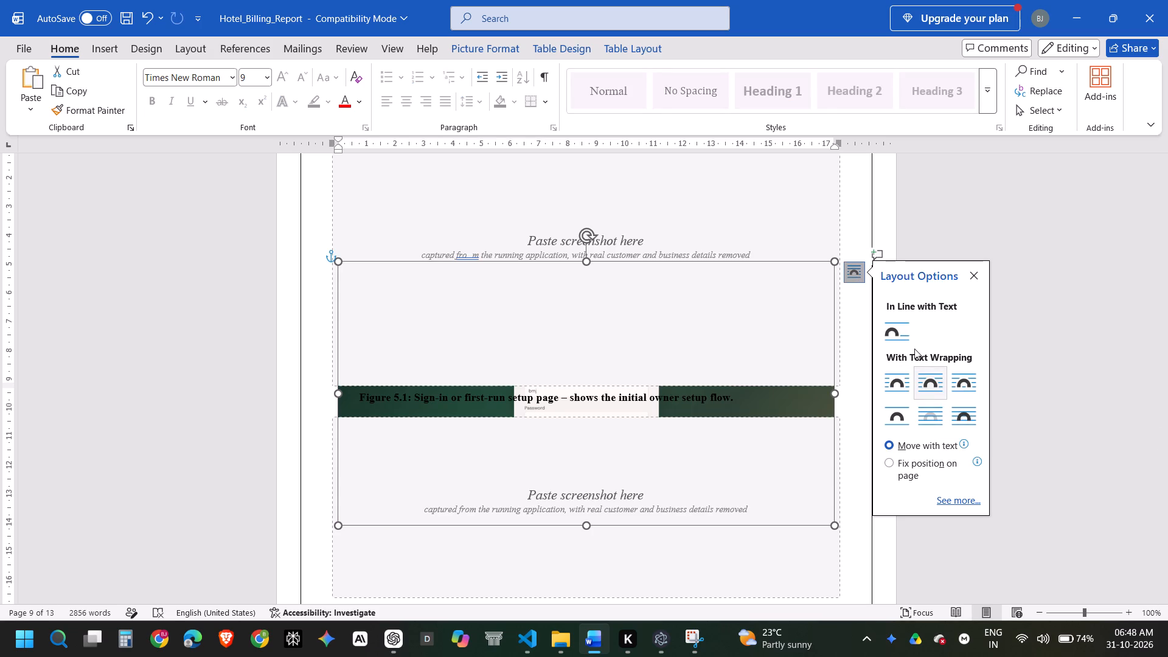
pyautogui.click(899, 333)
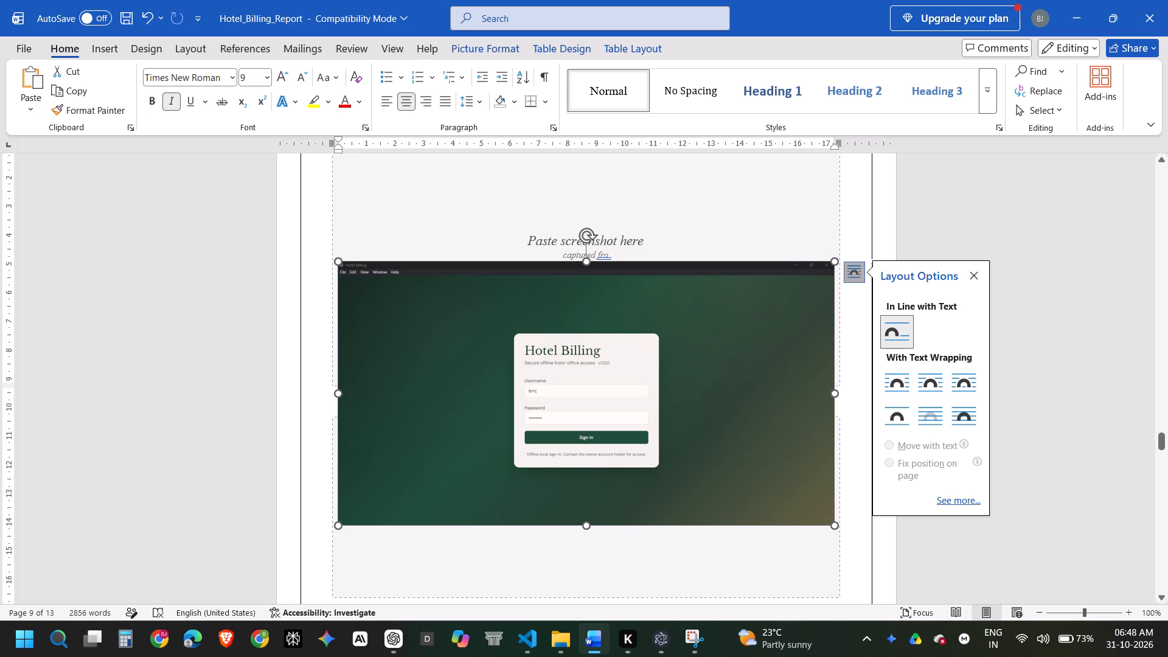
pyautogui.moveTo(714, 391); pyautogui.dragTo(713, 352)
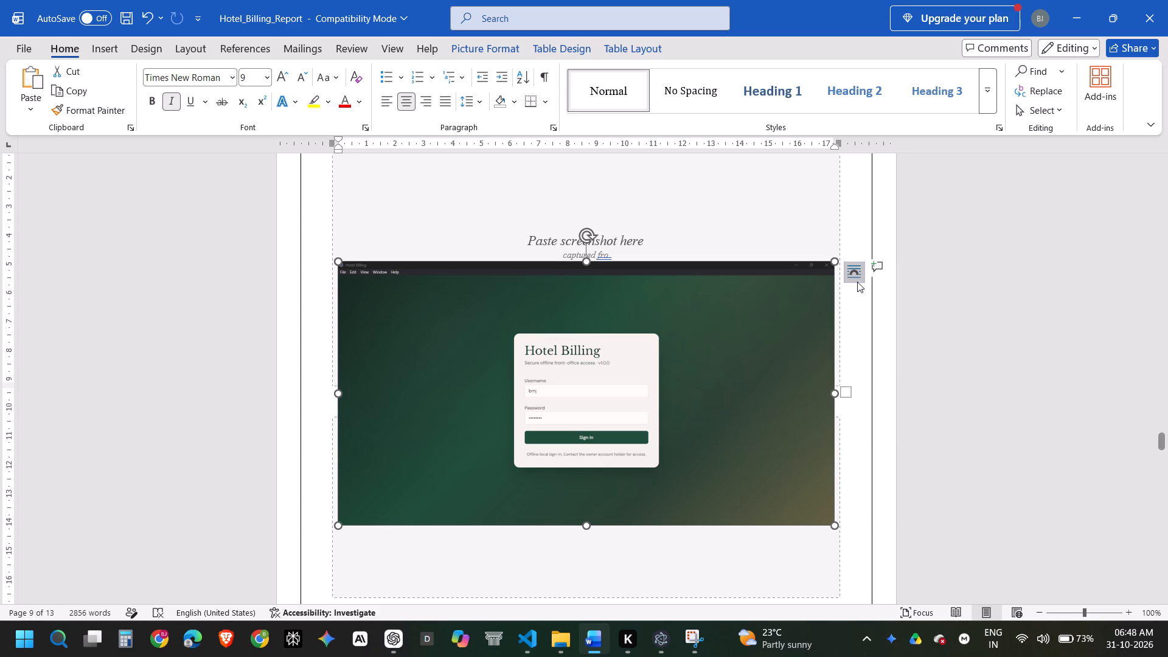
# Set the sign-in screenshot's layout to In Front of Text and move it over the Figure 5.1 placeholder, above the caption.
pyautogui.click(857, 282)
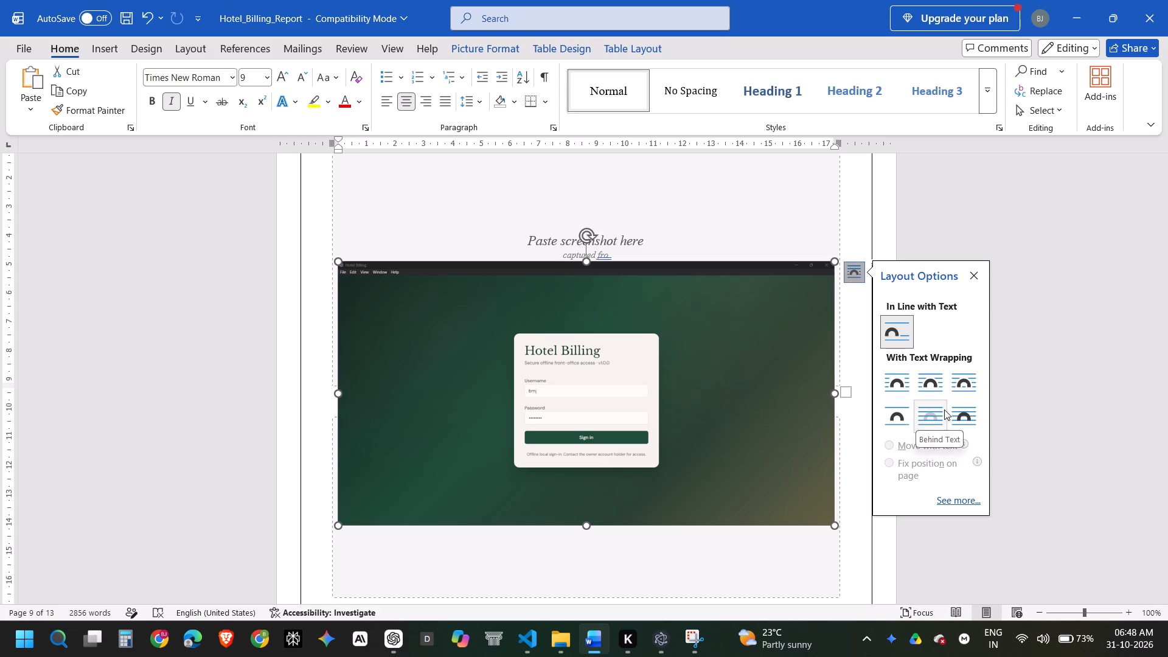
pyautogui.click(968, 416)
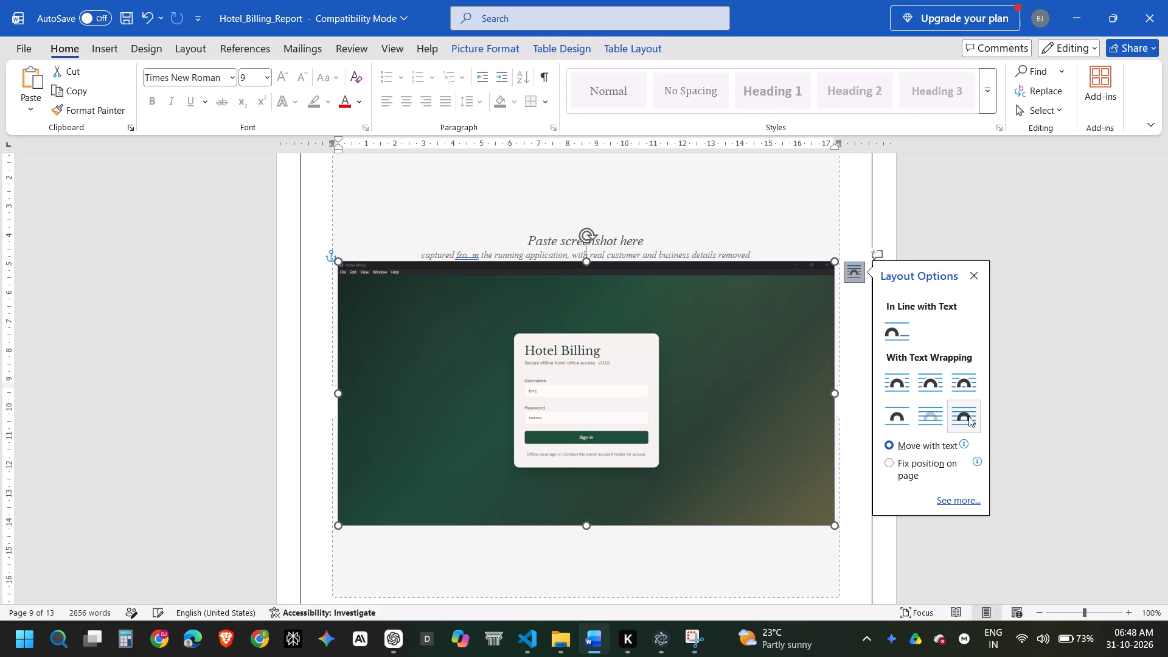
pyautogui.moveTo(687, 344); pyautogui.dragTo(684, 198)
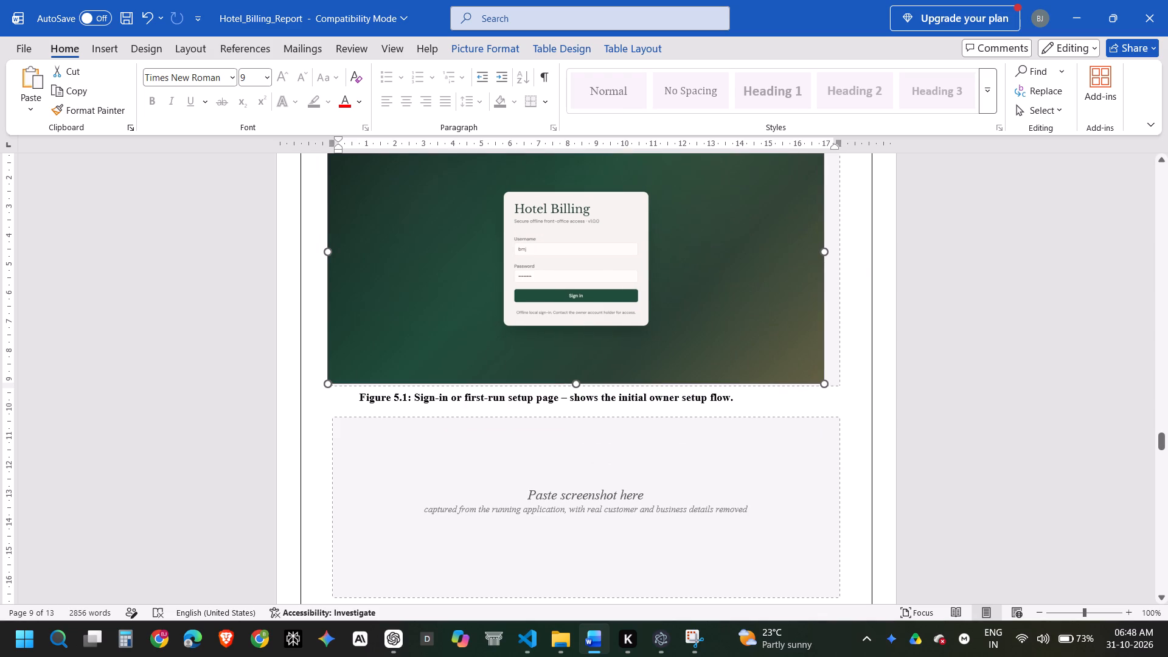
pyautogui.moveTo(684, 198); pyautogui.dragTo(686, 186)
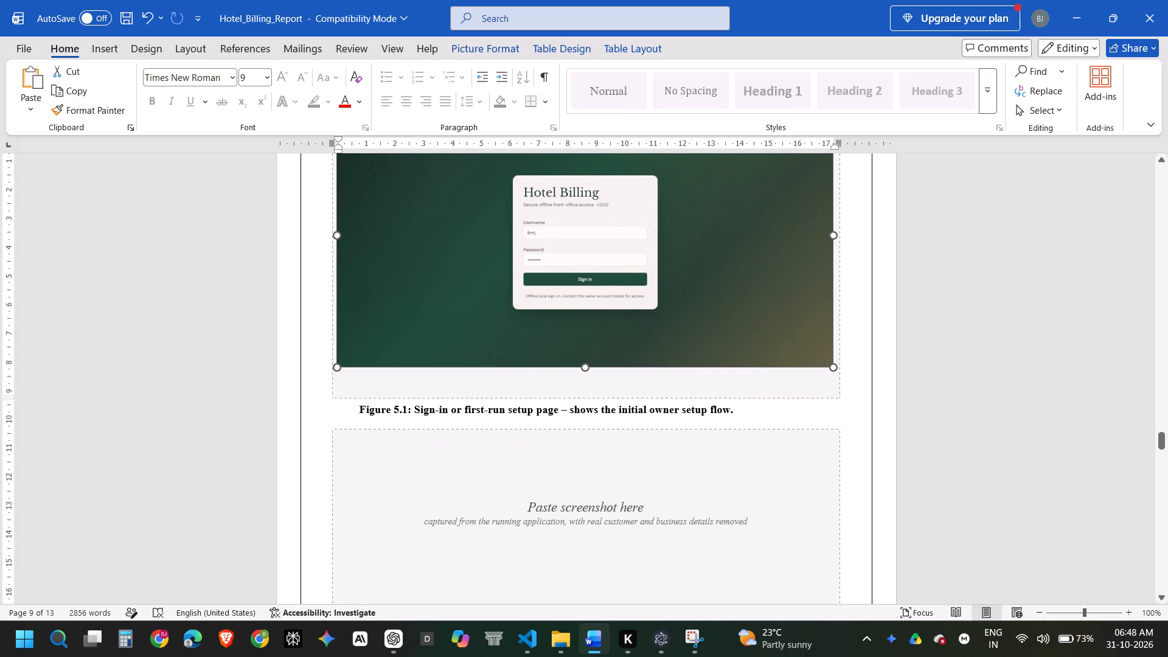
pyautogui.moveTo(686, 186); pyautogui.dragTo(686, 188)
pyautogui.scroll(1, 686, 188)
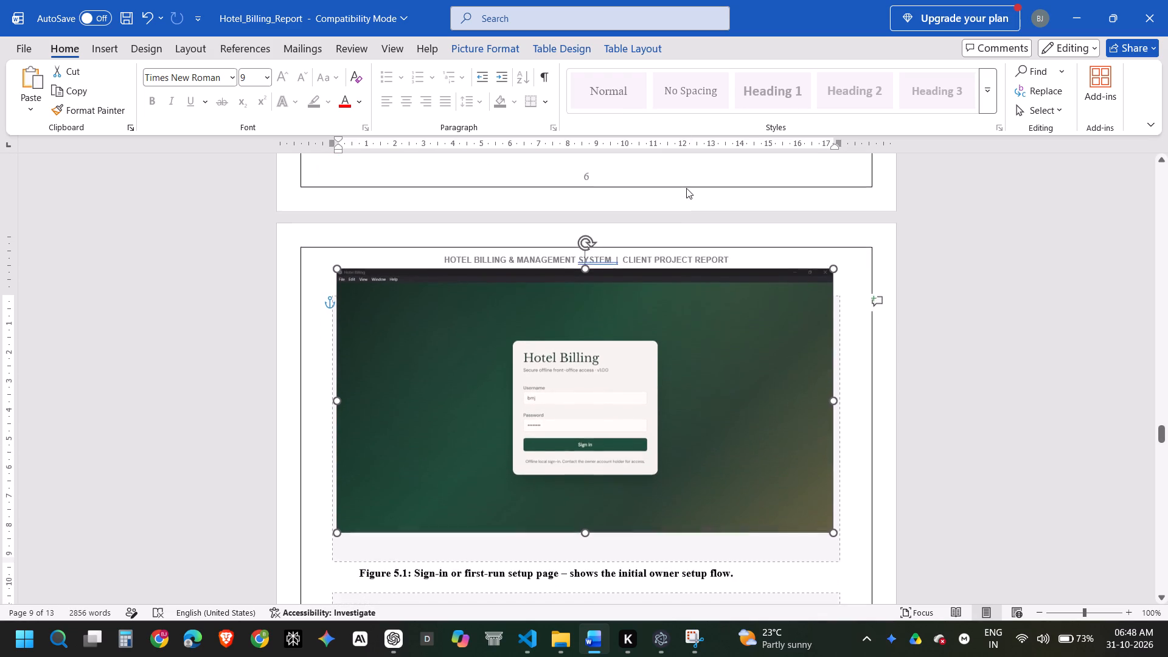
pyautogui.moveTo(642, 276); pyautogui.dragTo(645, 305)
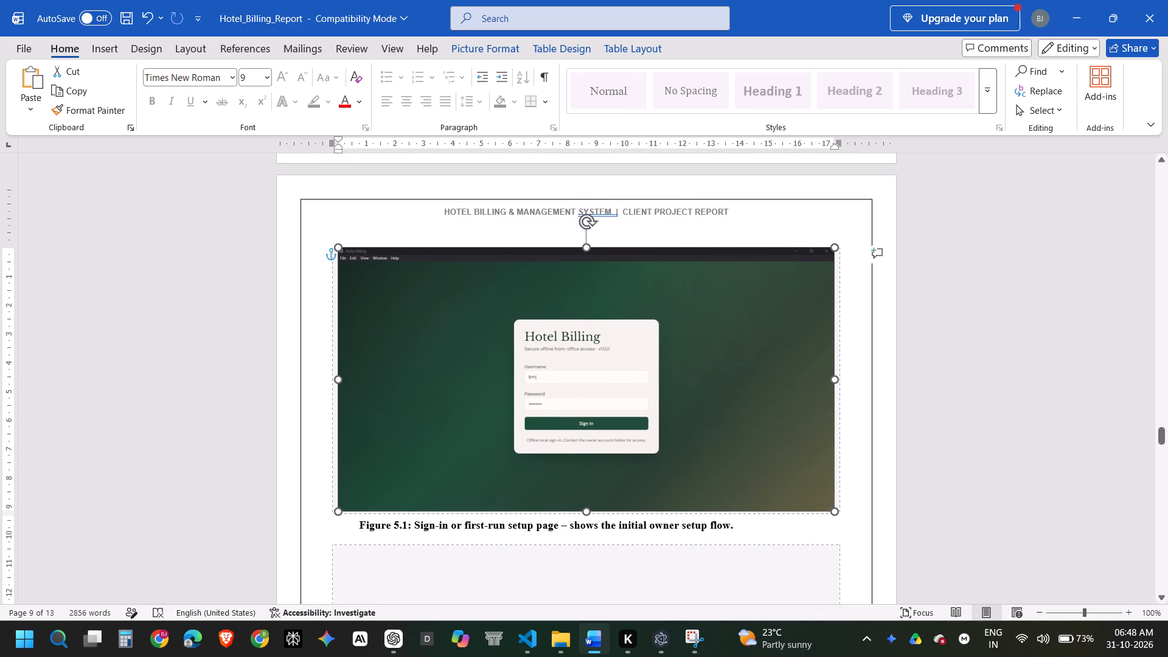
pyautogui.moveTo(645, 305); pyautogui.dragTo(639, 308)
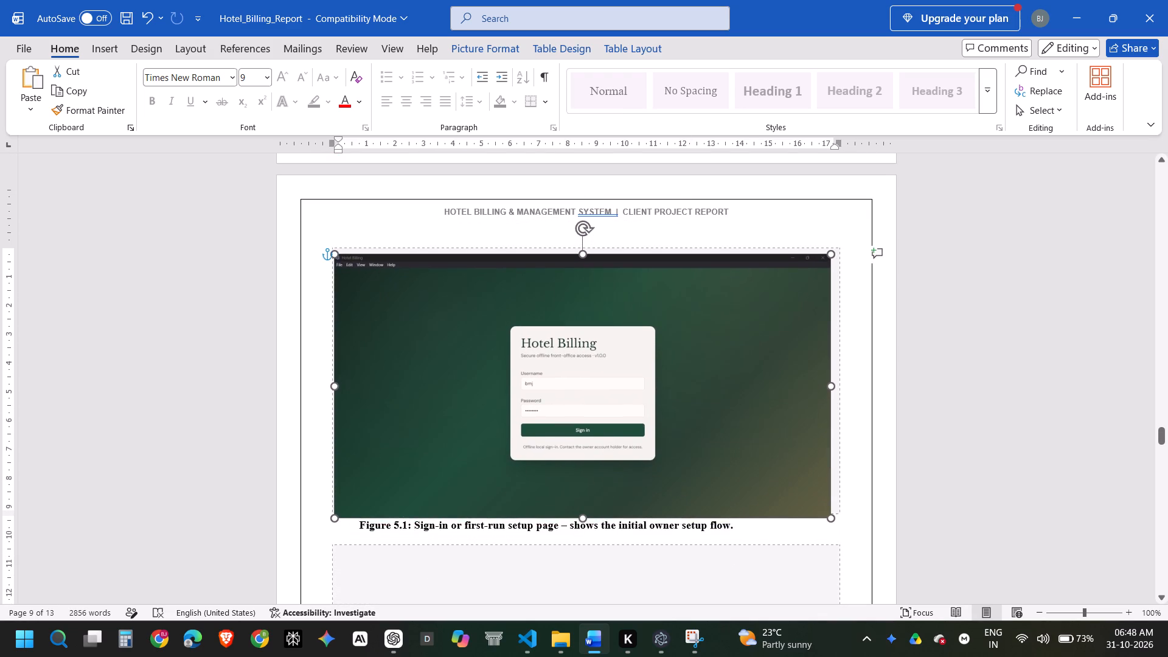
pyautogui.moveTo(639, 308); pyautogui.dragTo(636, 302)
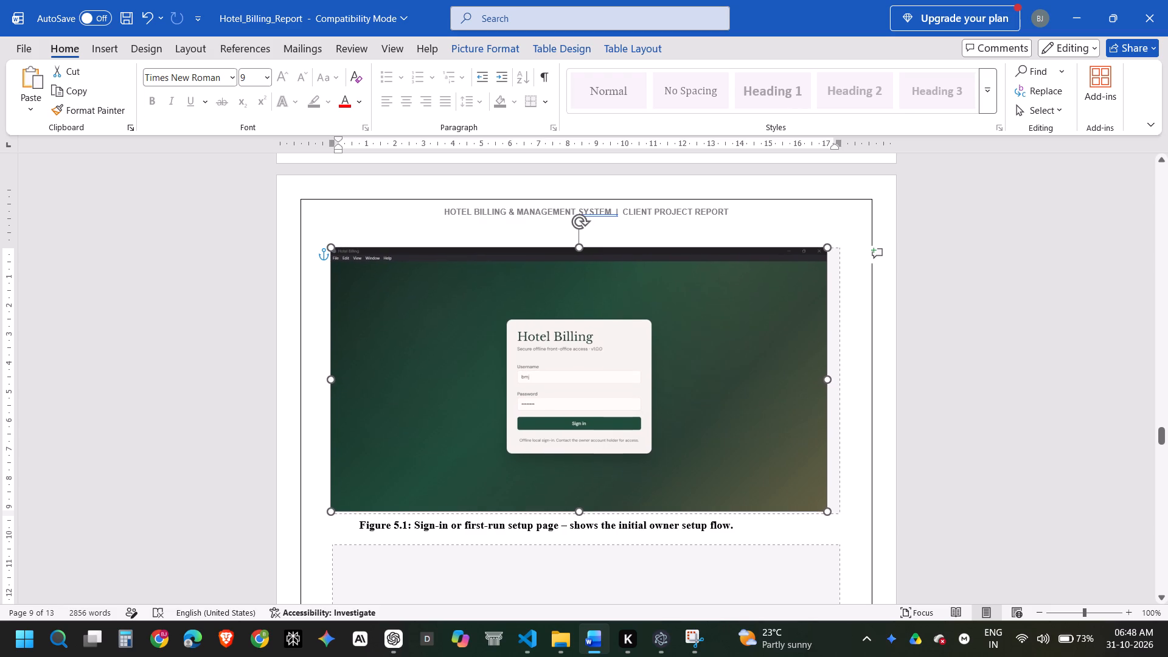
pyautogui.moveTo(636, 302); pyautogui.dragTo(636, 303)
# Enlarge the sign-in screenshot slightly and align it so that it spans the full width of the Figure 5.1 placeholder.
pyautogui.moveTo(826, 509); pyautogui.dragTo(826, 509)
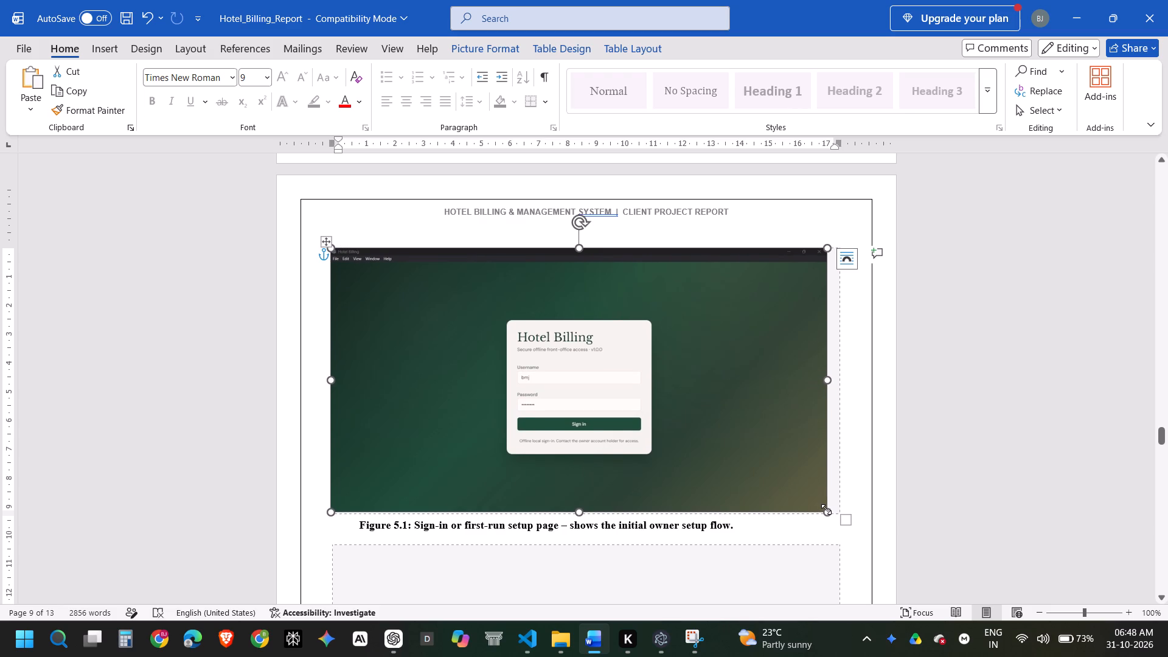
pyautogui.moveTo(826, 509); pyautogui.dragTo(832, 504)
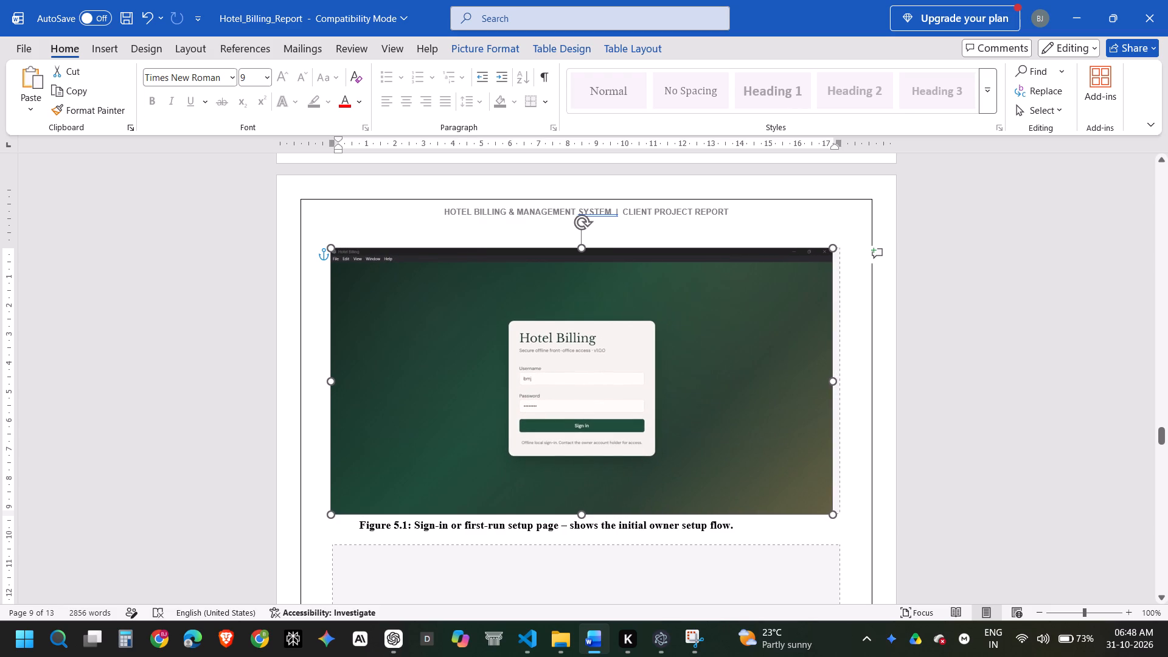
pyautogui.moveTo(832, 504); pyautogui.dragTo(838, 507)
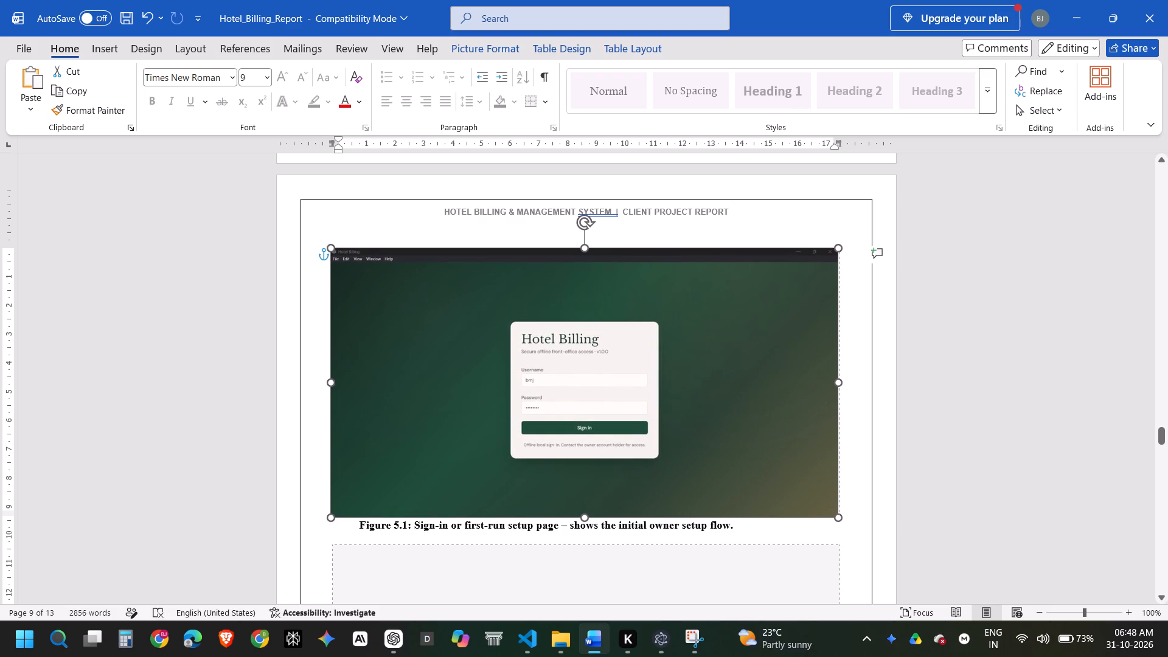
pyautogui.moveTo(838, 507); pyautogui.dragTo(838, 507)
pyautogui.moveTo(655, 430); pyautogui.dragTo(662, 429)
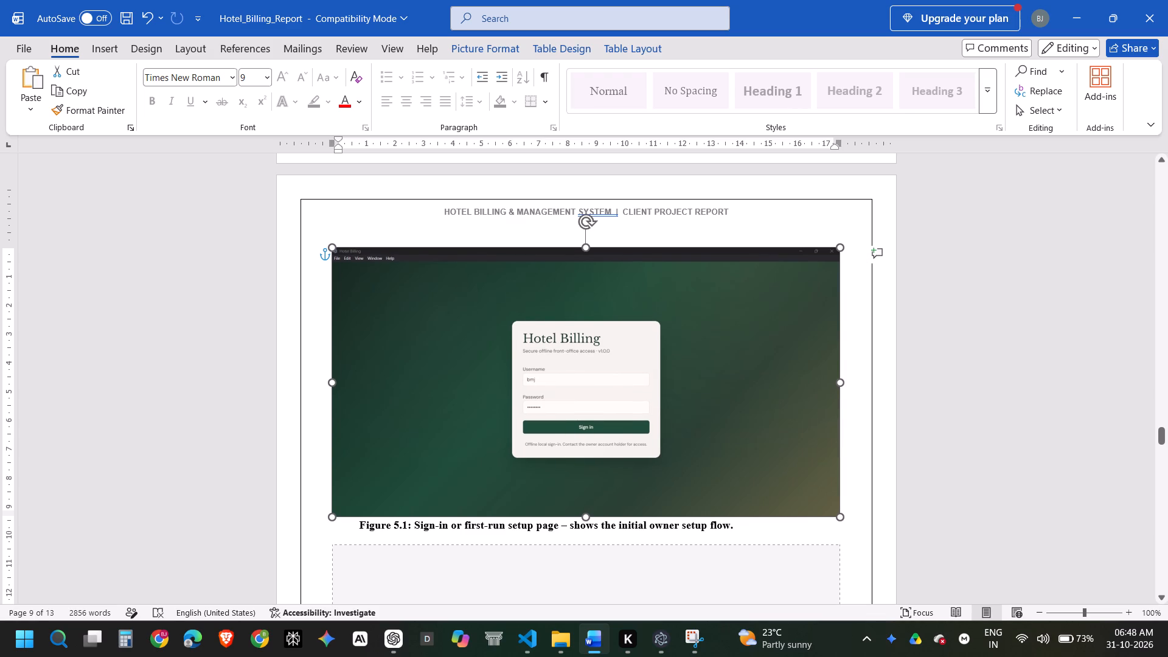
pyautogui.moveTo(662, 429); pyautogui.dragTo(663, 429)
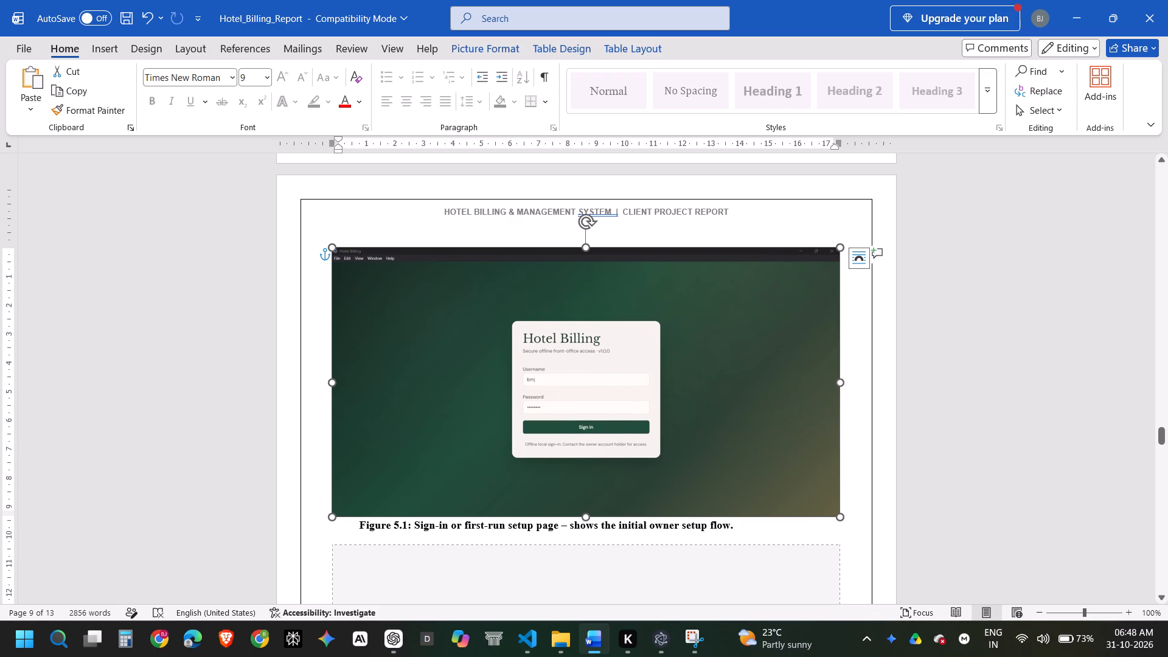
pyautogui.click(1005, 423)
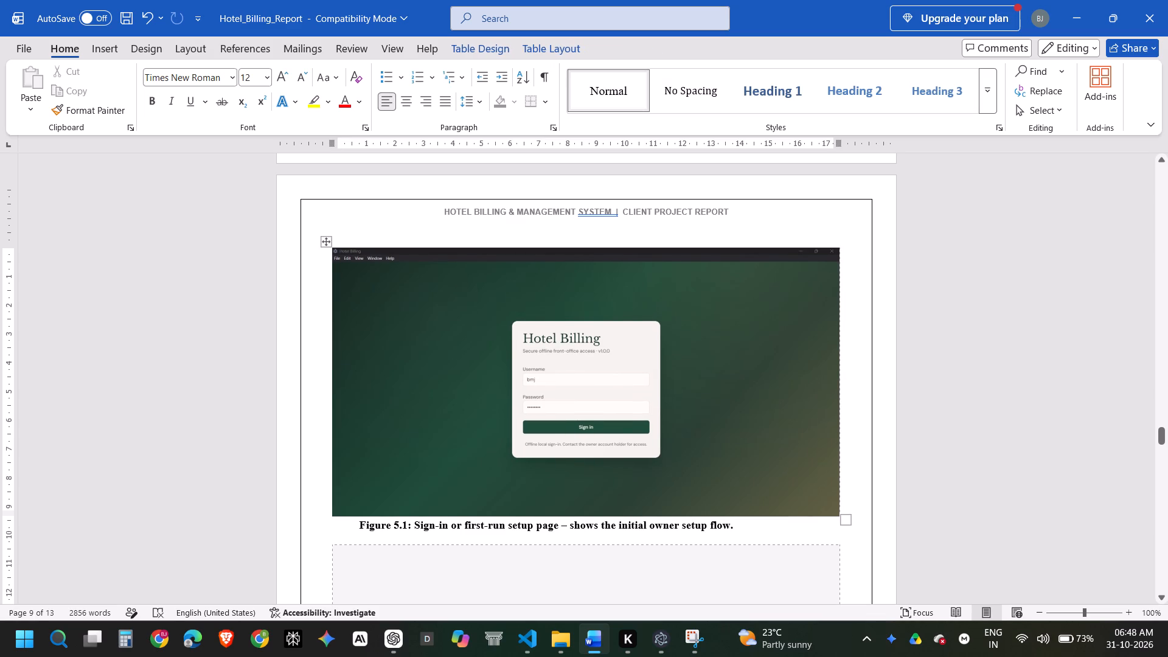
# Place the insertion point in the Figure 5.2 Dashboard screenshot placeholder.
pyautogui.scroll(-2, 898, 392)
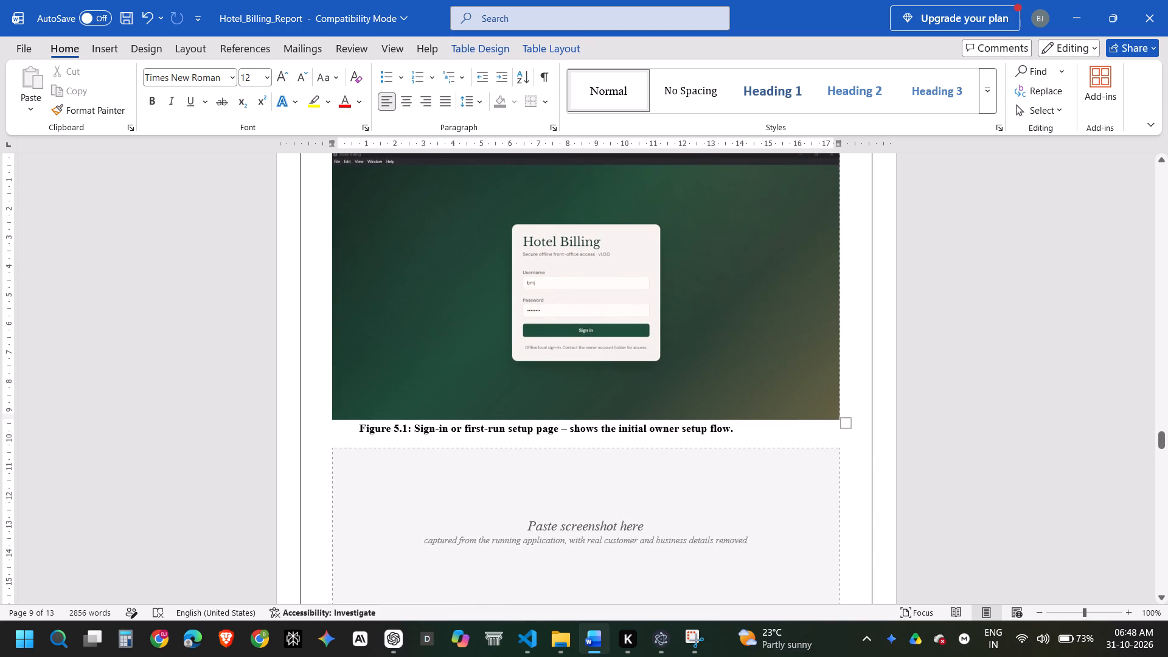
pyautogui.click(629, 490)
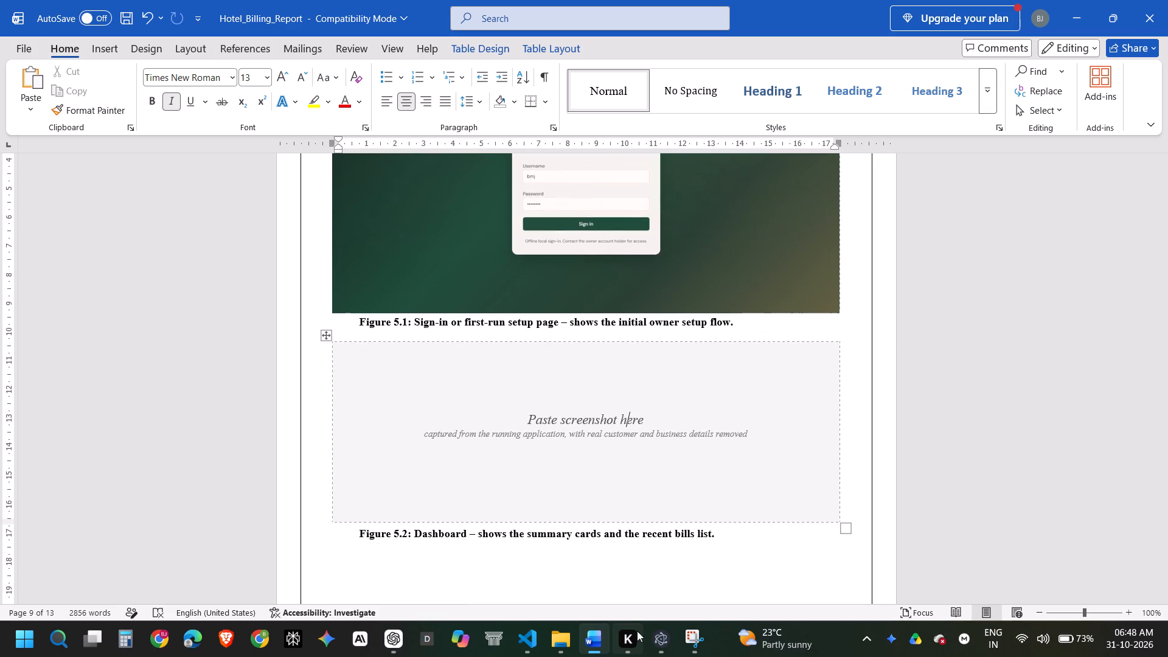
# Switch to the Hotel Billing application and sign in with the prefilled account credentials.
pyautogui.click(653, 636)
pyautogui.moveTo(608, 443); pyautogui.dragTo(602, 428)
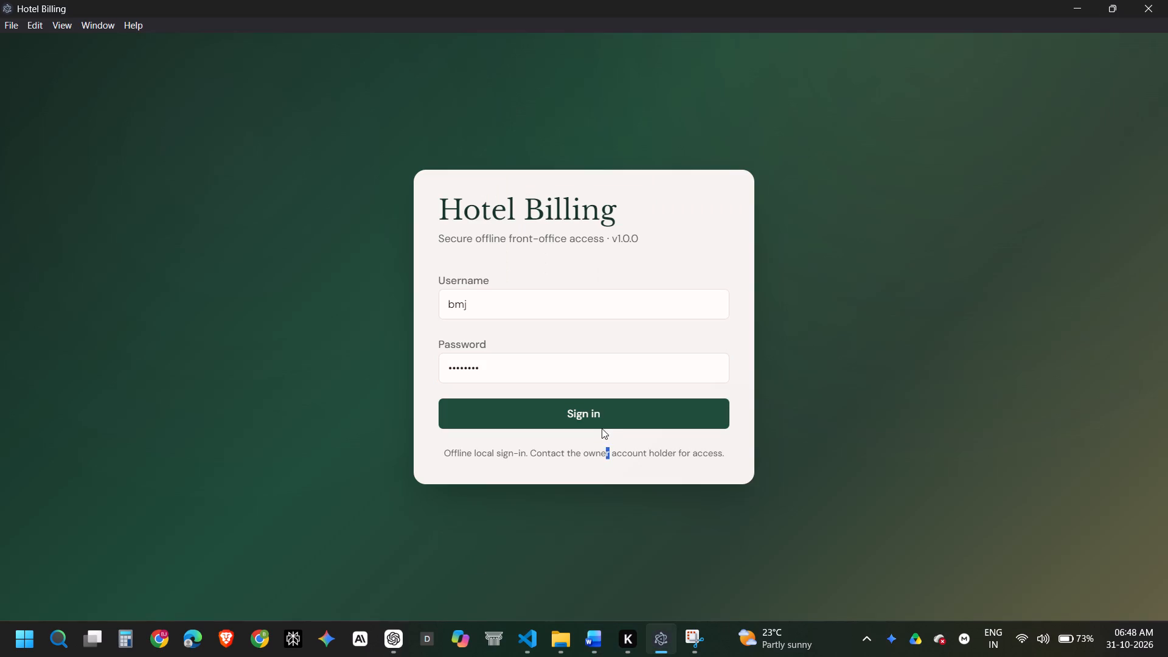
pyautogui.moveTo(602, 428); pyautogui.dragTo(600, 428)
pyautogui.click(600, 428)
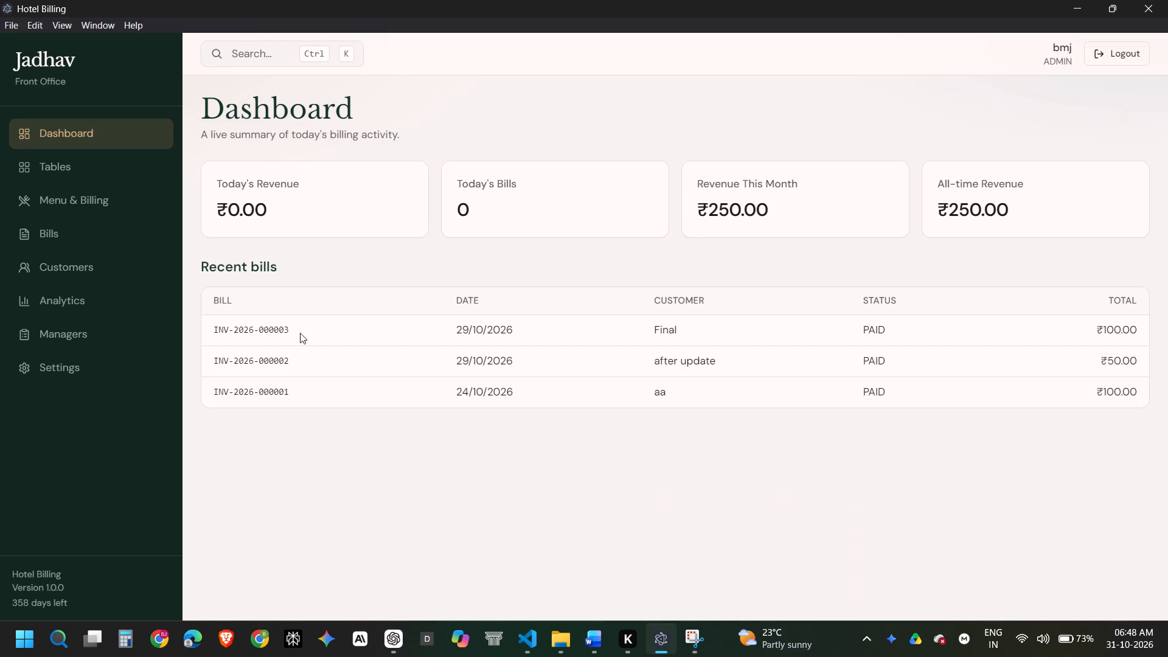
# Create a bill for customer "Adi" containing one "aa" menu item at ₹50.00, with no discount.
pyautogui.click(96, 225)
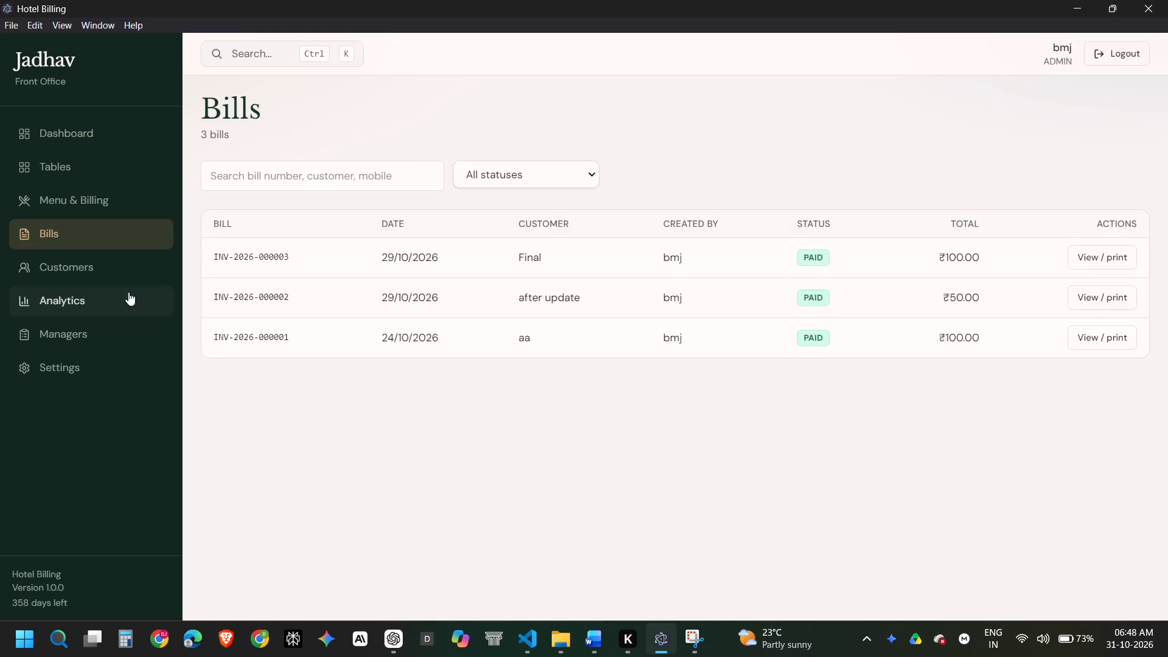
pyautogui.click(88, 187)
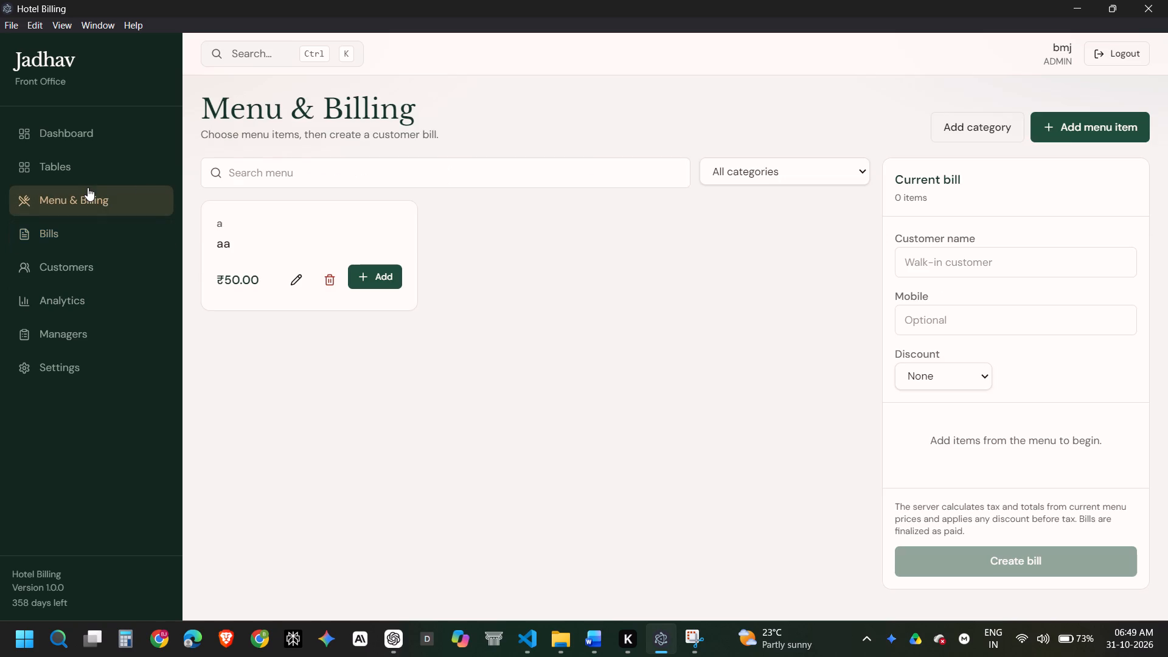
pyautogui.click(384, 279)
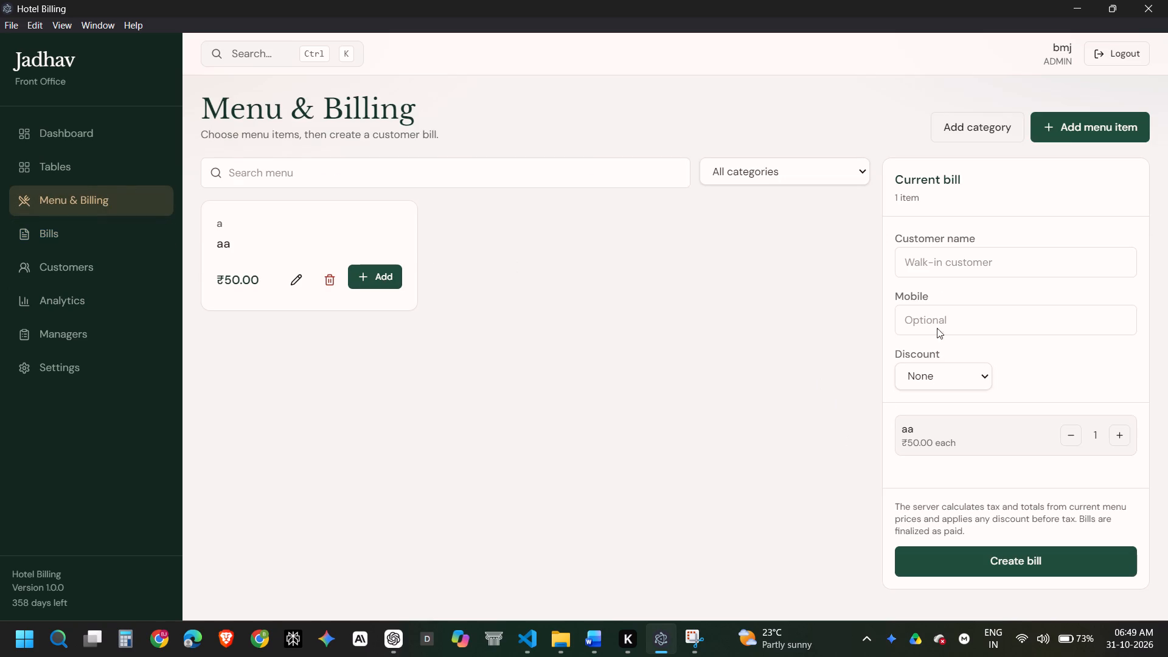
pyautogui.click(965, 263)
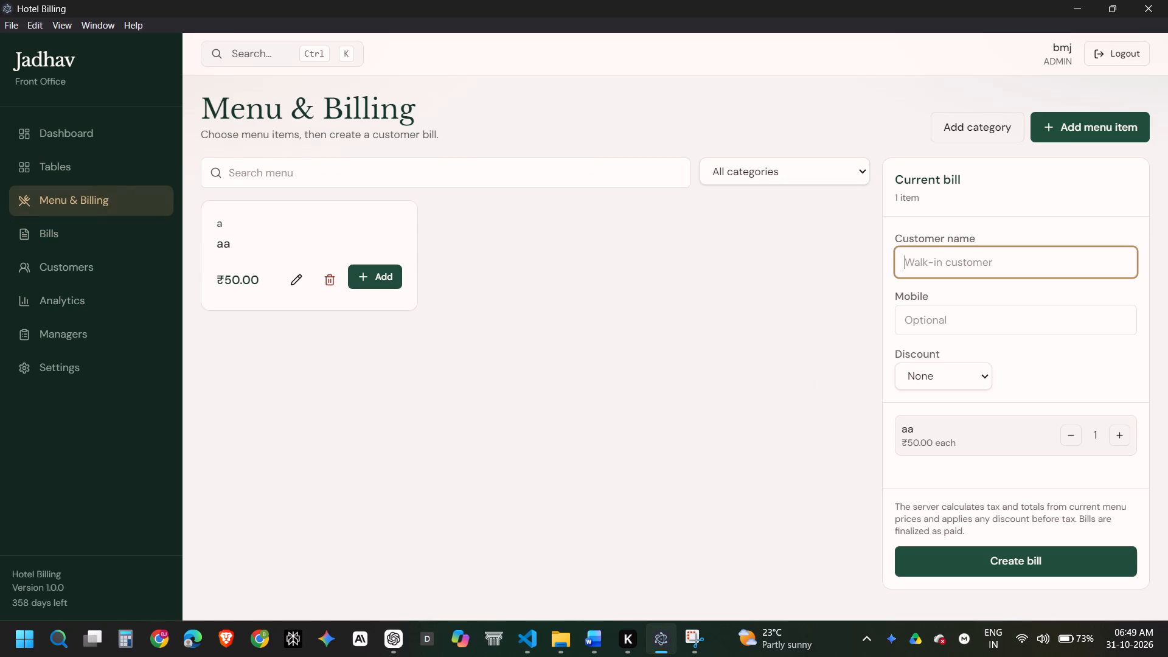
pyautogui.write('Adi')
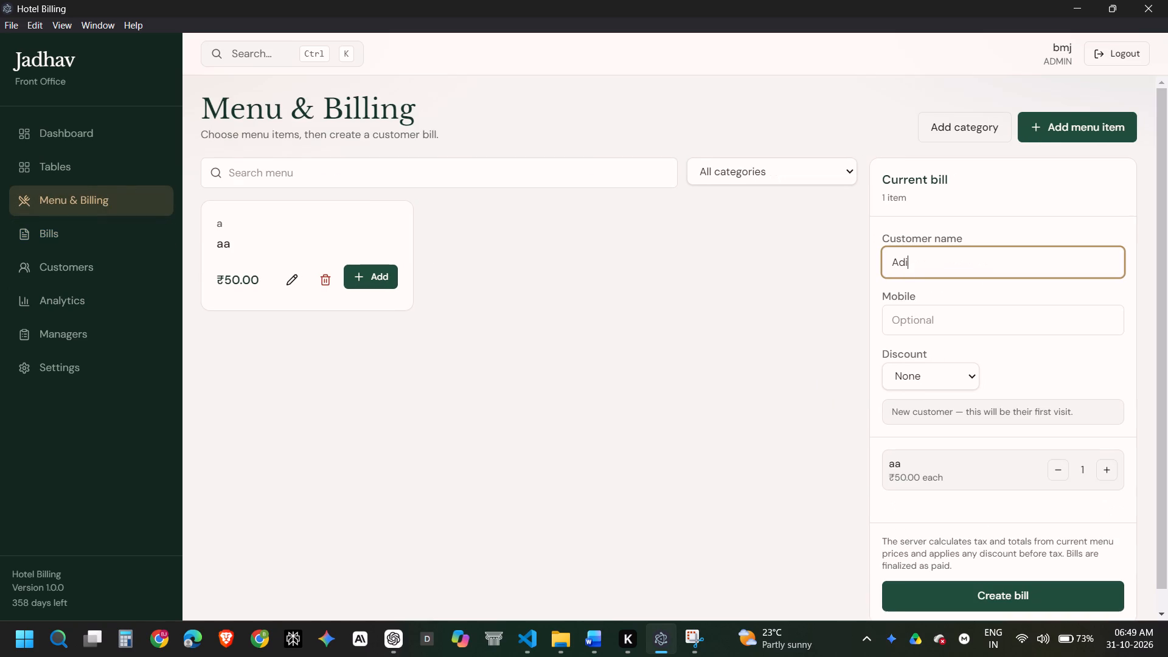
pyautogui.click(1043, 586)
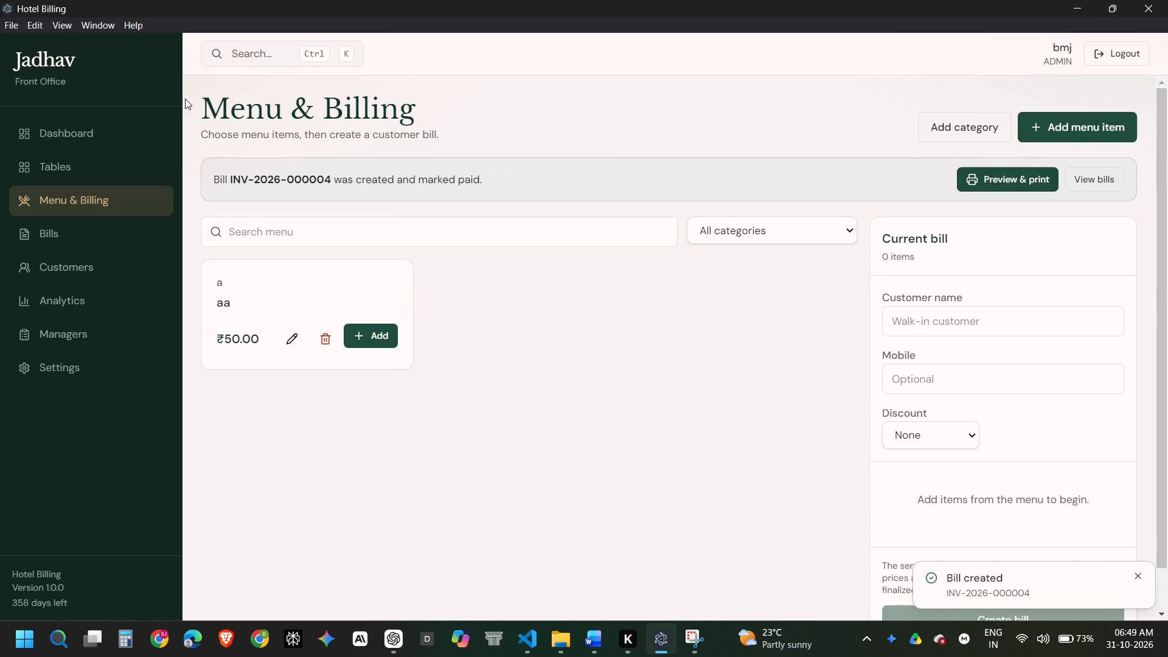
# Return to the Dashboard page with its summary cards and recent bills list.
pyautogui.click(60, 129)
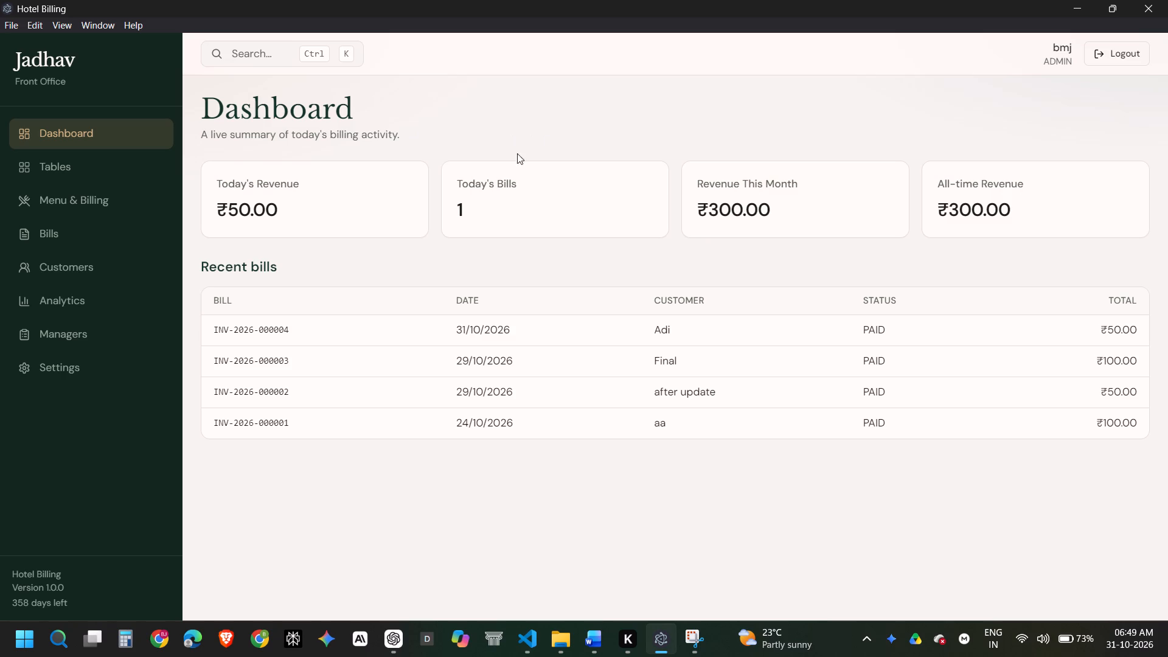
# Change the hotel name to "Hotel Sai" in the Hotel profile settings and save the profile.
pyautogui.click(97, 364)
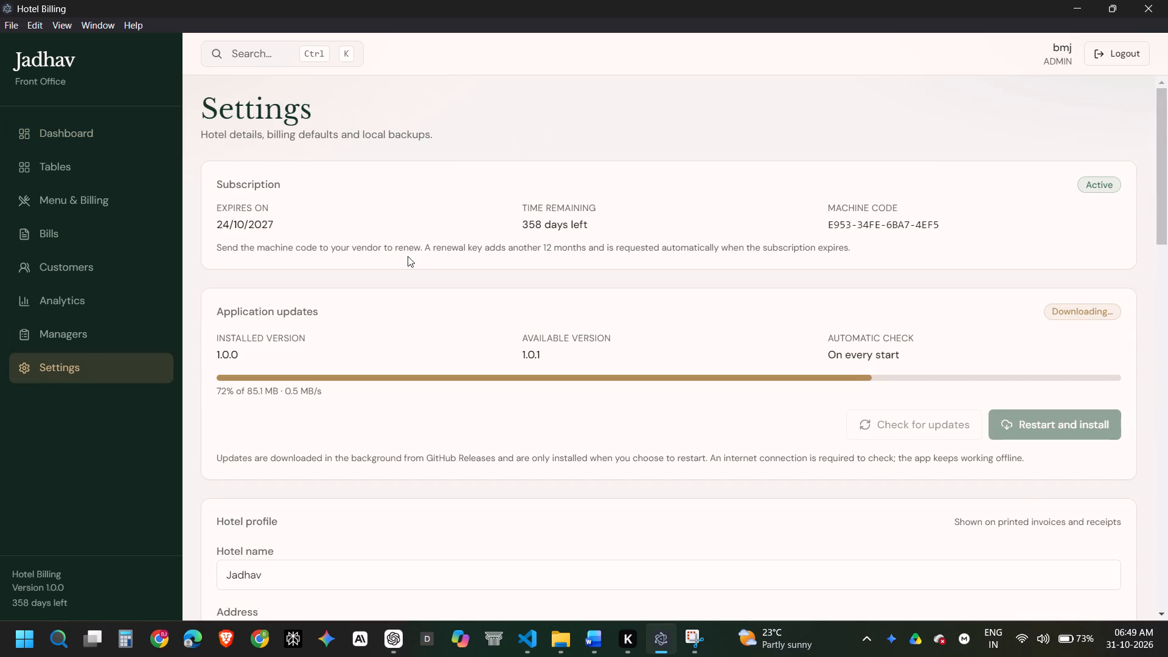
pyautogui.scroll(-3, 408, 256)
pyautogui.rightClick(408, 256)
pyautogui.moveTo(349, 290); pyautogui.dragTo(185, 260)
pyautogui.write('Hotel')
pyautogui.press('space')
pyautogui.write('Sai')
pyautogui.scroll(-4, 723, 300)
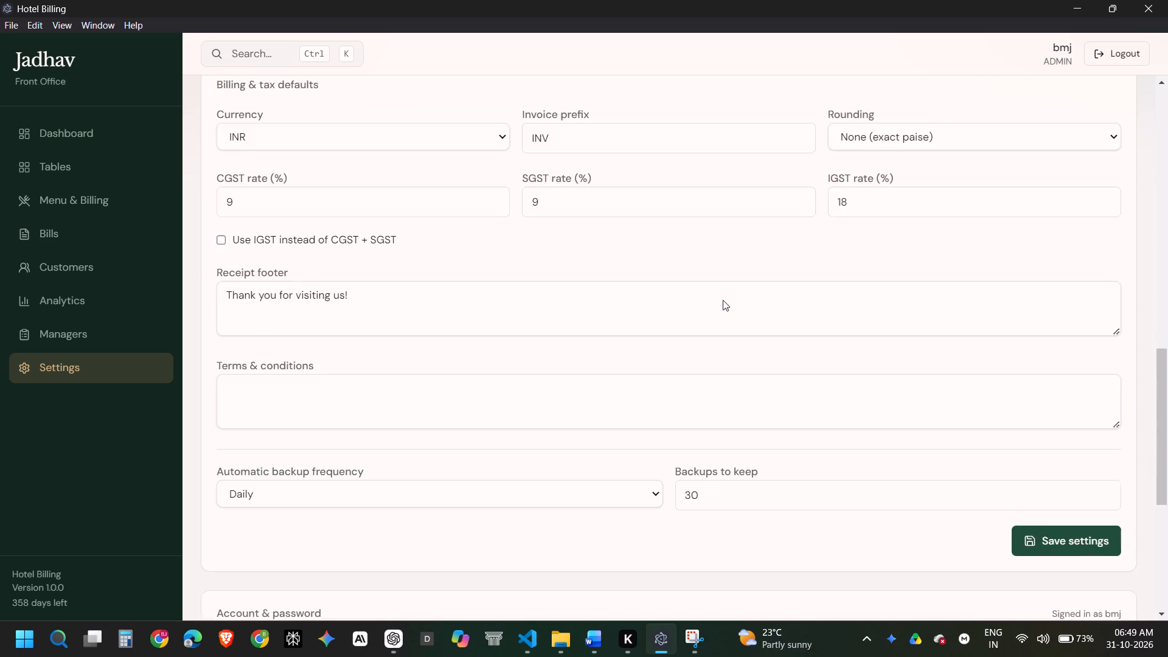
pyautogui.scroll(-1, 723, 300)
pyautogui.scroll(3, 723, 300)
pyautogui.click(1071, 293)
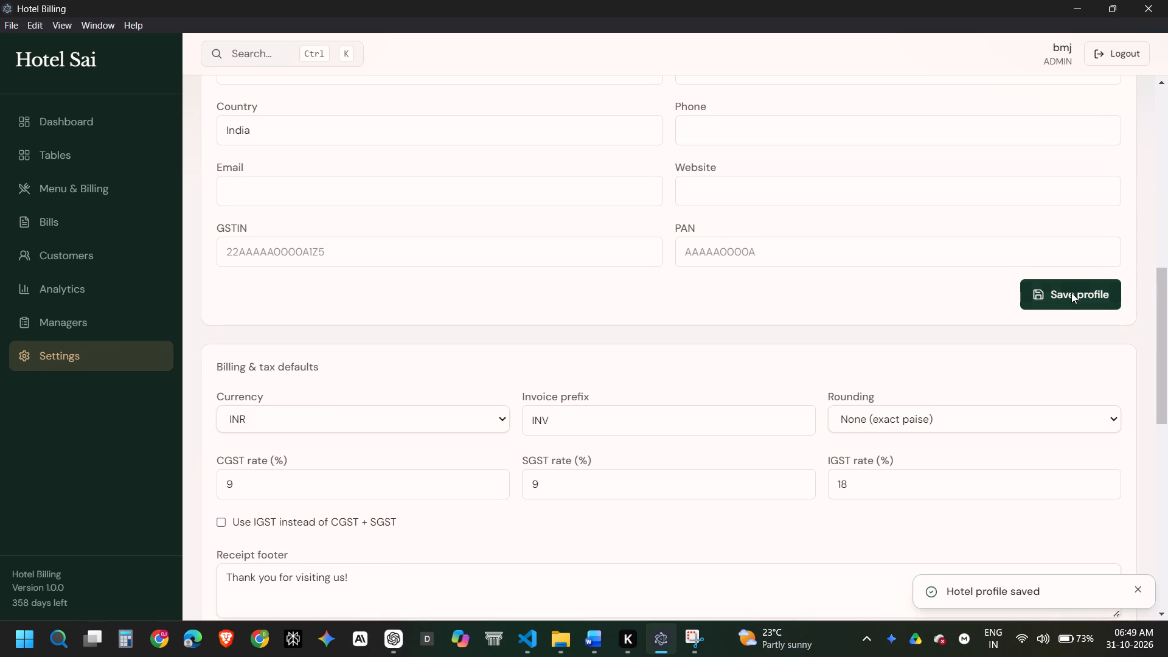
# Return to the Dashboard, capture a screenshot of the whole Hotel Billing window and copy it.
pyautogui.click(106, 125)
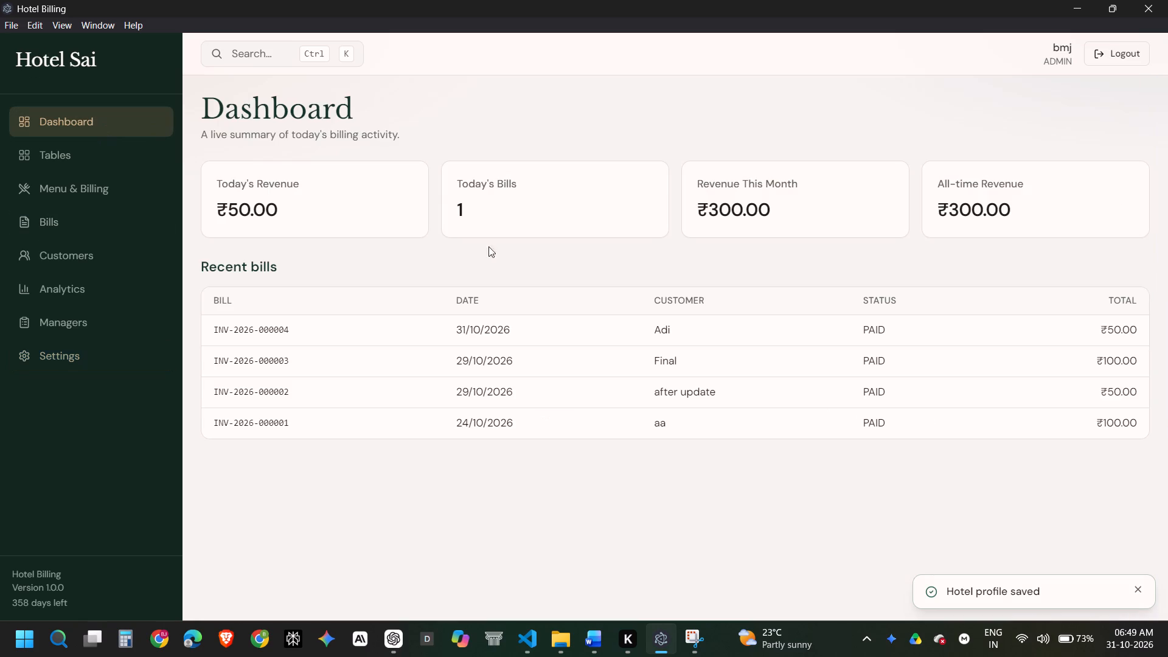
pyautogui.scroll(1, 493, 271)
pyautogui.press('Print')
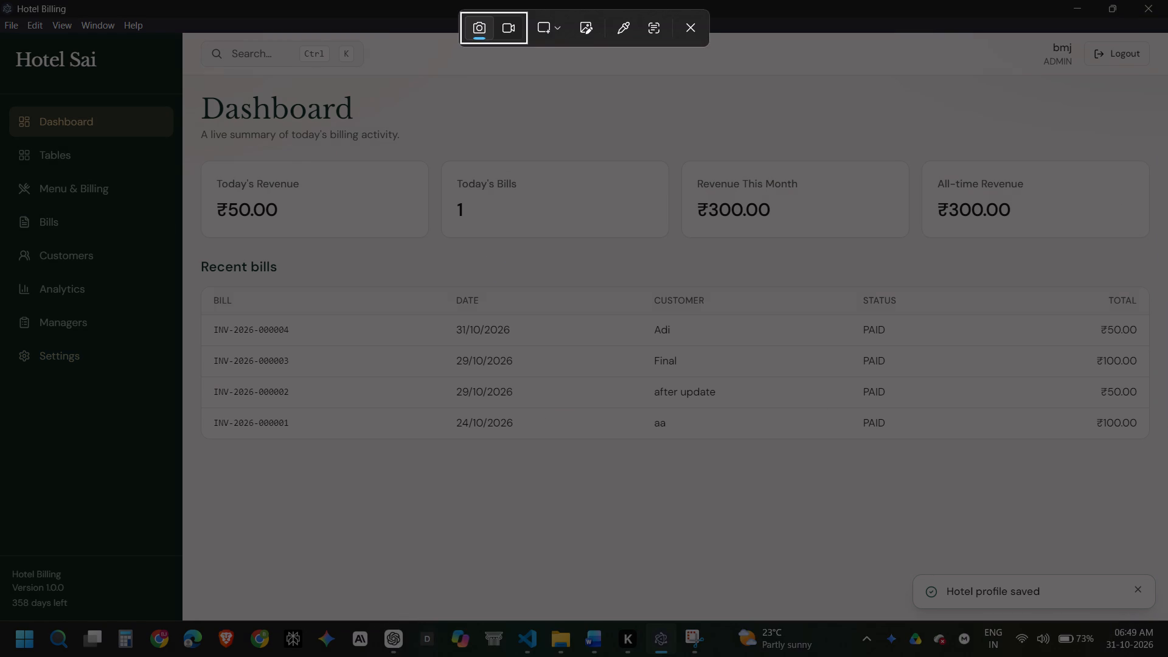
pyautogui.moveTo(0, 0); pyautogui.dragTo(905, 444)
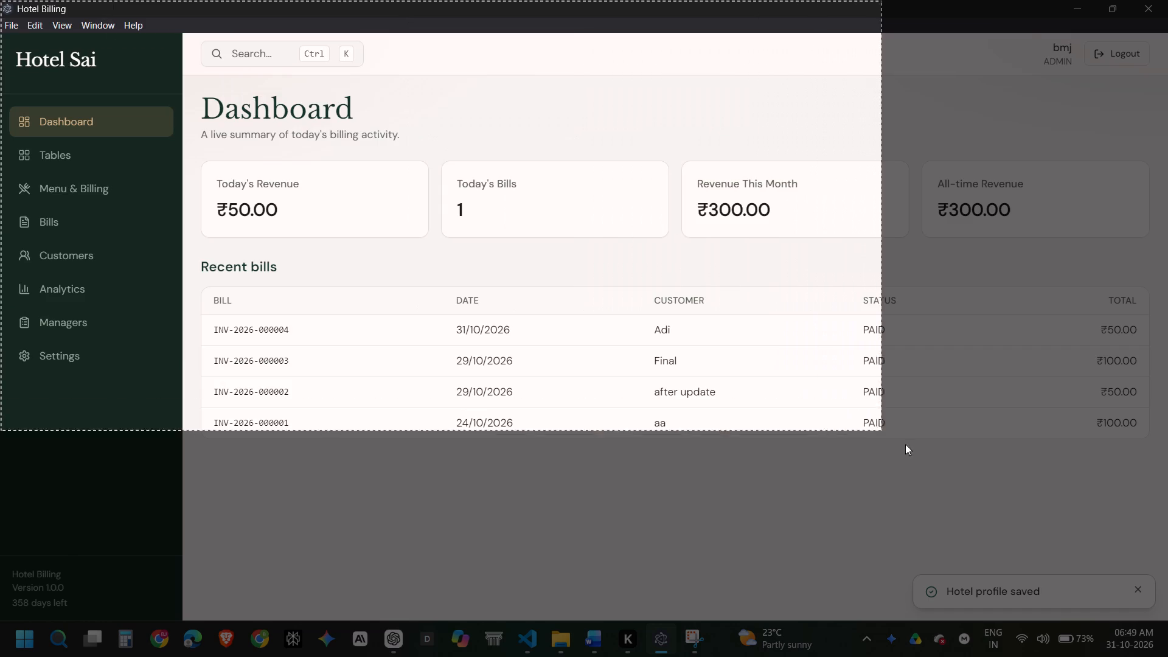
pyautogui.moveTo(905, 444); pyautogui.dragTo(1093, 575)
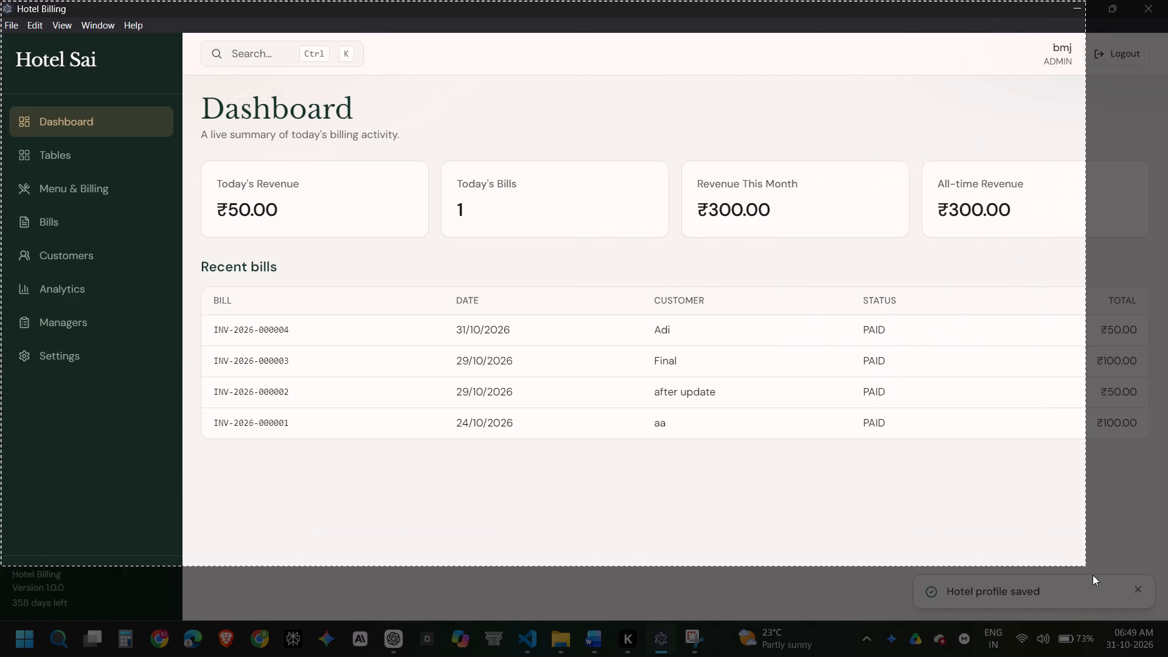
pyautogui.moveTo(1093, 575); pyautogui.dragTo(1161, 614)
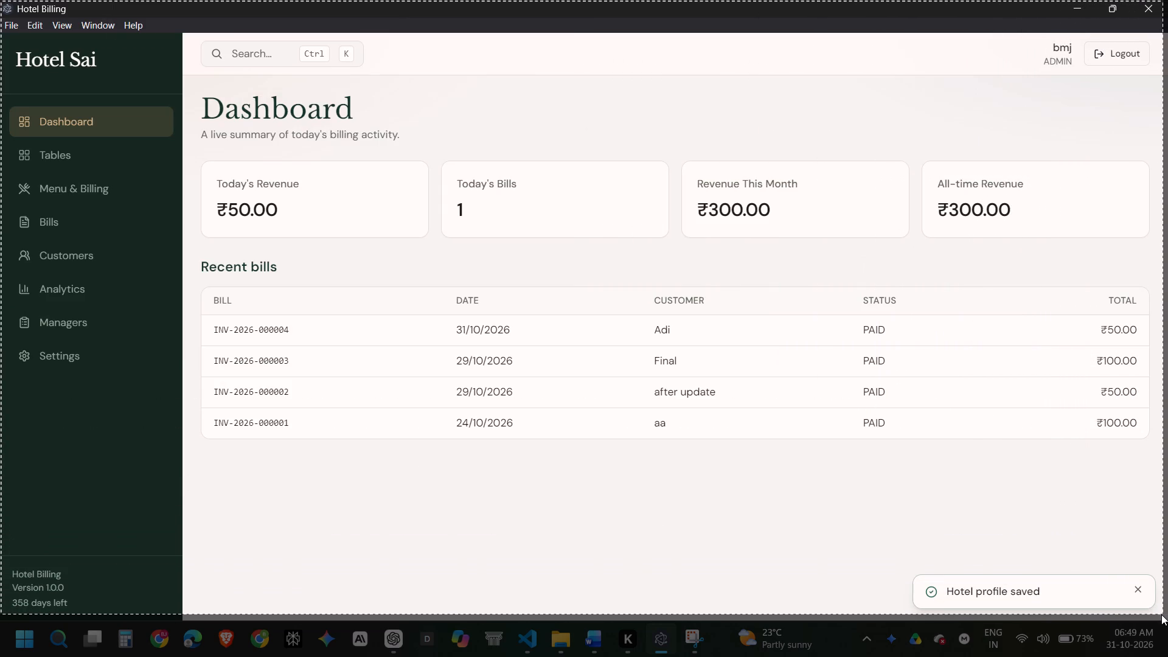
pyautogui.moveTo(1161, 614); pyautogui.dragTo(1164, 624)
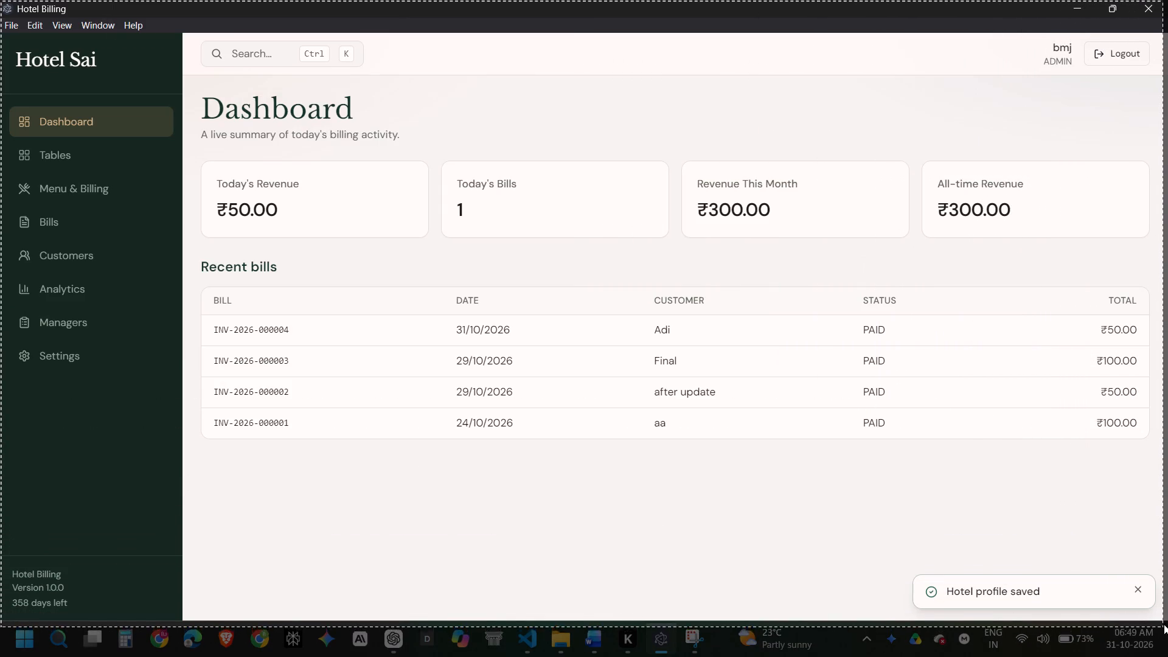
pyautogui.moveTo(1164, 624); pyautogui.dragTo(1167, 619)
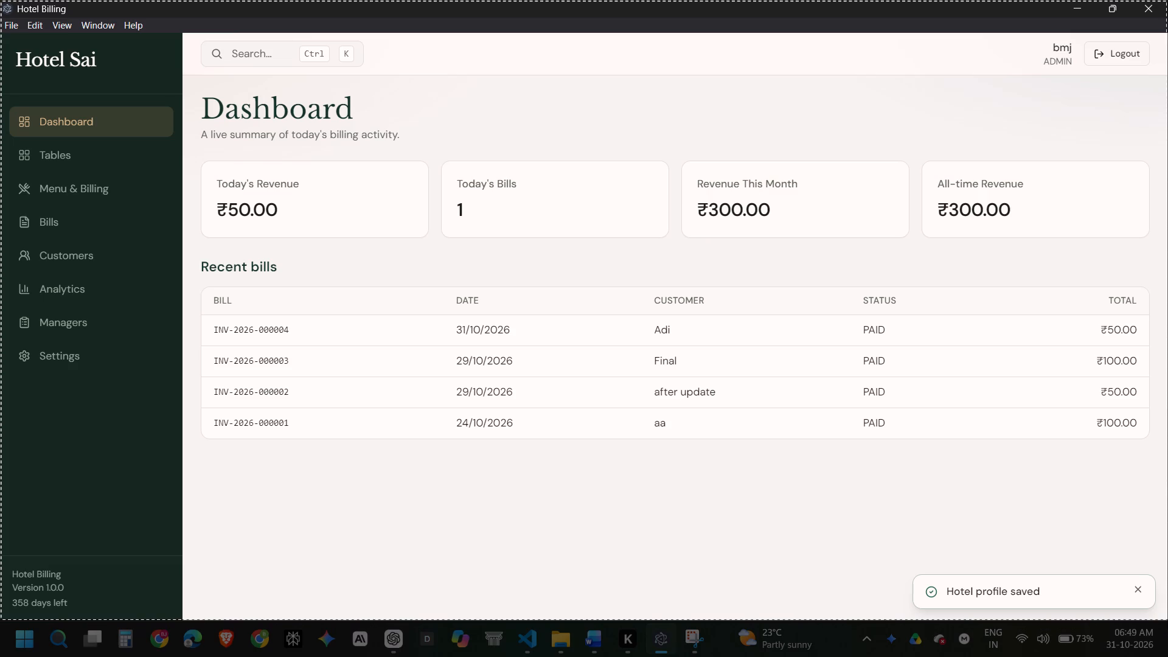
pyautogui.moveTo(1167, 619); pyautogui.dragTo(1167, 619)
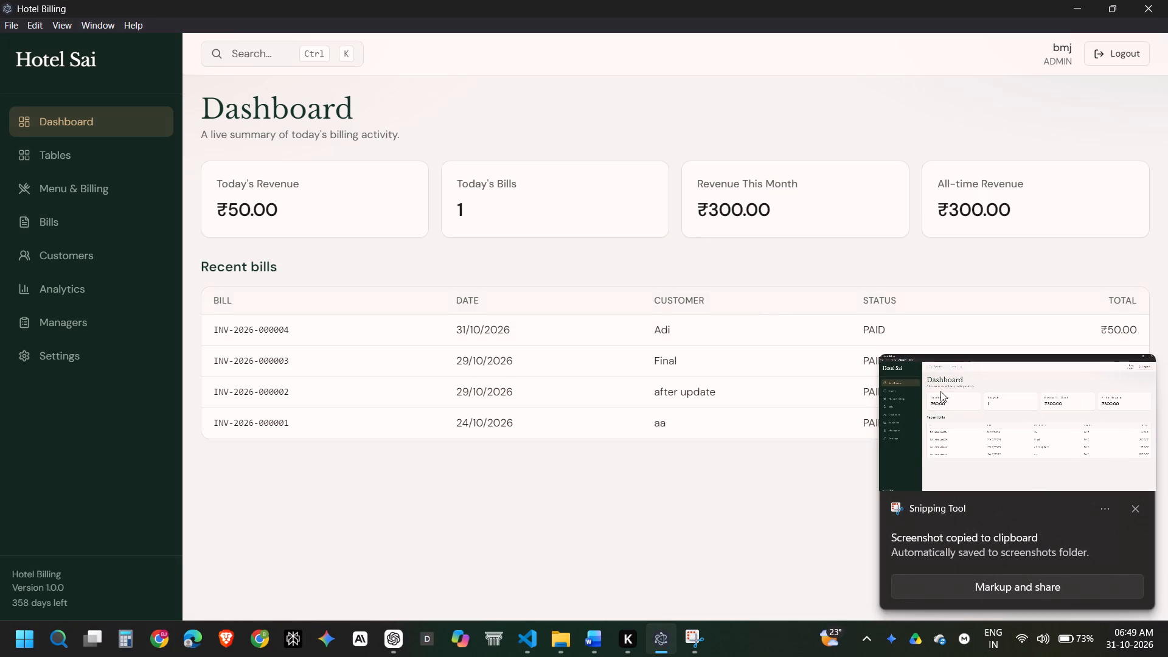
pyautogui.click(948, 394)
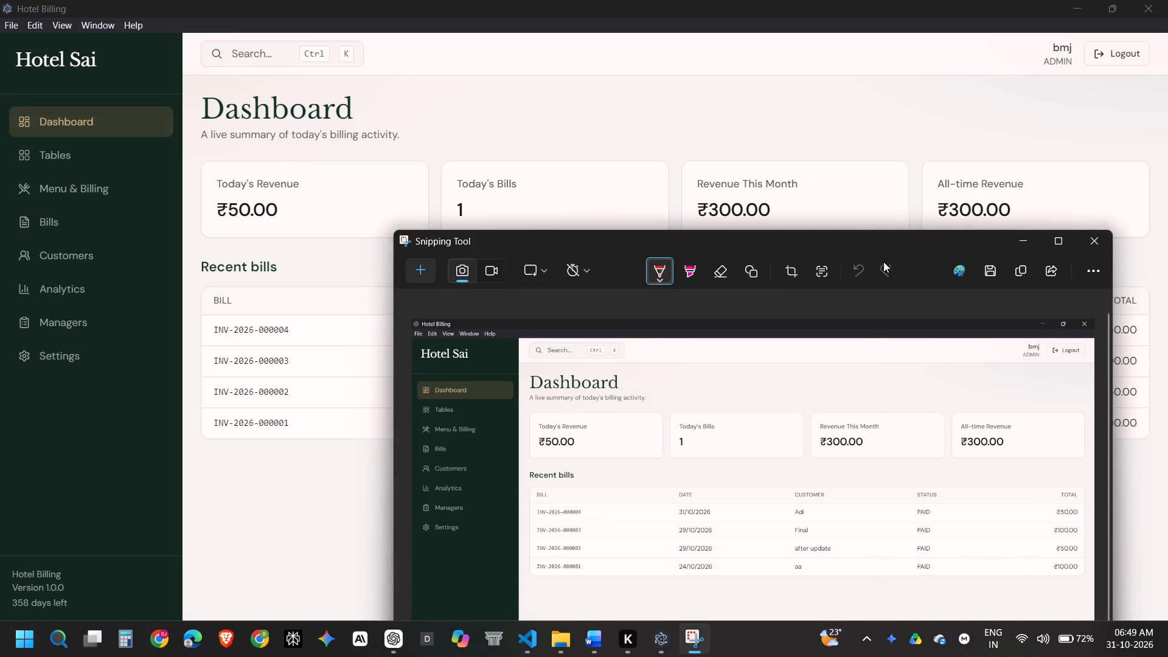
pyautogui.click(1030, 270)
# Switch to the Word report and paste the Dashboard screenshot into the Figure 5.2 placeholder.
pyautogui.click(585, 641)
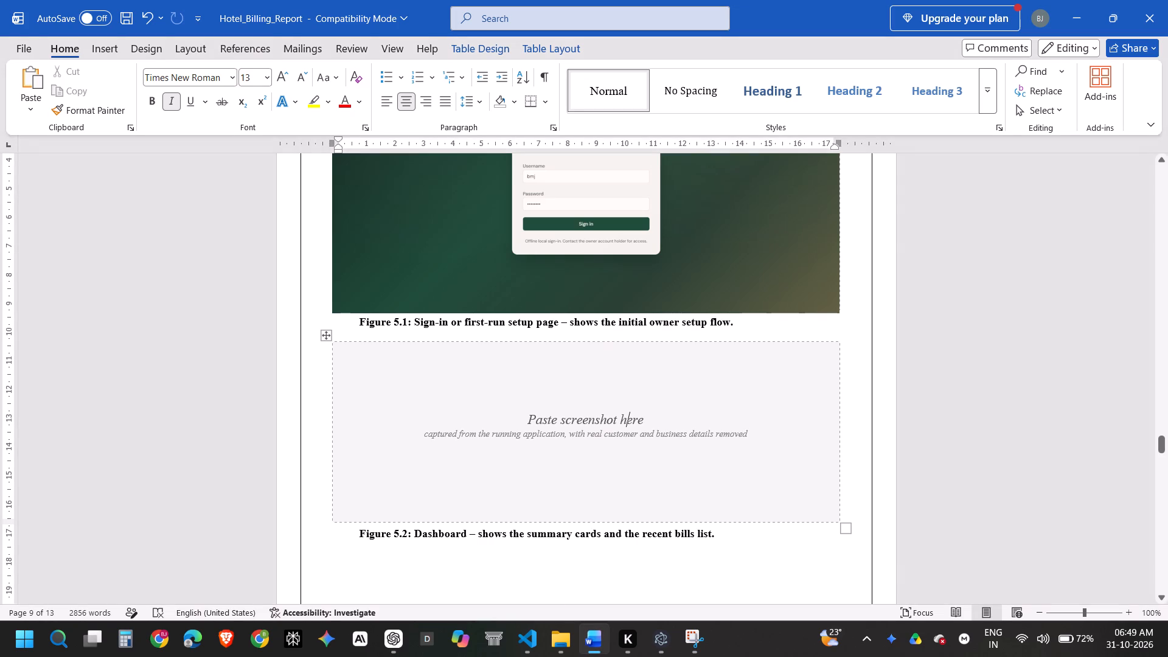
pyautogui.click(450, 437)
pyautogui.hotkey('ctrl', 'v')
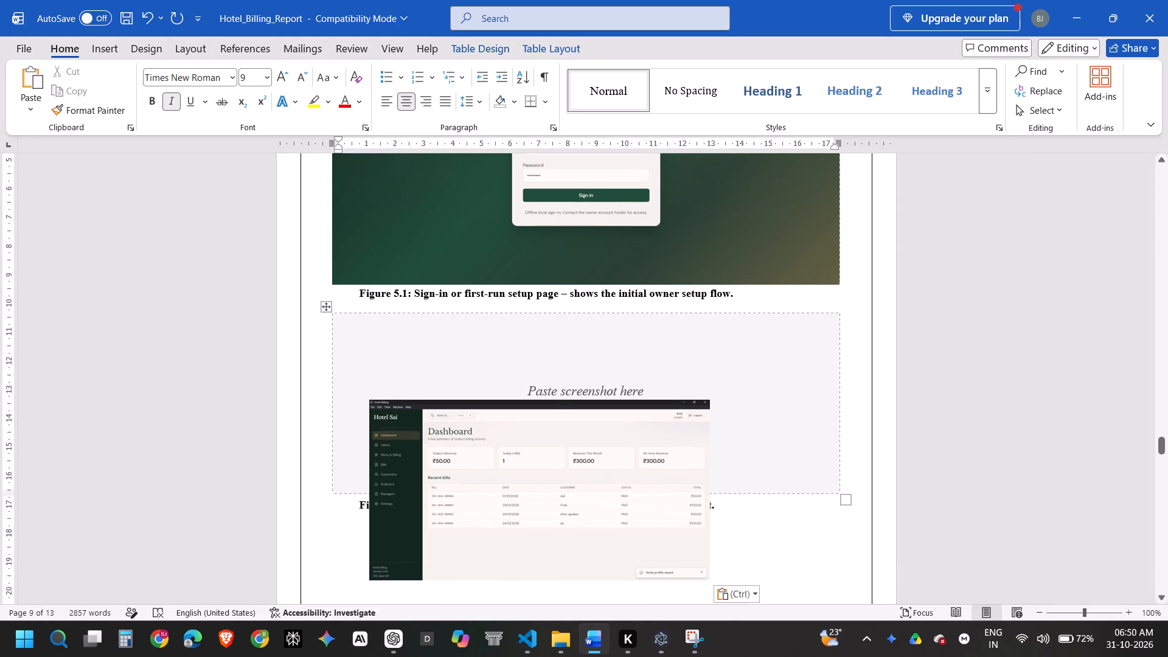
# Set the pasted Dashboard picture's text wrapping to In Front of Text.
pyautogui.moveTo(547, 442); pyautogui.dragTo(547, 391)
pyautogui.moveTo(571, 437); pyautogui.dragTo(569, 383)
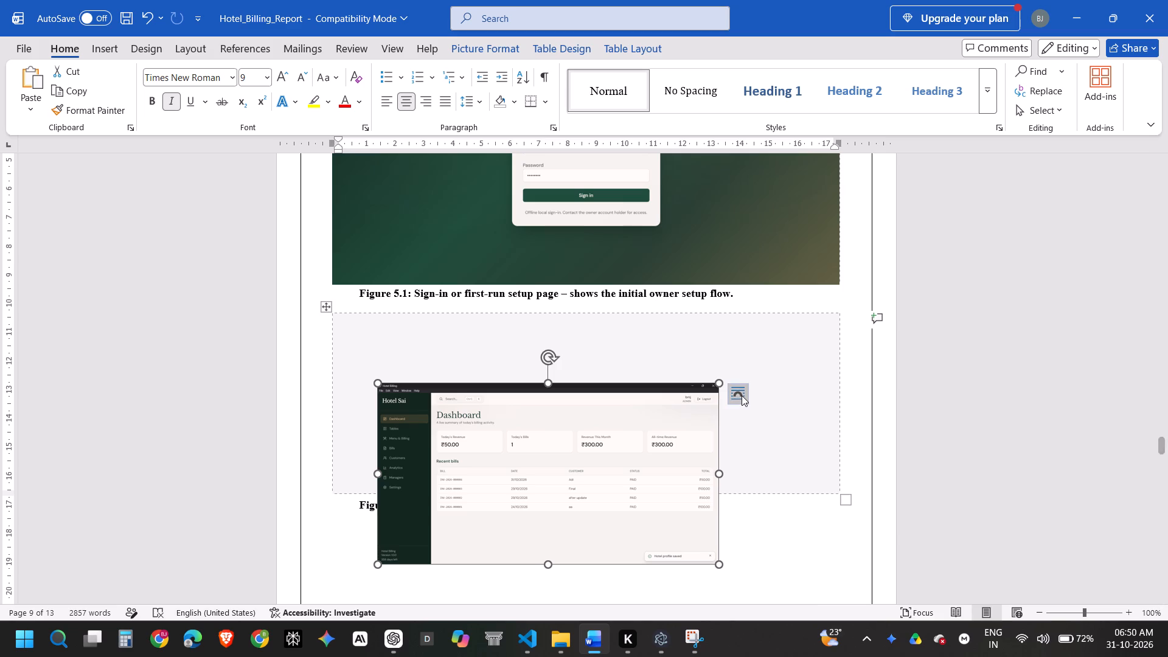
pyautogui.click(742, 395)
pyautogui.click(844, 518)
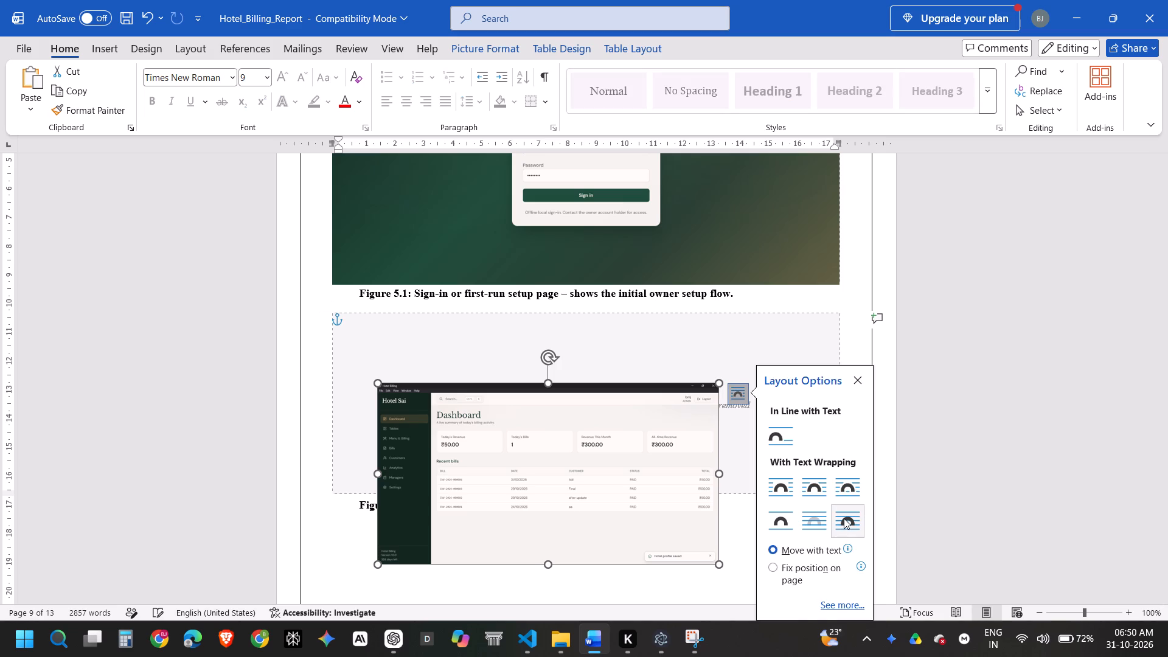
pyautogui.click(584, 459)
pyautogui.moveTo(584, 459); pyautogui.dragTo(586, 417)
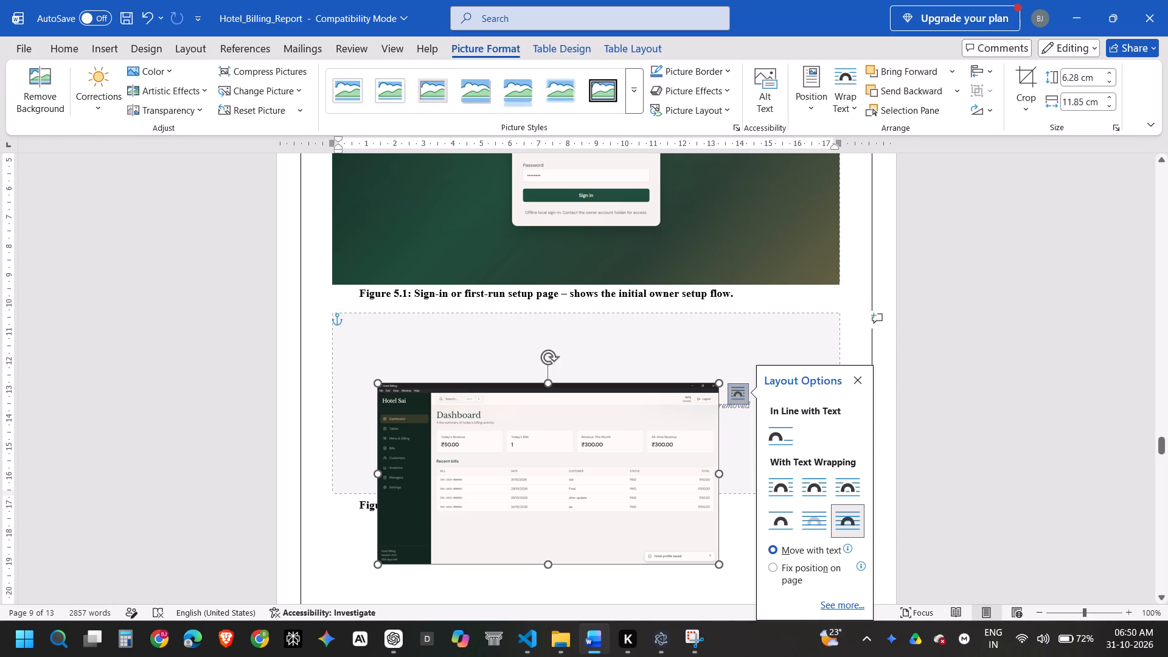
pyautogui.click(586, 417)
pyautogui.click(598, 448)
pyautogui.moveTo(598, 448); pyautogui.dragTo(546, 450)
pyautogui.click(546, 450)
pyautogui.click(843, 527)
pyautogui.click(957, 493)
# Move the Dashboard picture to the Figure 5.2 placeholder's upper-left corner, widen it across most of the frame and reduce its height.
pyautogui.moveTo(570, 441); pyautogui.dragTo(517, 363)
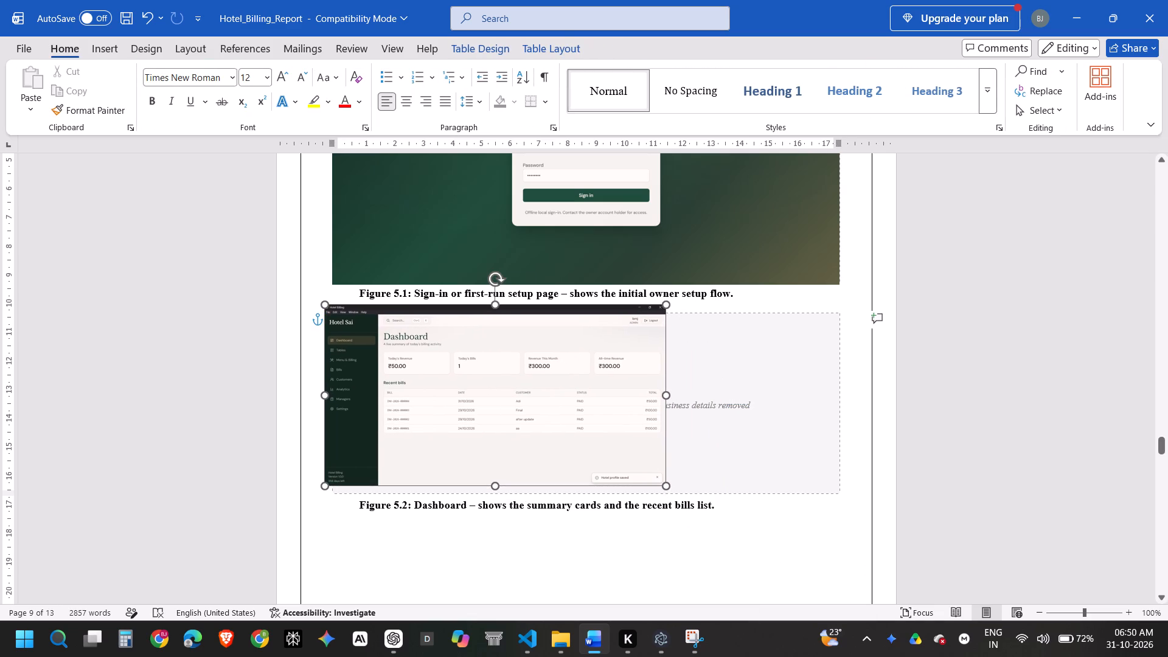
pyautogui.moveTo(517, 363); pyautogui.dragTo(524, 369)
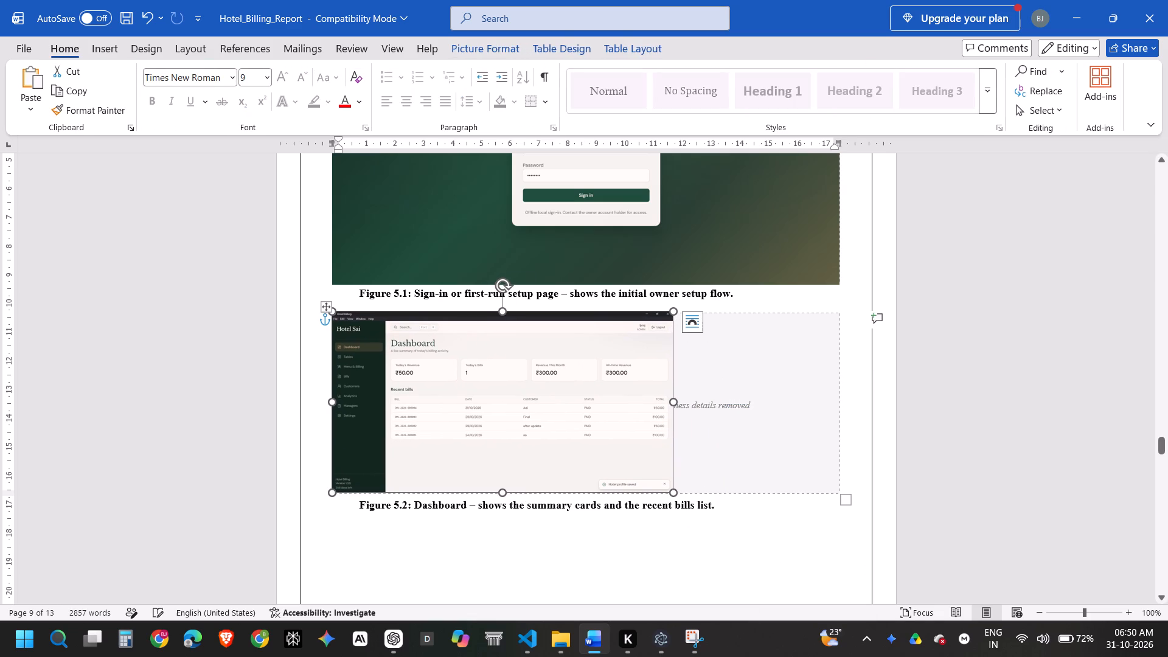
pyautogui.moveTo(674, 488); pyautogui.dragTo(763, 485)
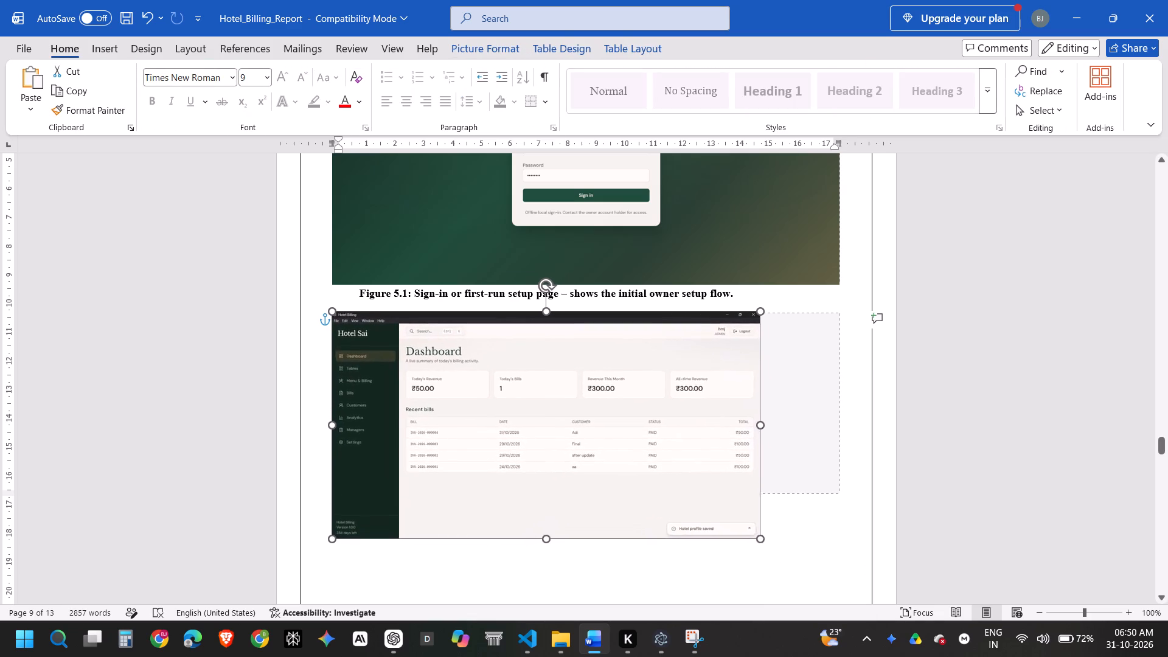
pyautogui.moveTo(763, 485); pyautogui.dragTo(791, 487)
pyautogui.doubleClick(791, 487)
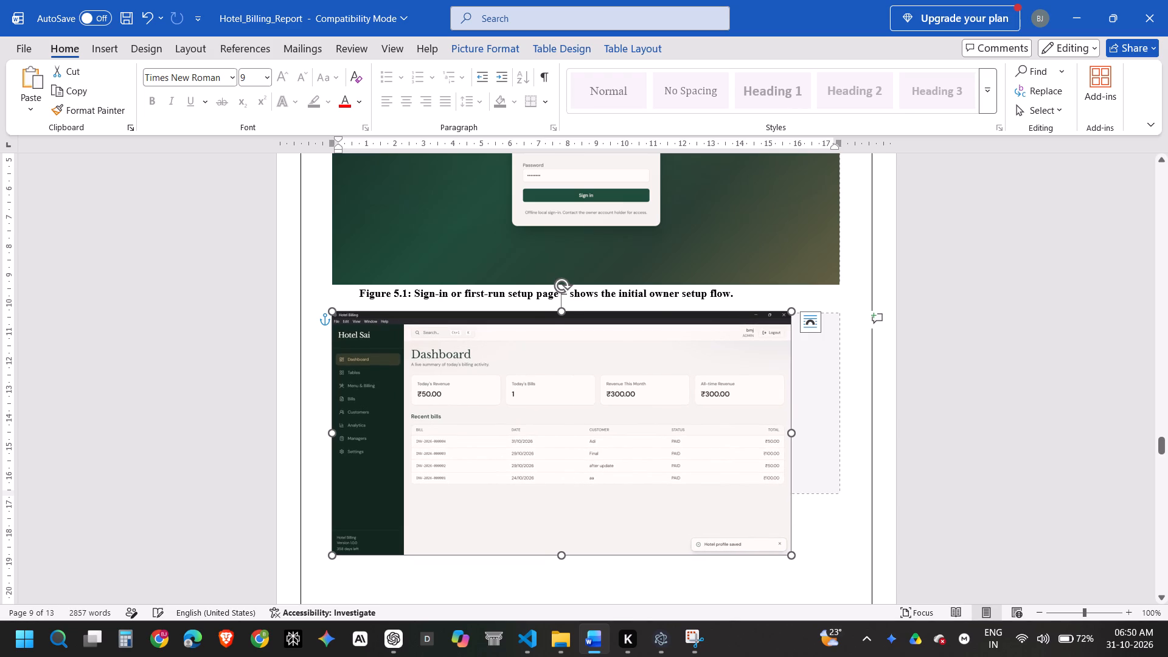
pyautogui.moveTo(631, 459); pyautogui.dragTo(635, 443)
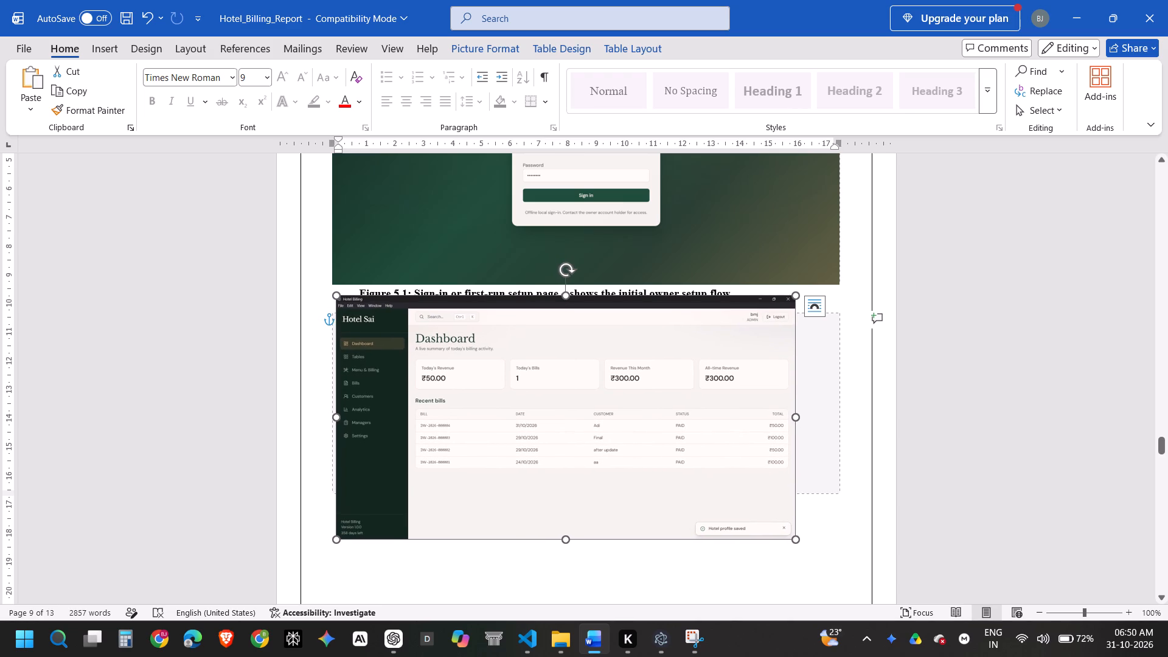
pyautogui.moveTo(565, 542); pyautogui.dragTo(574, 488)
pyautogui.moveTo(613, 417); pyautogui.dragTo(607, 429)
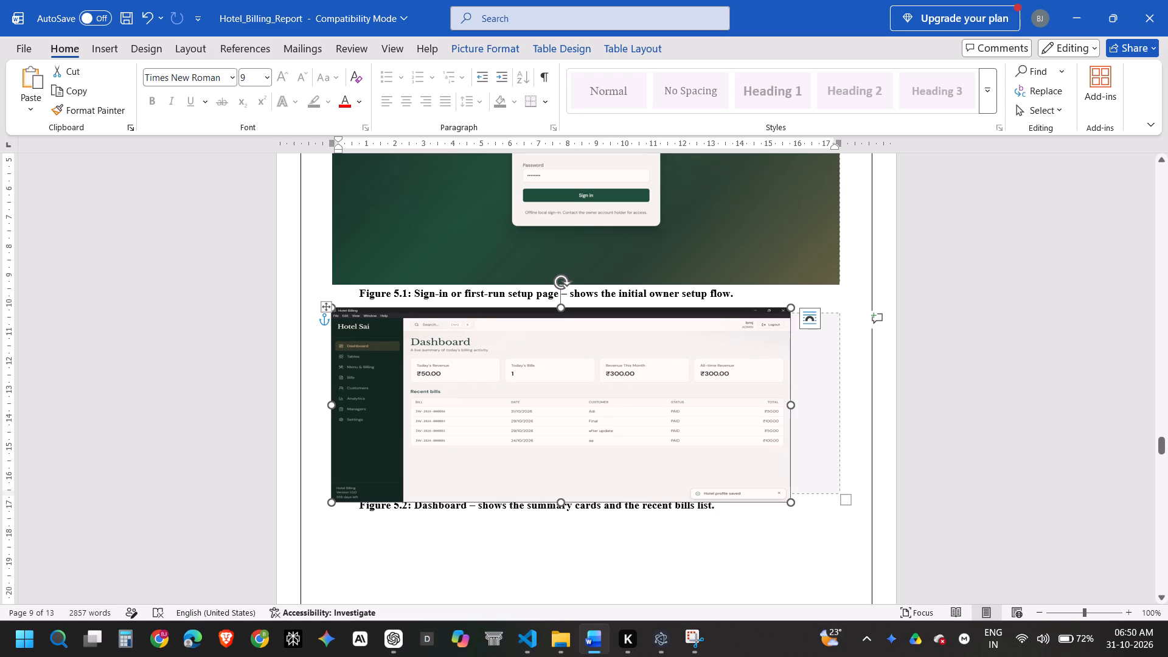
# Extend the Figure 5.2 placeholder frame downward so that its caption clears the Dashboard picture.
pyautogui.click(819, 389)
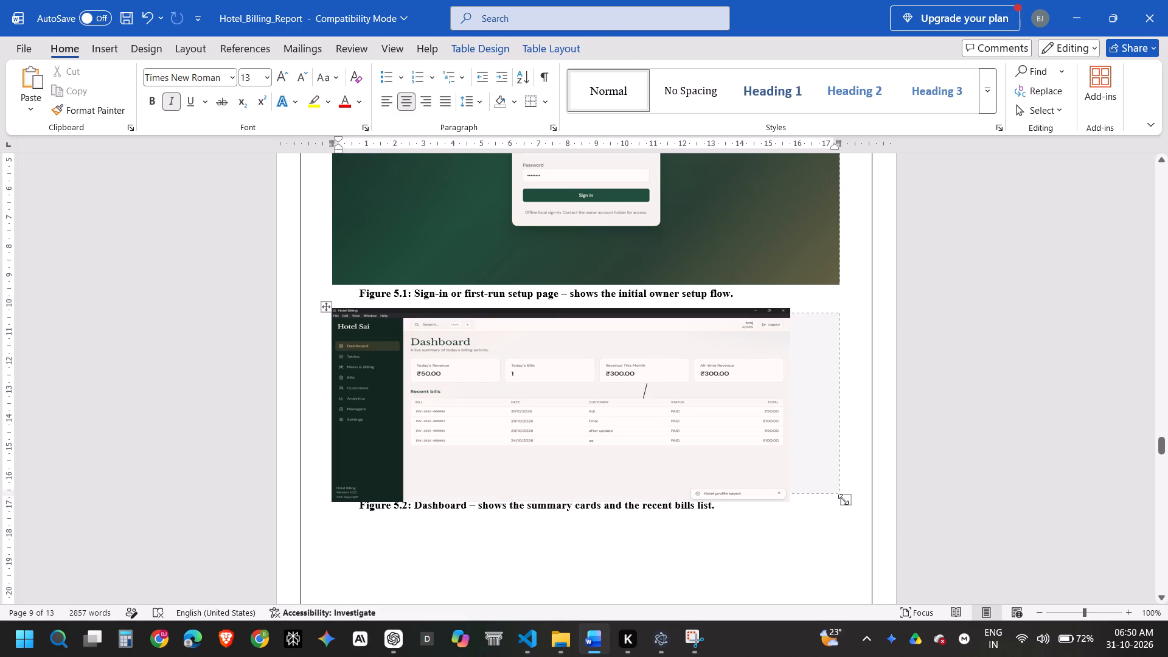
pyautogui.moveTo(843, 499); pyautogui.dragTo(846, 518)
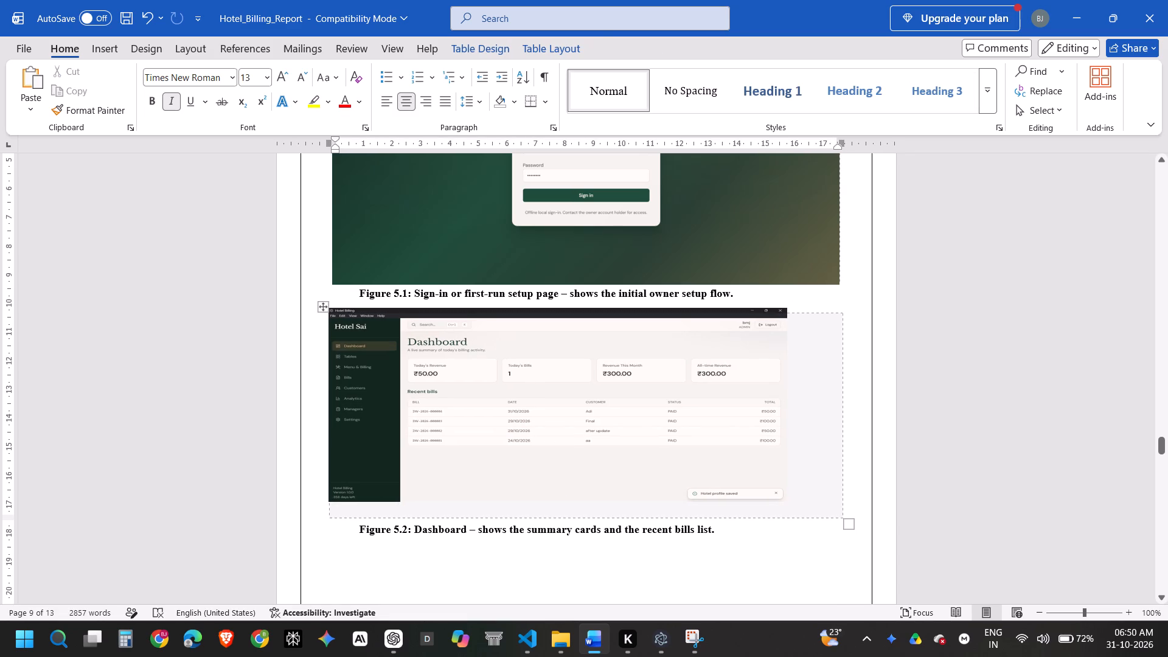
# Enlarge the Dashboard picture by its lower corner to nearly fill the Figure 5.2 frame and shift it within the frame.
pyautogui.click(759, 457)
pyautogui.moveTo(785, 502); pyautogui.dragTo(811, 512)
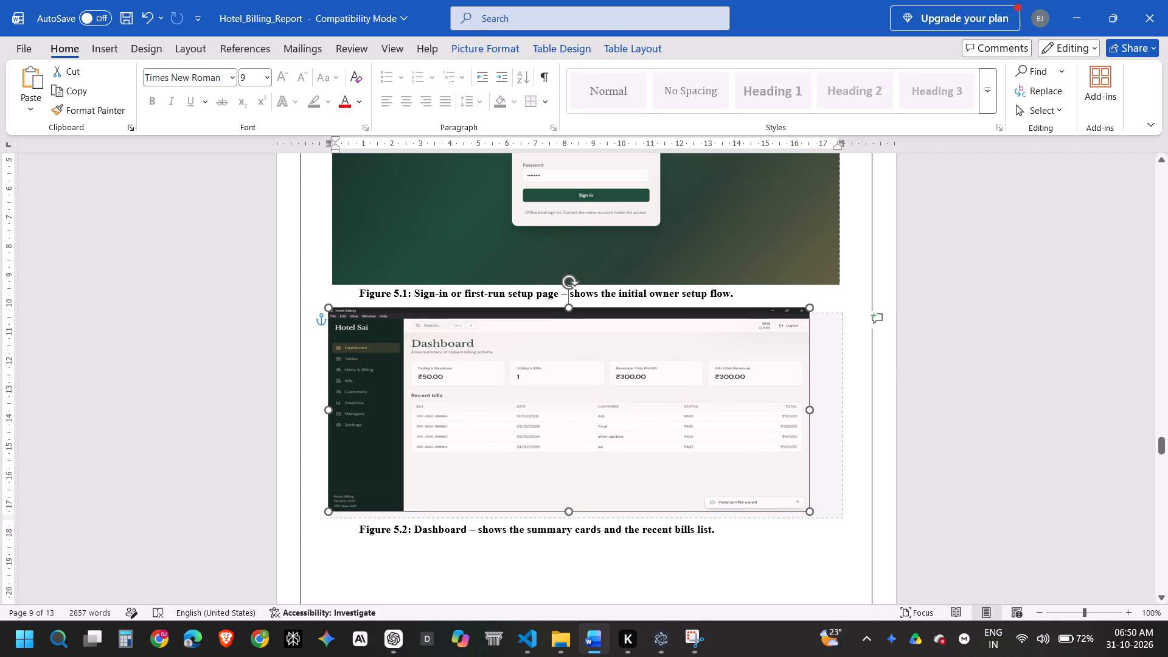
pyautogui.moveTo(811, 512); pyautogui.dragTo(820, 515)
pyautogui.moveTo(620, 420); pyautogui.dragTo(634, 420)
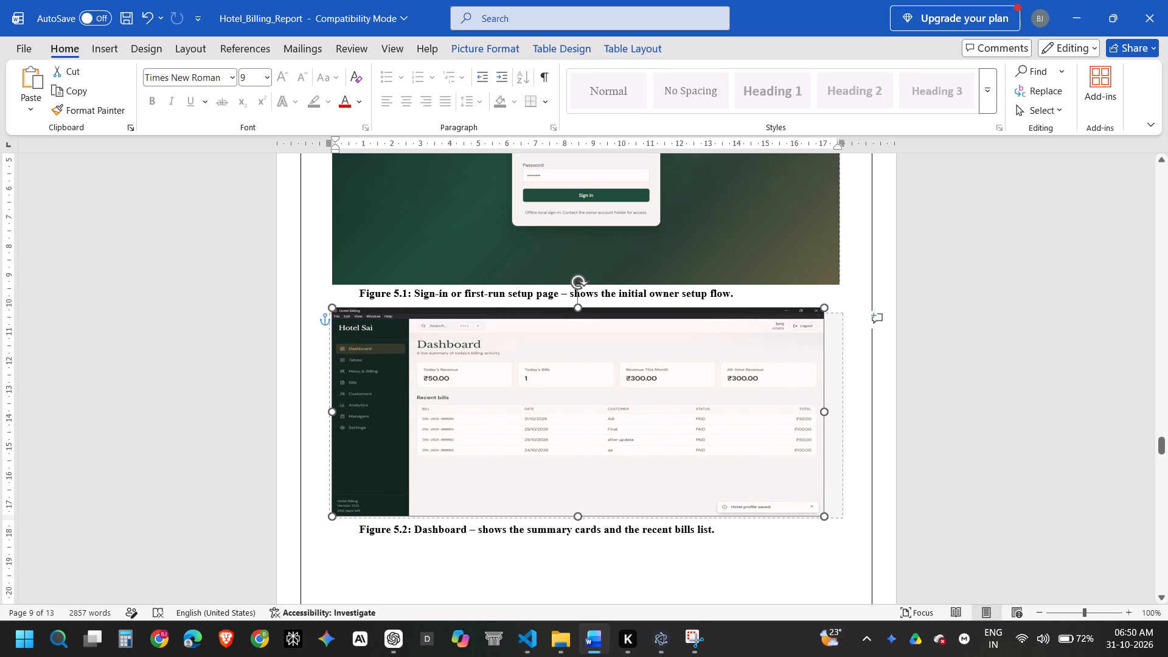
pyautogui.moveTo(634, 420); pyautogui.dragTo(628, 422)
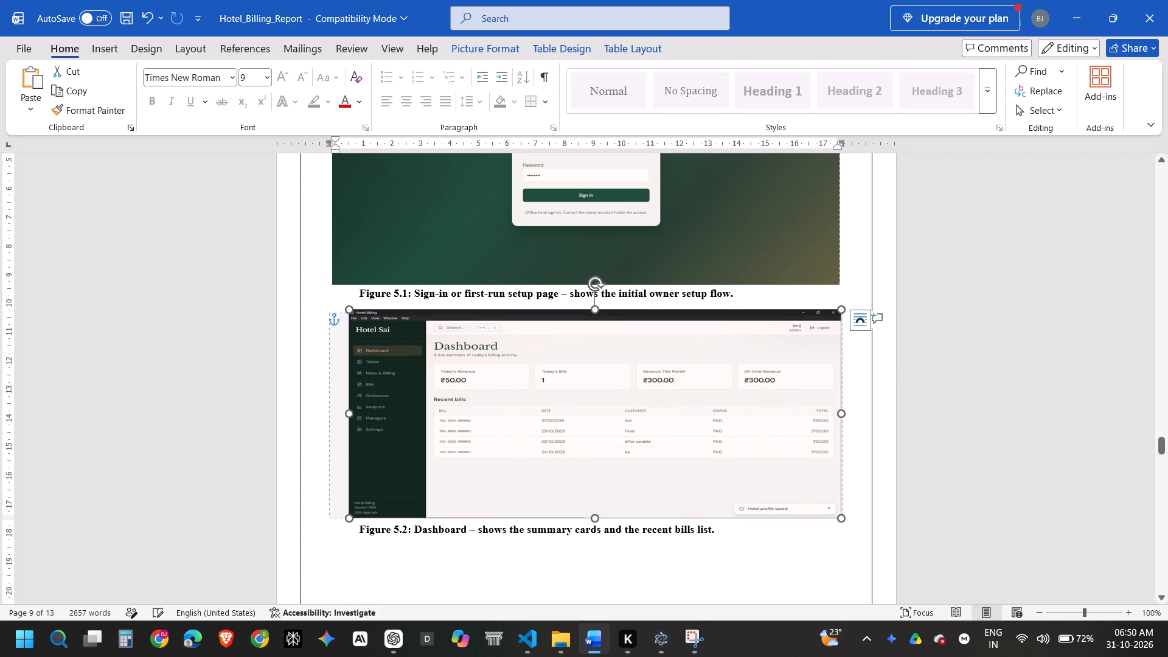
# Align the Dashboard picture's left edge with the Figure 5.1 picture directly above and widen it to match that picture's width.
pyautogui.scroll(2, 628, 422)
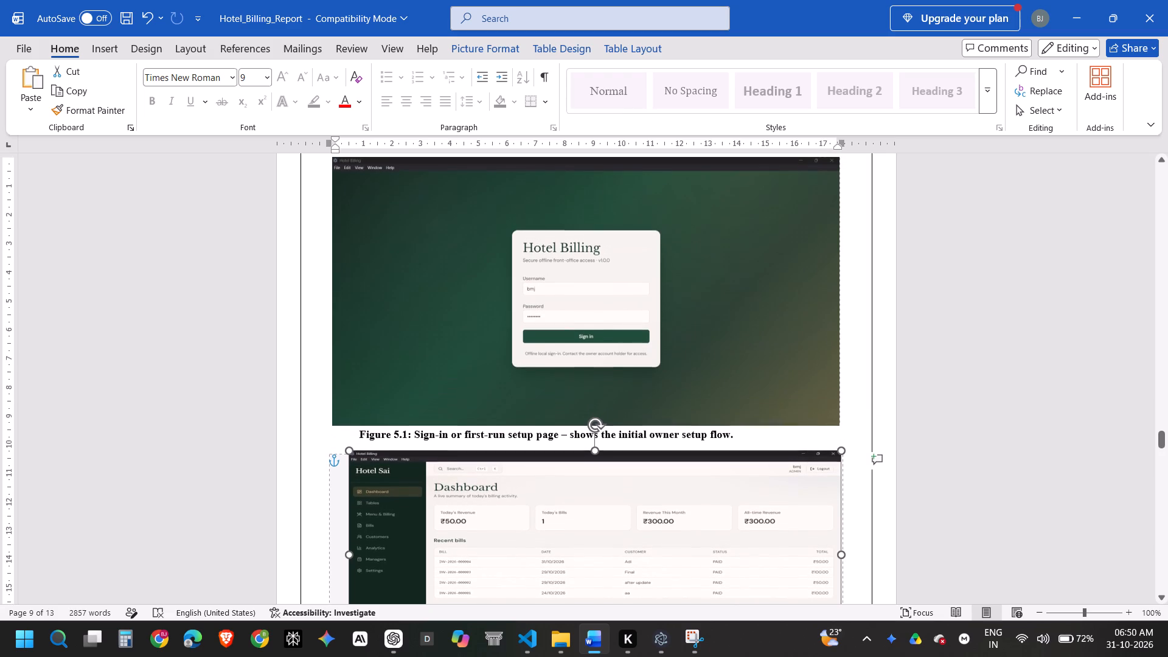
pyautogui.scroll(1, 628, 422)
pyautogui.moveTo(597, 527); pyautogui.dragTo(574, 528)
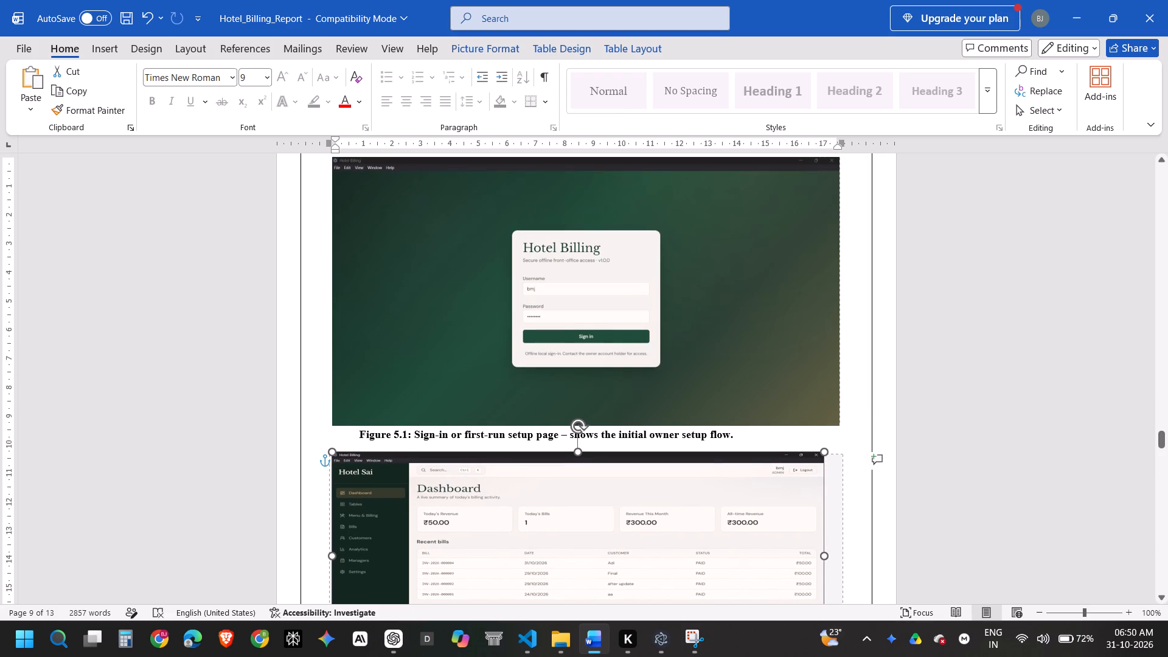
pyautogui.moveTo(574, 528); pyautogui.dragTo(574, 508)
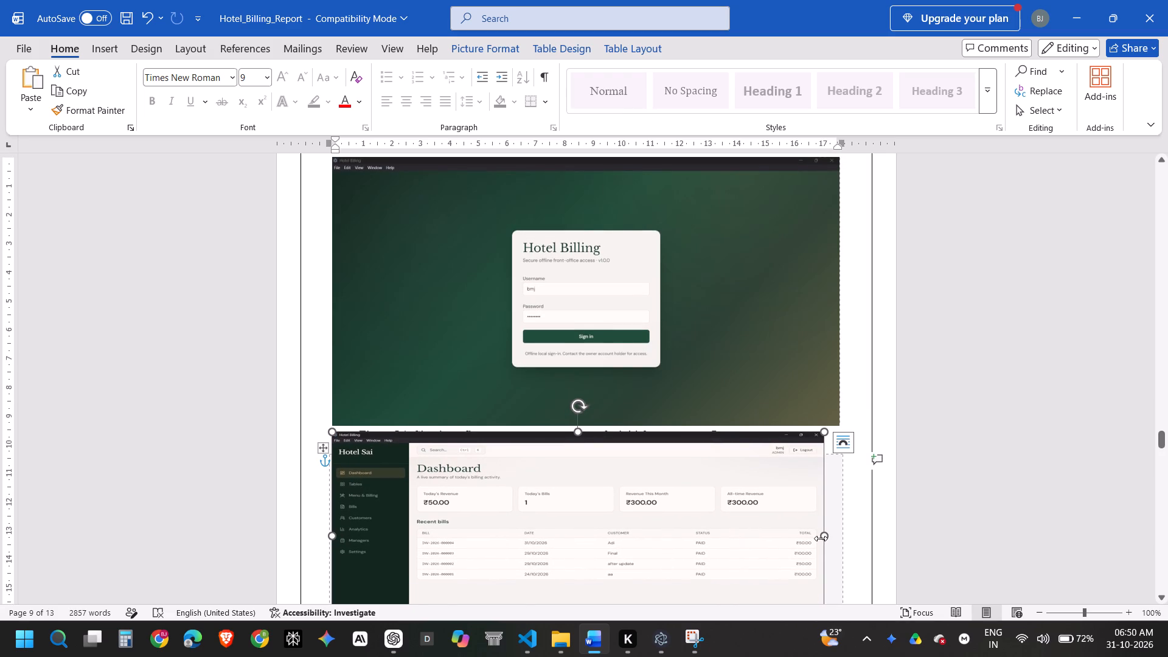
pyautogui.moveTo(822, 538); pyautogui.dragTo(847, 538)
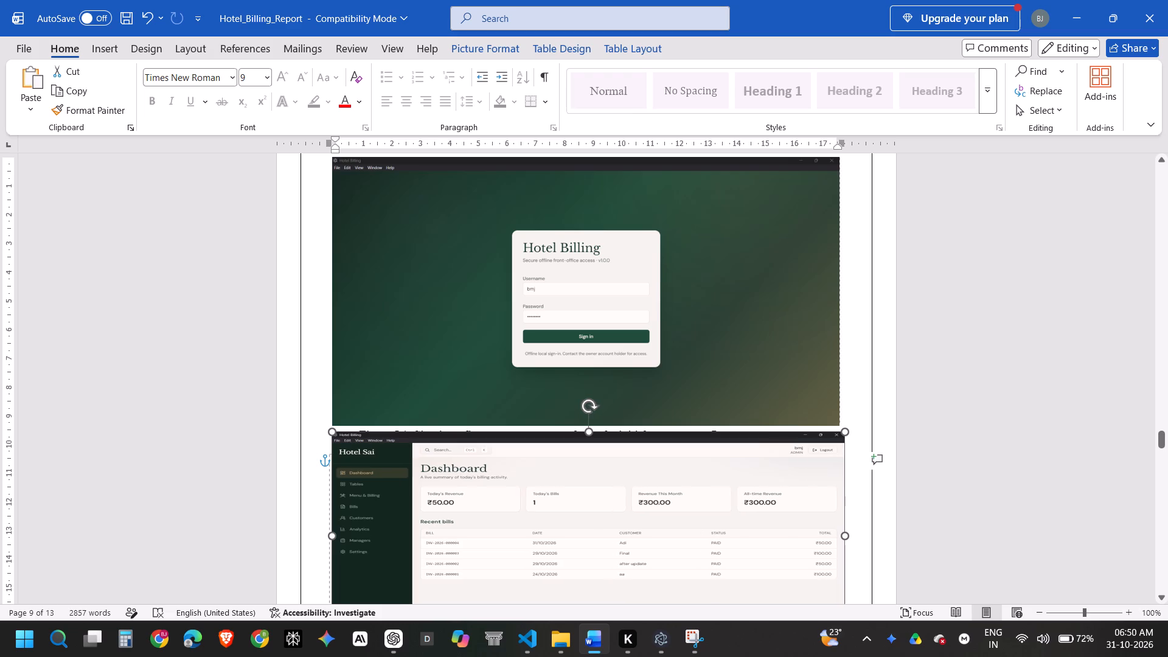
pyautogui.moveTo(847, 538); pyautogui.dragTo(839, 540)
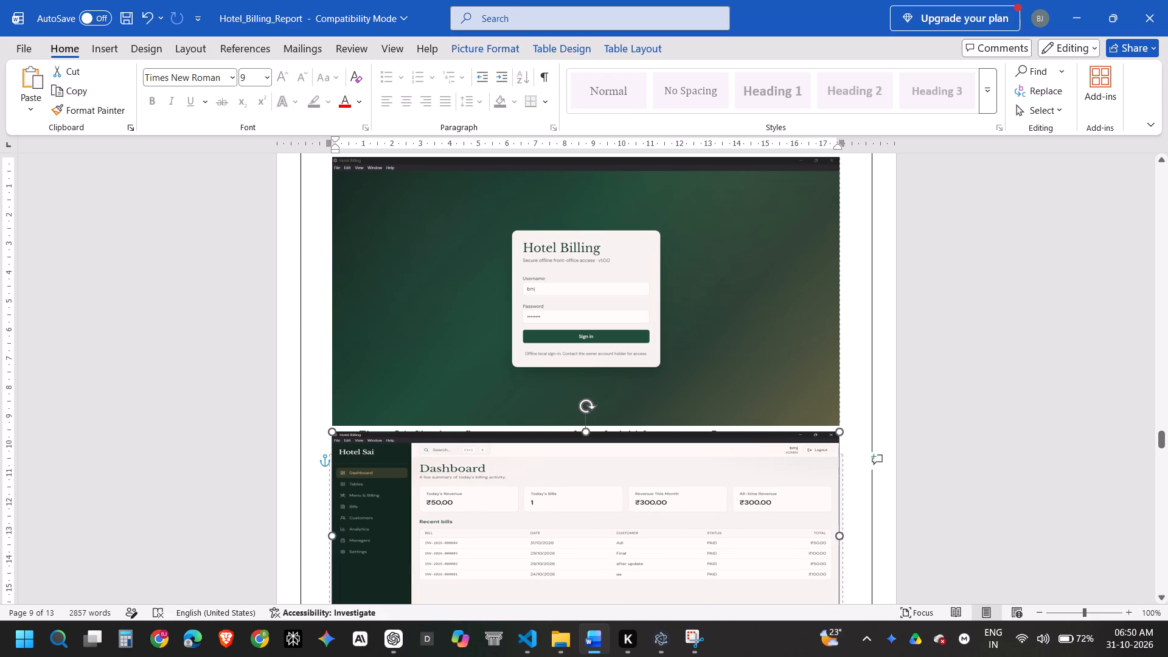
pyautogui.moveTo(839, 540); pyautogui.dragTo(839, 541)
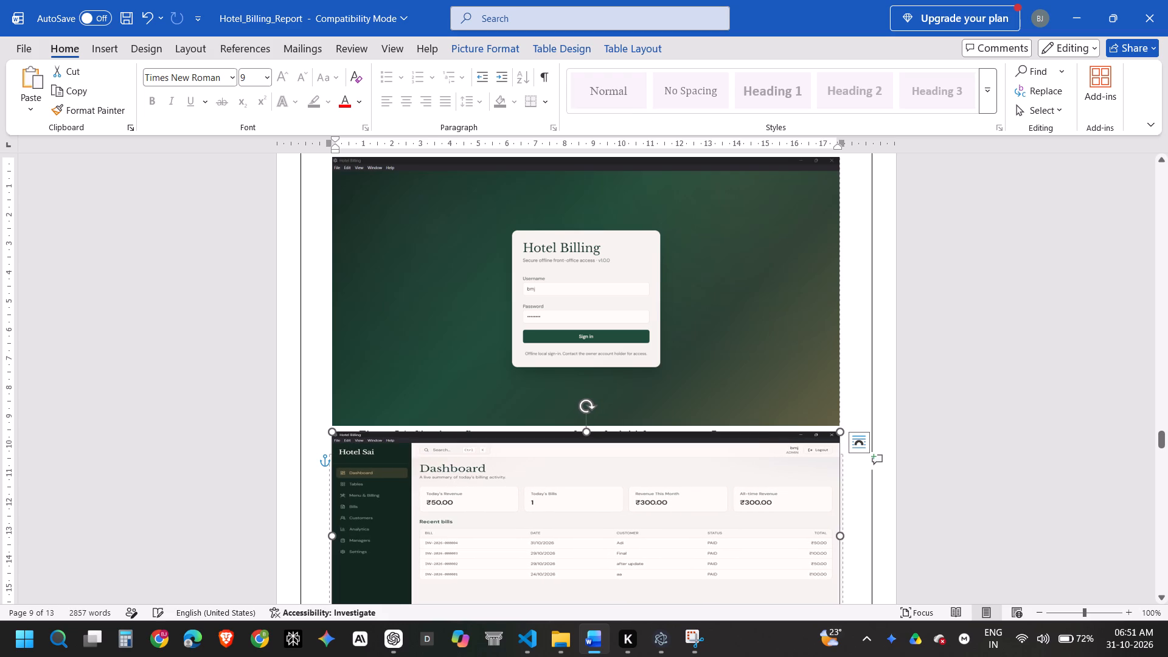
# Place the Dashboard picture over the Figure 5.1 picture with top edges level and stretch its height down to match.
pyautogui.moveTo(632, 553); pyautogui.dragTo(686, 243)
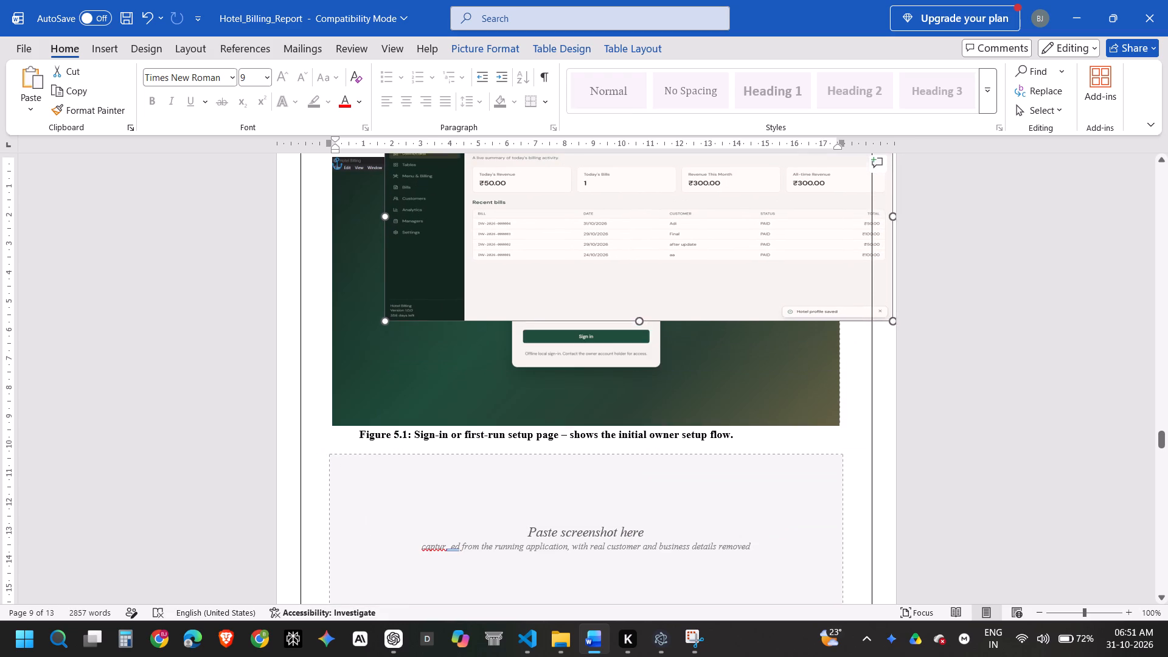
pyautogui.moveTo(686, 243); pyautogui.dragTo(690, 274)
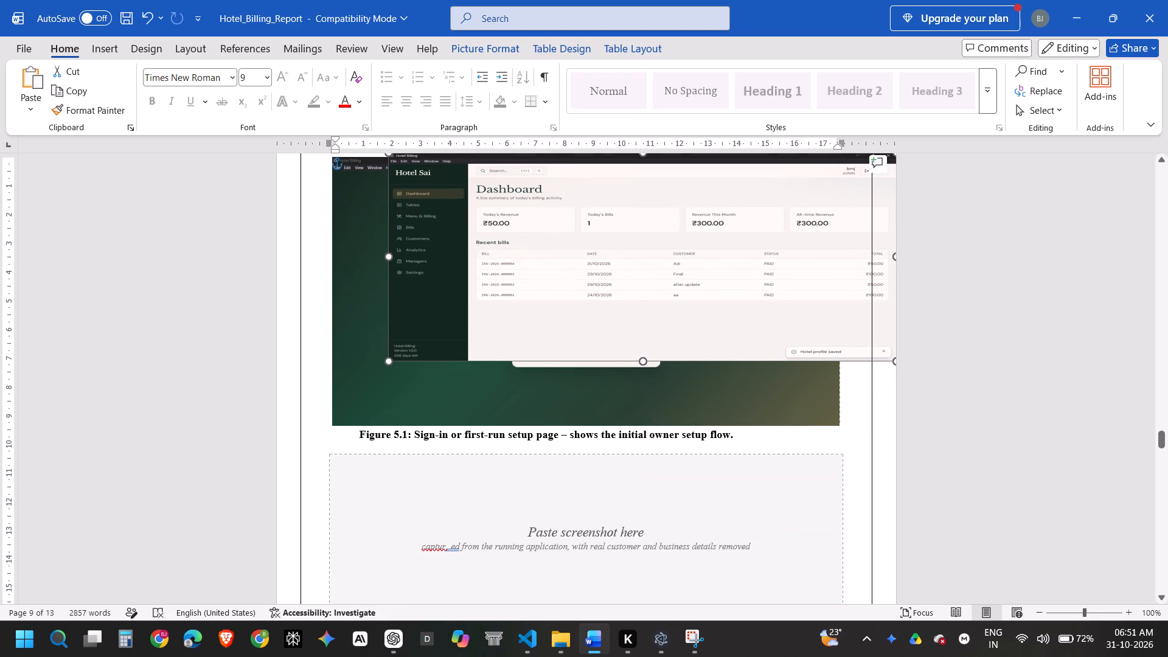
pyautogui.moveTo(690, 274); pyautogui.dragTo(690, 280)
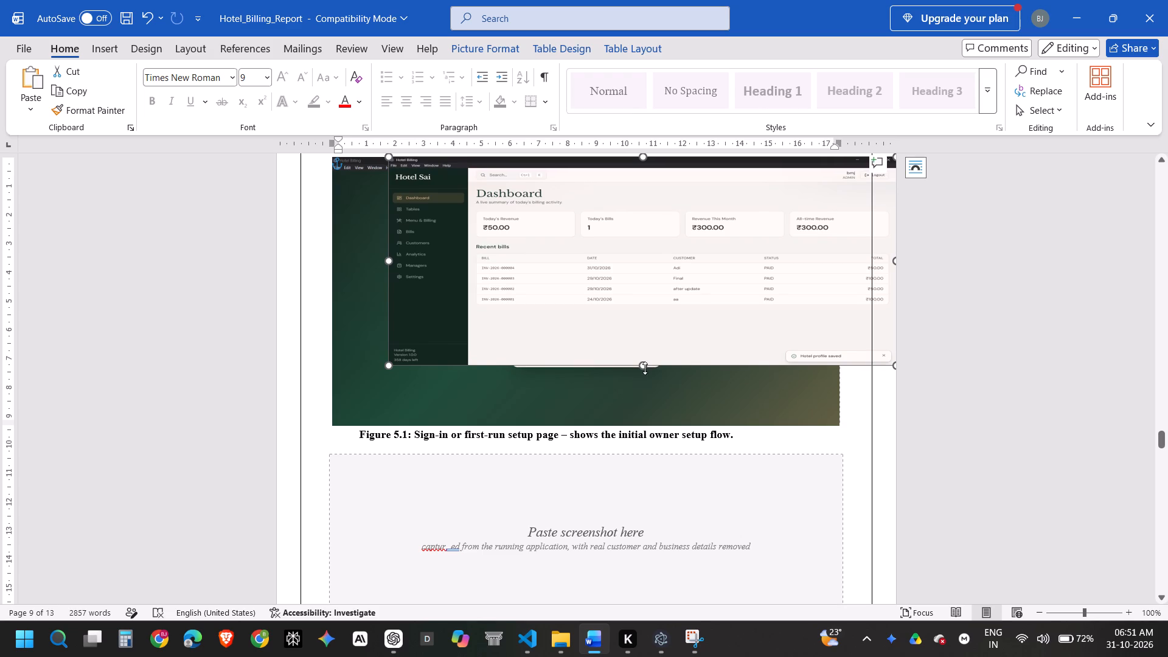
pyautogui.moveTo(642, 365); pyautogui.dragTo(654, 422)
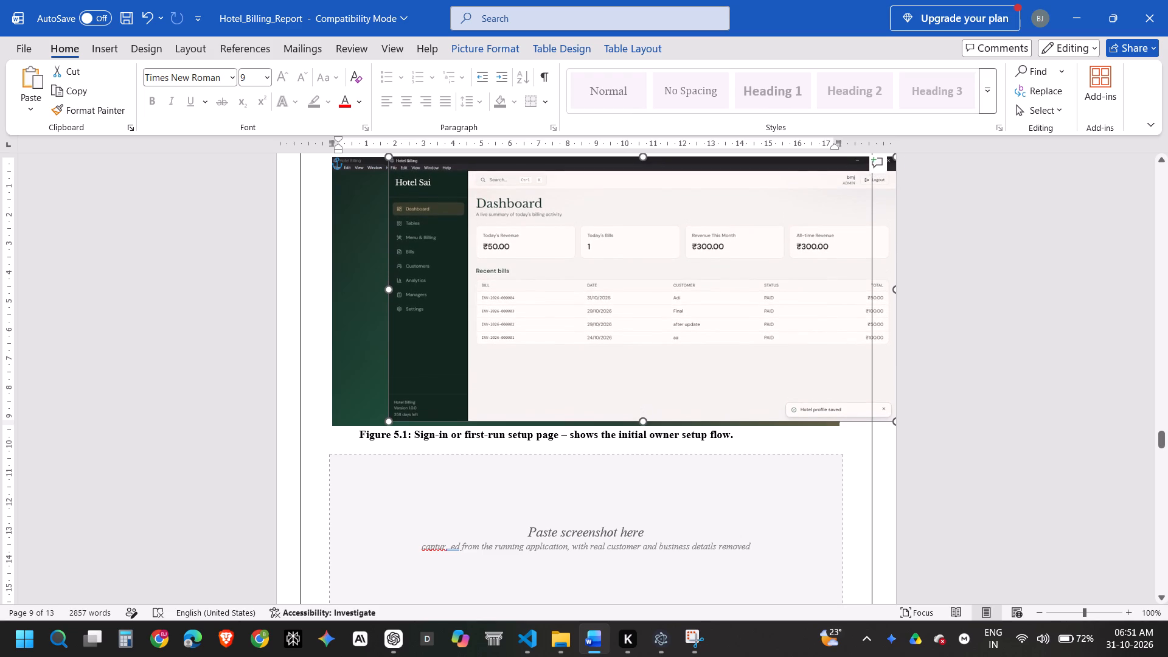
pyautogui.moveTo(654, 422); pyautogui.dragTo(654, 424)
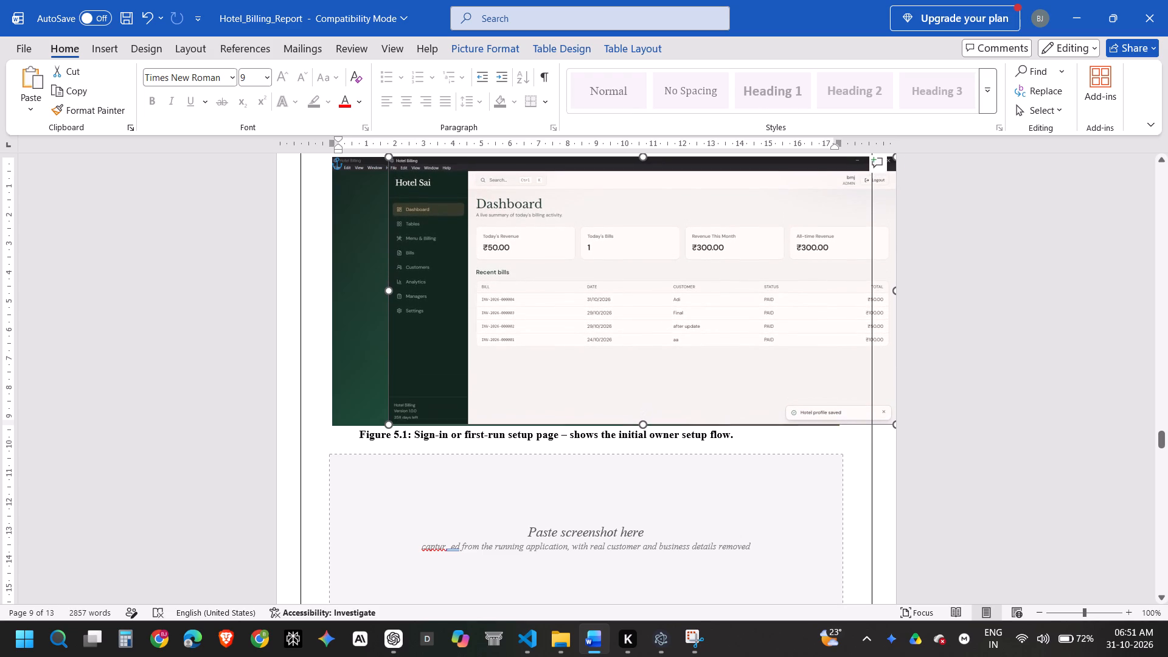
pyautogui.moveTo(654, 424); pyautogui.dragTo(655, 425)
# Extend the empty Figure 5.2 placeholder frame downward to make room for the taller Dashboard picture.
pyautogui.scroll(-1, 636, 487)
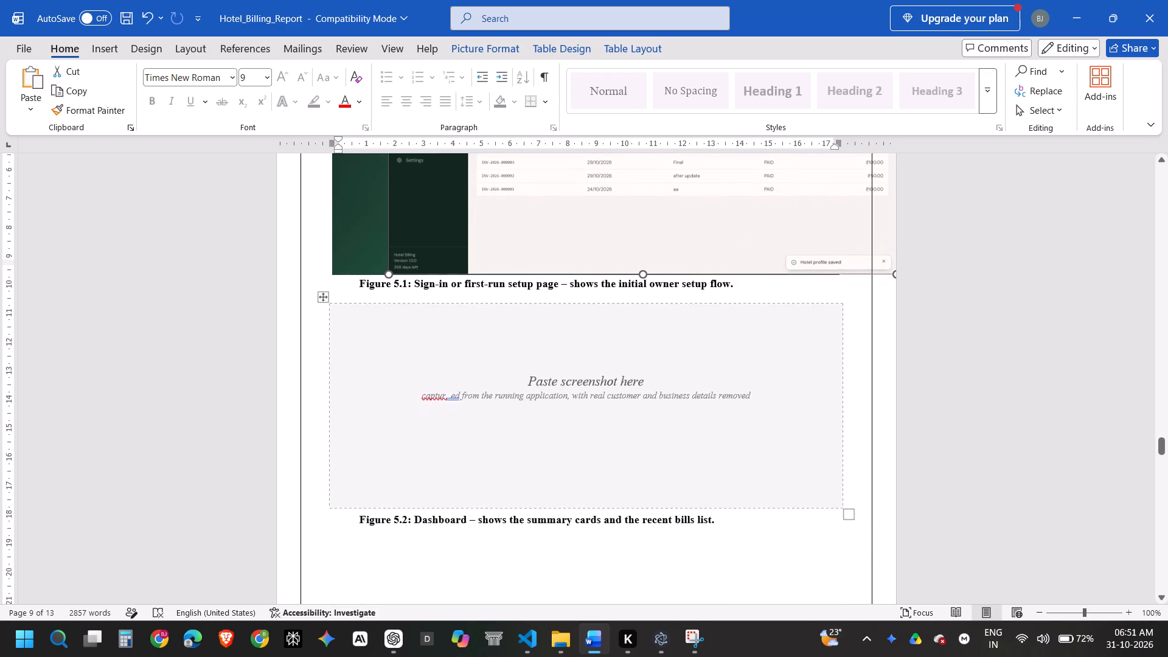
pyautogui.scroll(-1, 636, 487)
pyautogui.scroll(1, 636, 487)
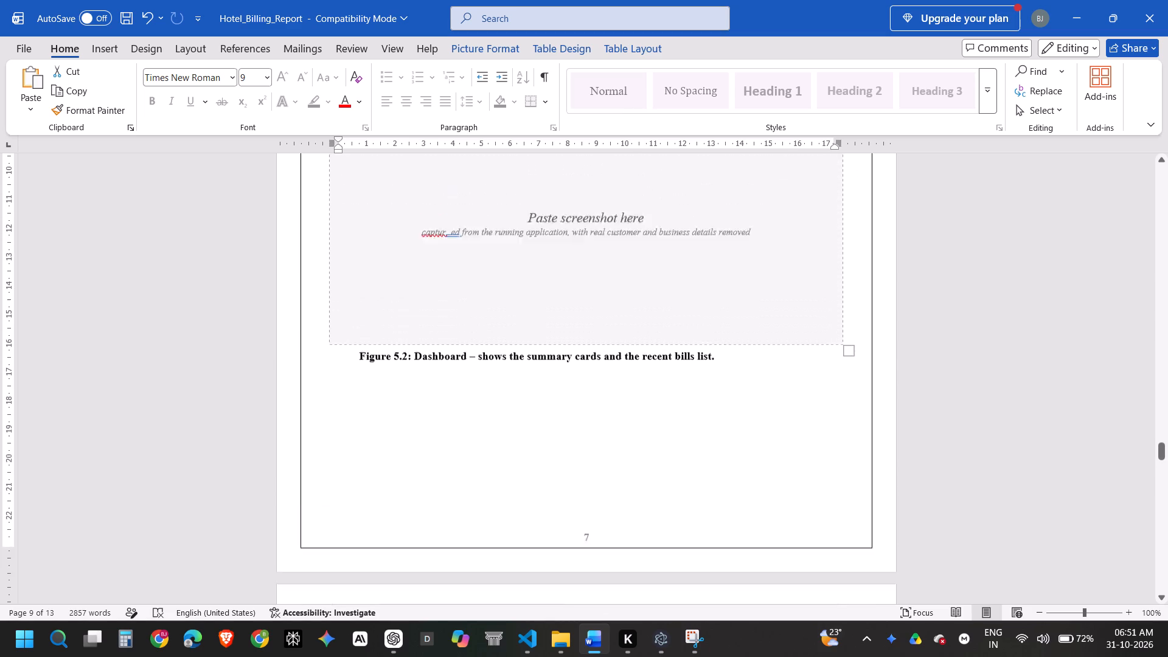
pyautogui.scroll(1, 636, 487)
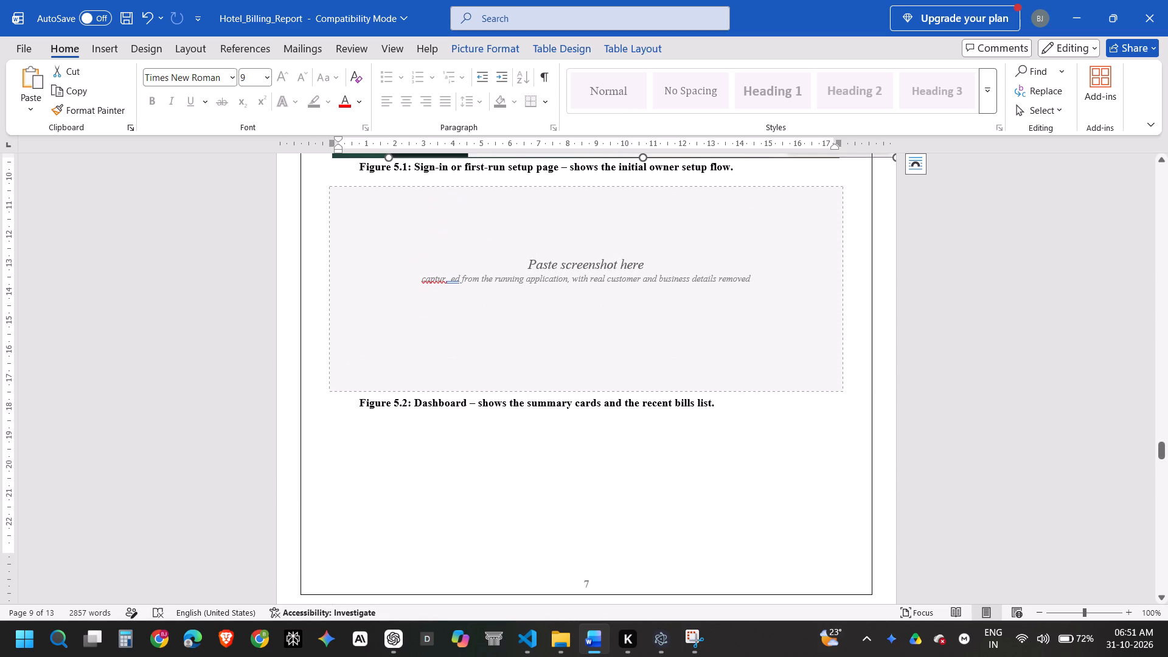
pyautogui.moveTo(846, 397); pyautogui.dragTo(851, 417)
pyautogui.click(827, 378)
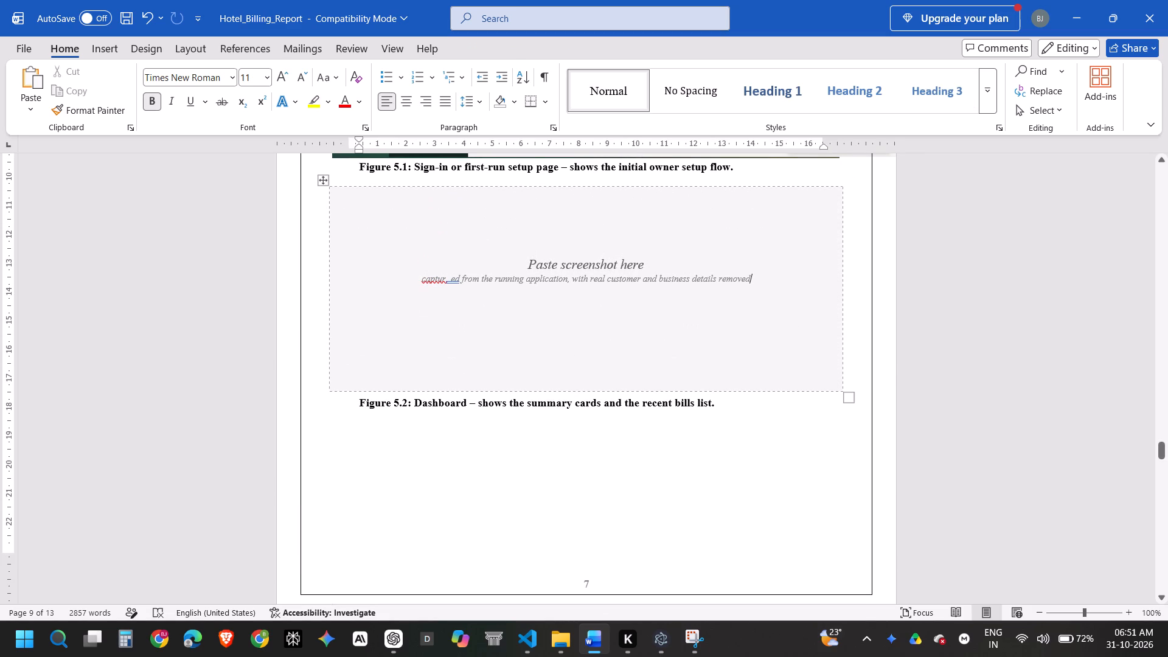
pyautogui.moveTo(844, 395); pyautogui.dragTo(848, 420)
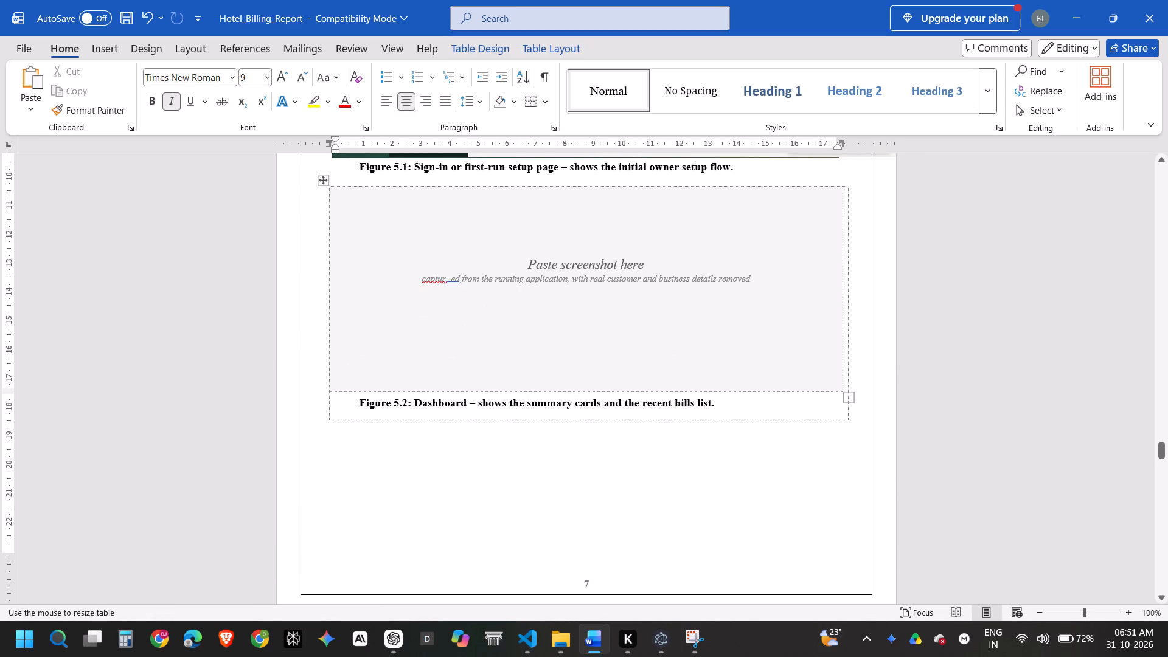
pyautogui.moveTo(848, 420); pyautogui.dragTo(850, 441)
# Move the Dashboard picture back onto the Figure 5.2 placeholder, keeping it clear of the figure's caption.
pyautogui.scroll(1, 761, 381)
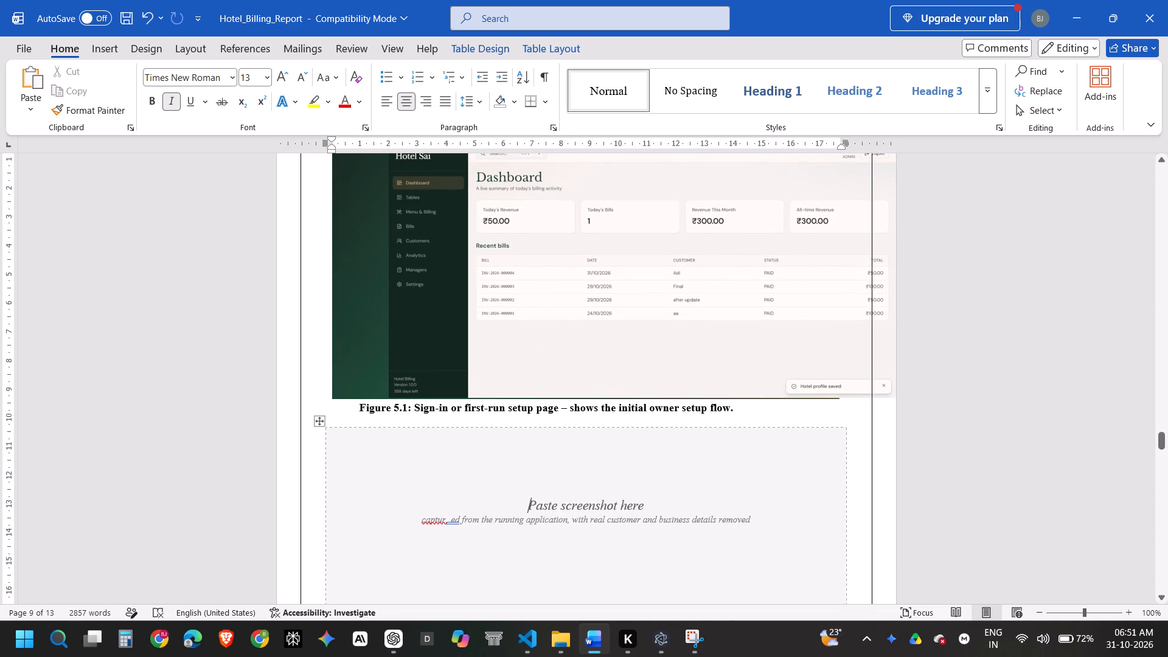
pyautogui.moveTo(610, 253); pyautogui.dragTo(547, 550)
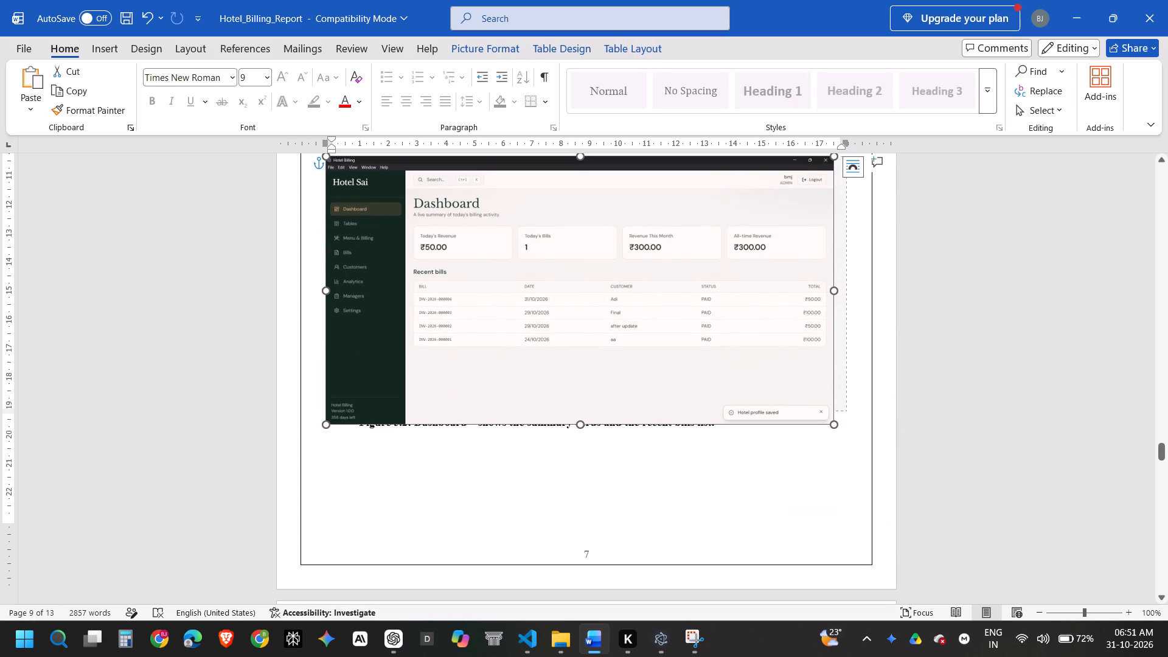
pyautogui.click(741, 374)
pyautogui.moveTo(741, 374); pyautogui.dragTo(743, 362)
pyautogui.scroll(2, 743, 362)
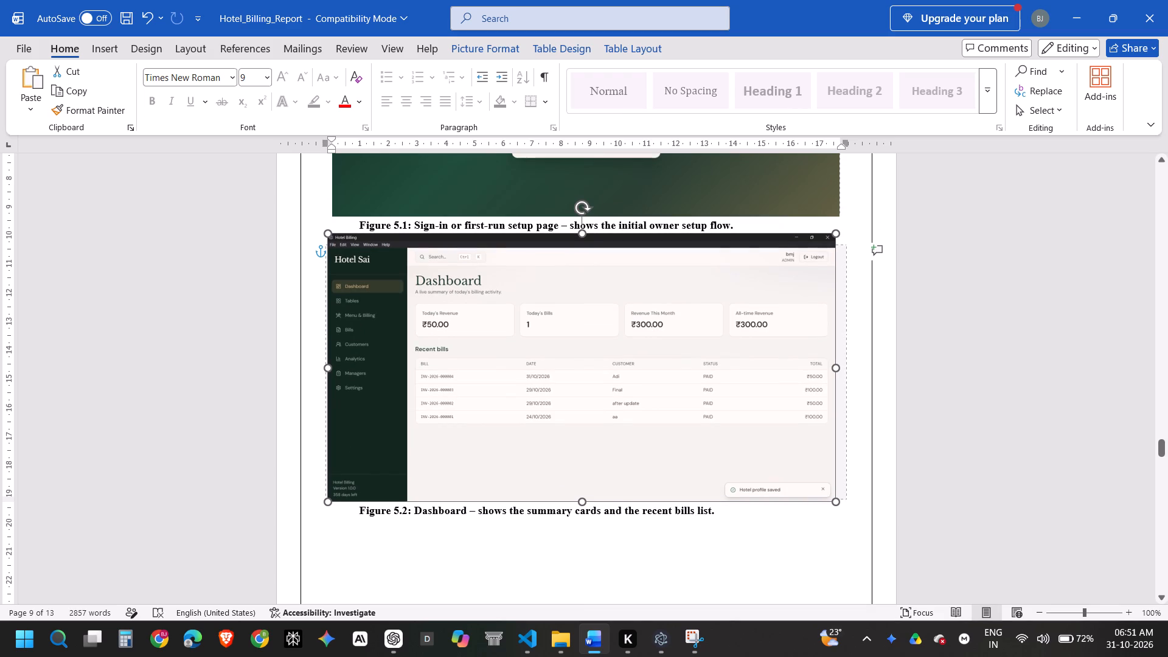
# Enlarge the Figure 5.2 placeholder frame slightly more so that it is bigger than the Dashboard picture.
pyautogui.click(845, 489)
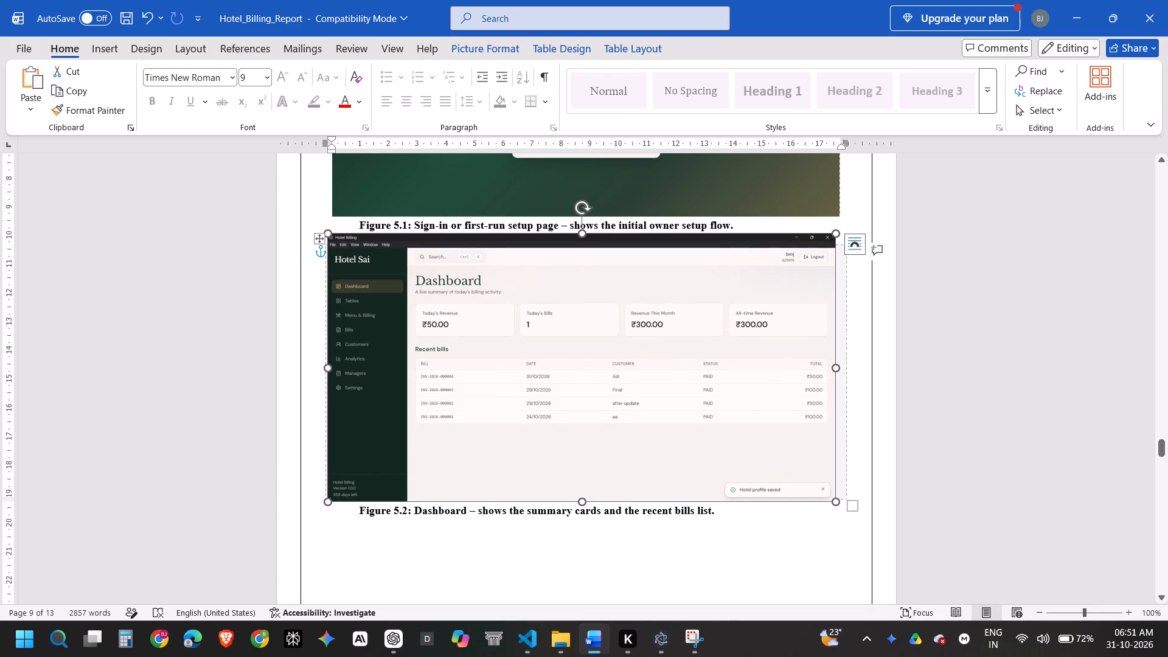
pyautogui.click(839, 469)
pyautogui.moveTo(852, 504); pyautogui.dragTo(852, 510)
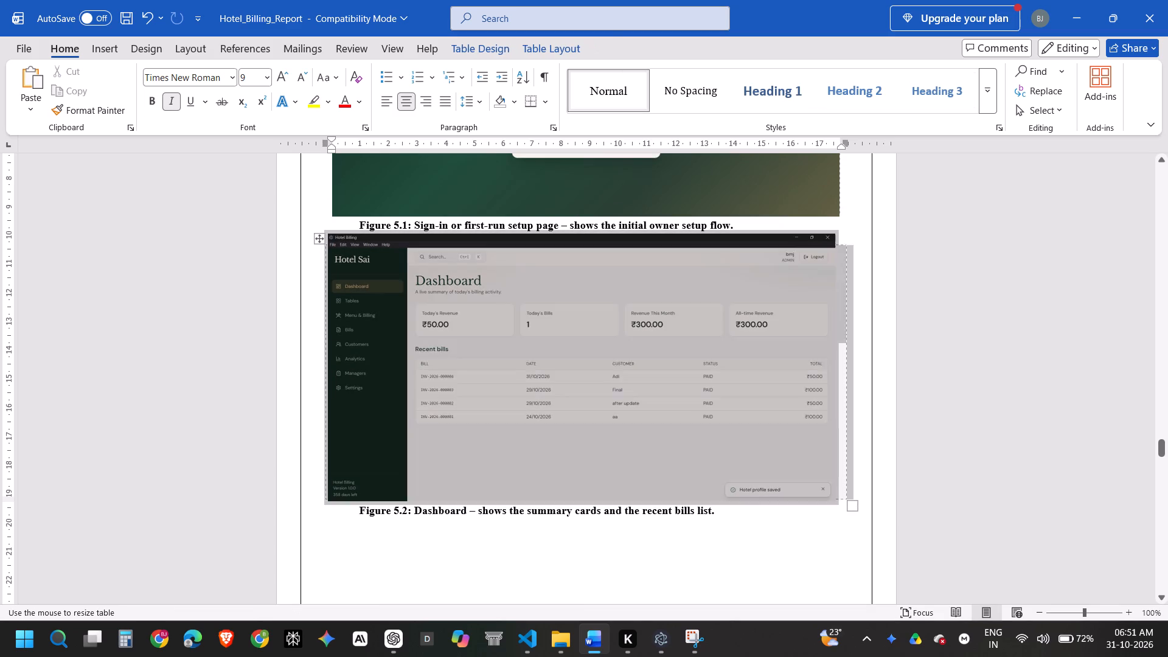
pyautogui.moveTo(852, 510); pyautogui.dragTo(853, 522)
# Position the Dashboard picture inside the enlarged Figure 5.2 frame, roughly centred horizontally and above the caption.
pyautogui.moveTo(686, 433); pyautogui.dragTo(706, 447)
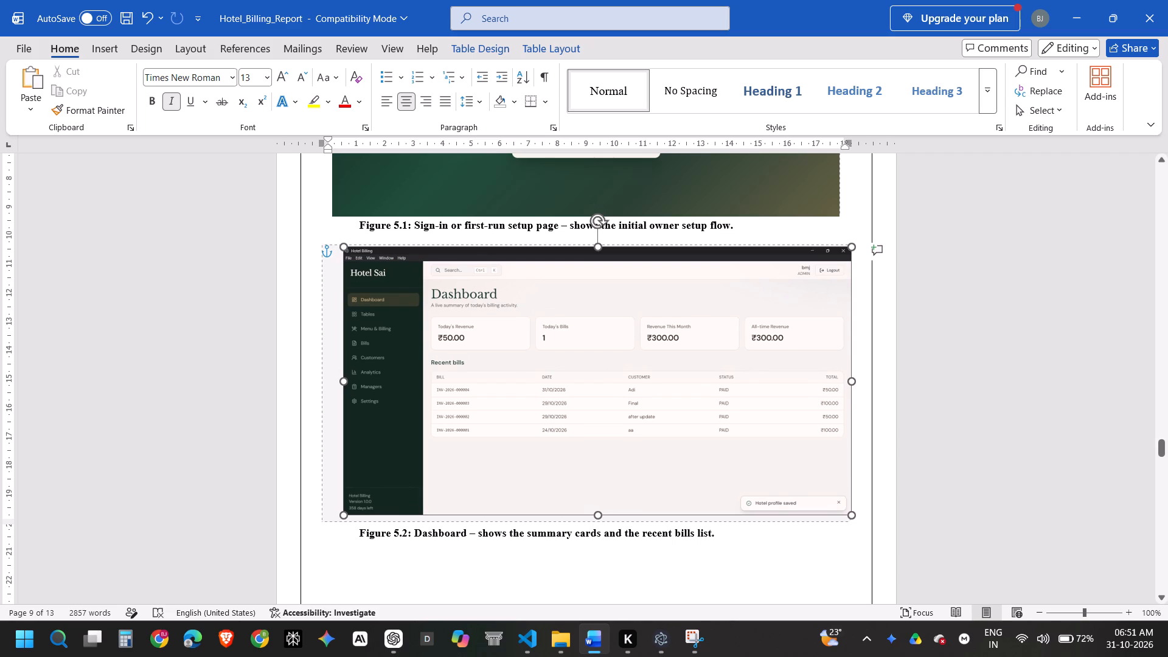
pyautogui.moveTo(706, 447); pyautogui.dragTo(680, 447)
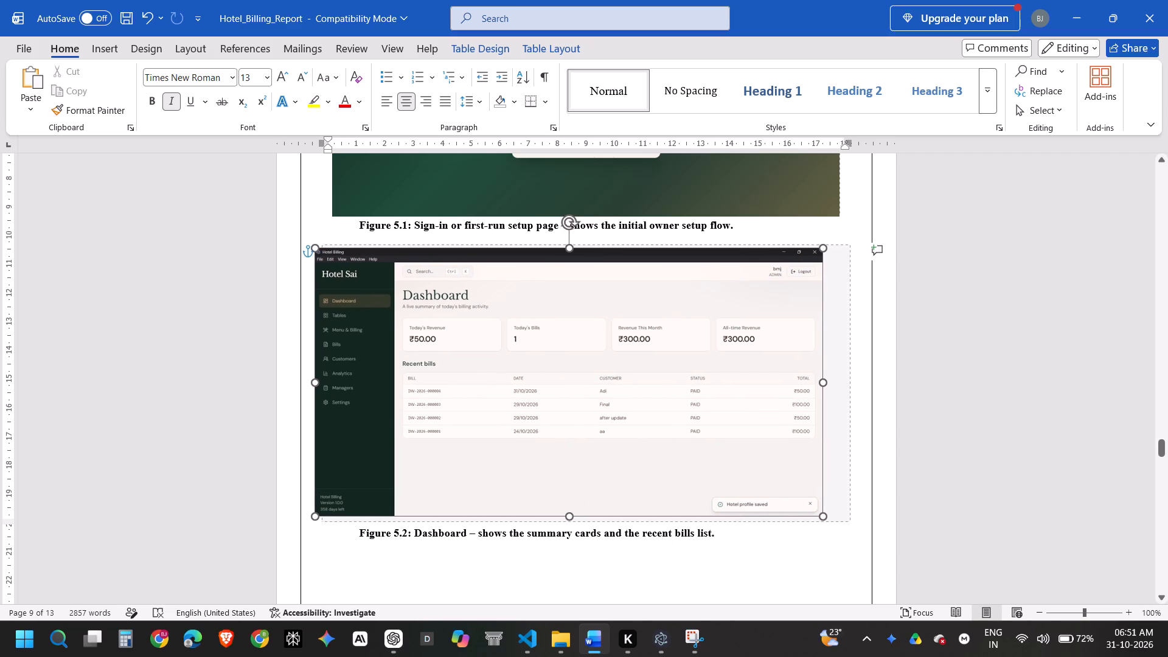
pyautogui.moveTo(680, 447); pyautogui.dragTo(698, 451)
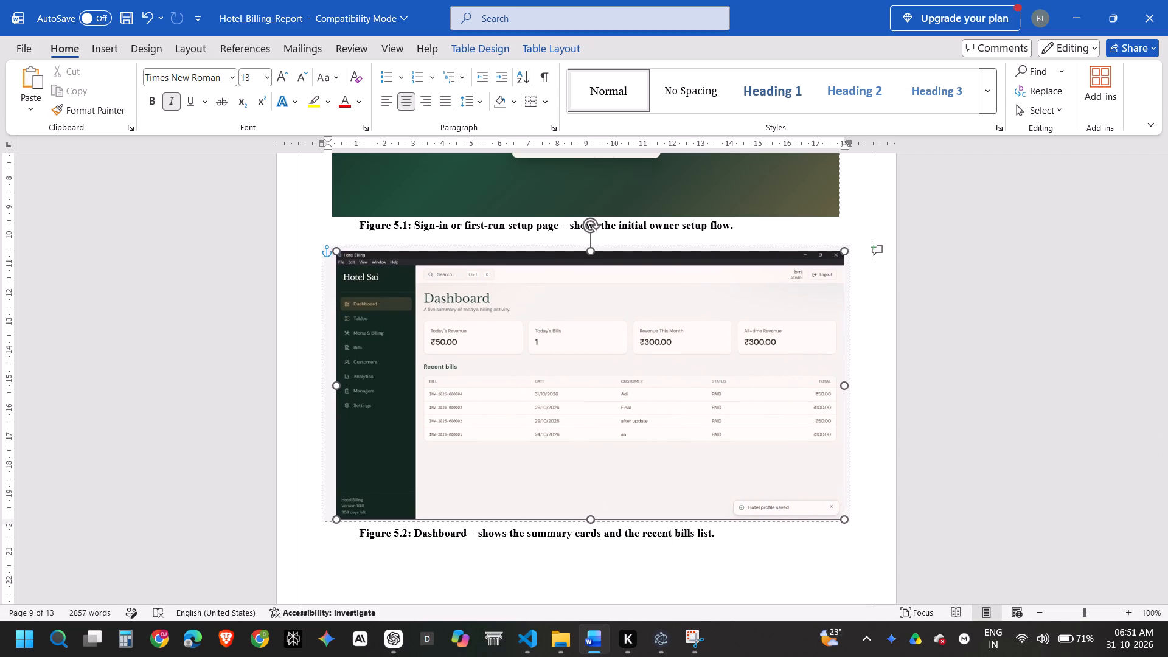
pyautogui.moveTo(698, 451); pyautogui.dragTo(697, 450)
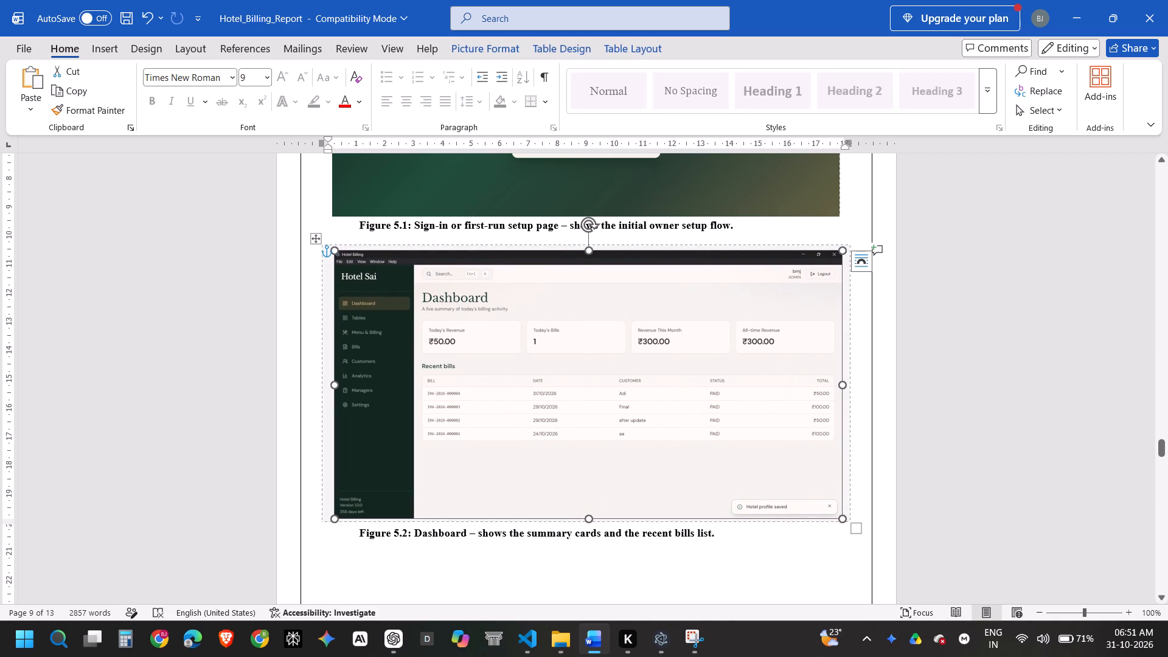
pyautogui.click(914, 383)
# Compare the Figure 5.1 and 5.2 pictures, and look over the empty placeholders for Figures 5.3 to 5.5.
pyautogui.scroll(1, 914, 383)
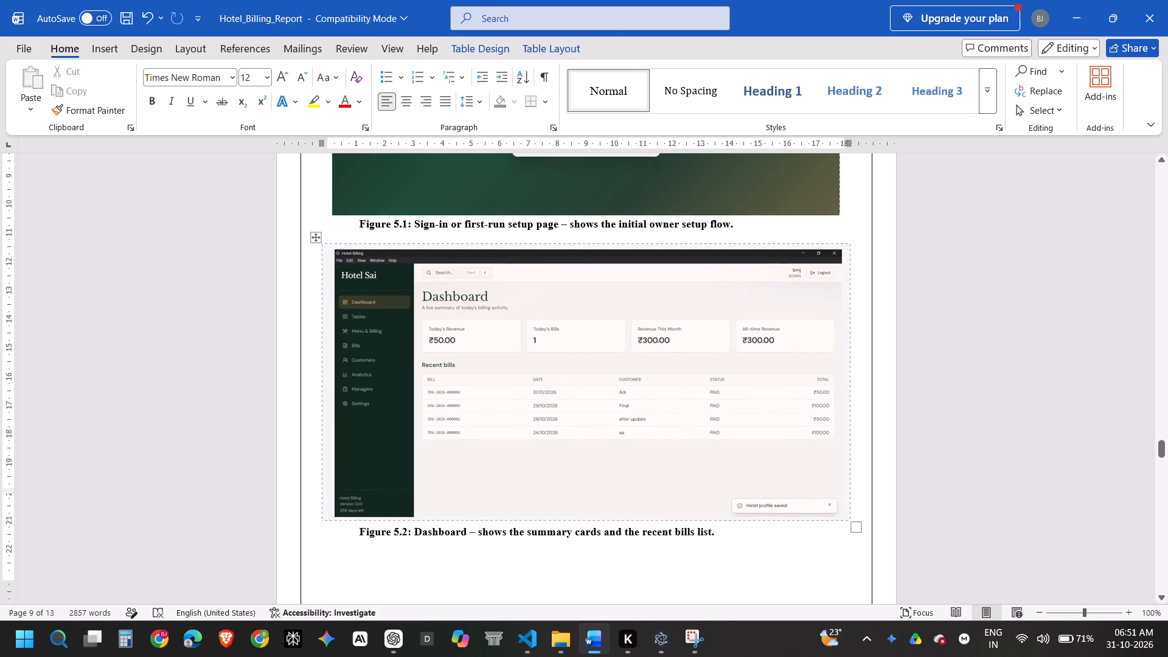
pyautogui.scroll(1, 914, 383)
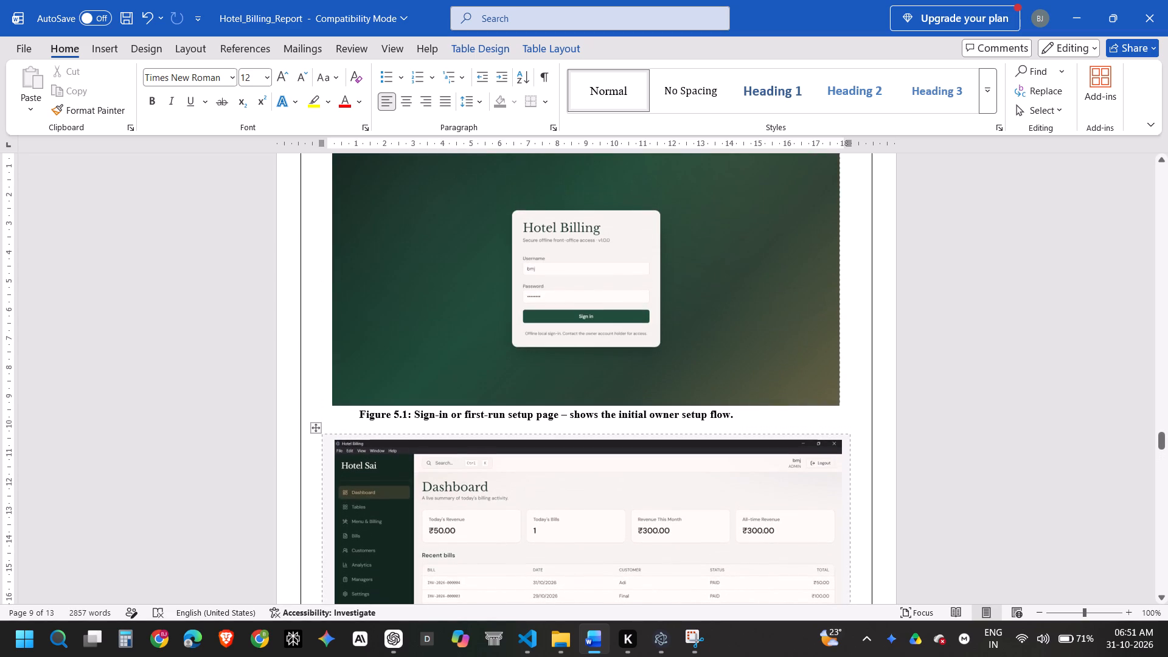
pyautogui.scroll(-2, 914, 383)
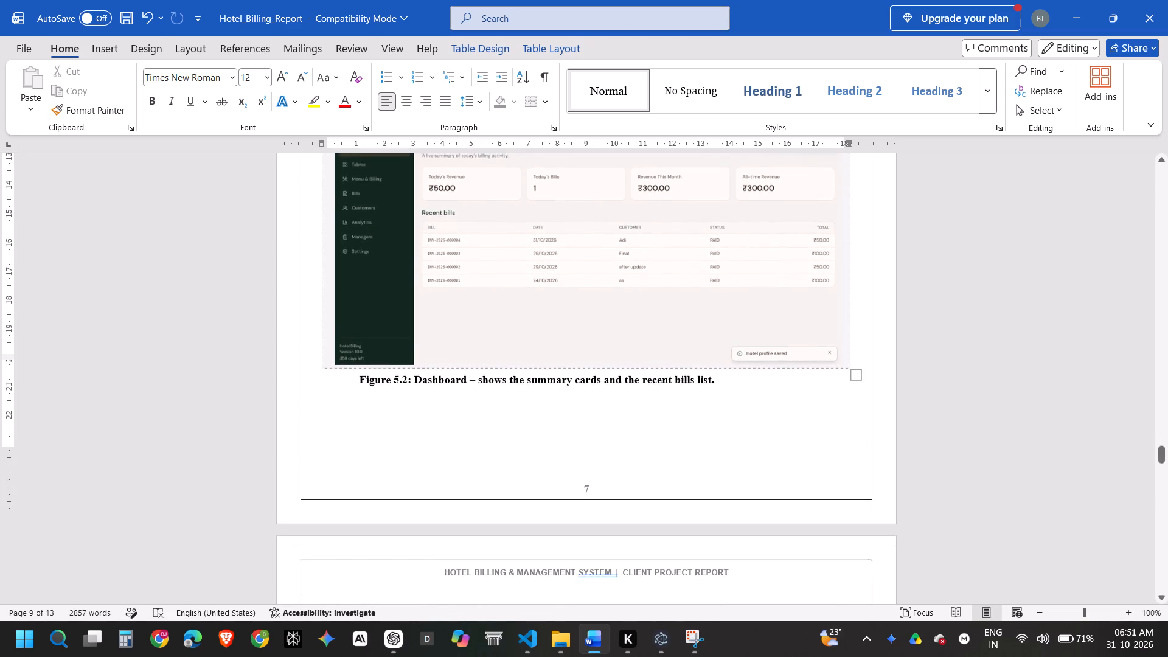
pyautogui.scroll(-1, 914, 383)
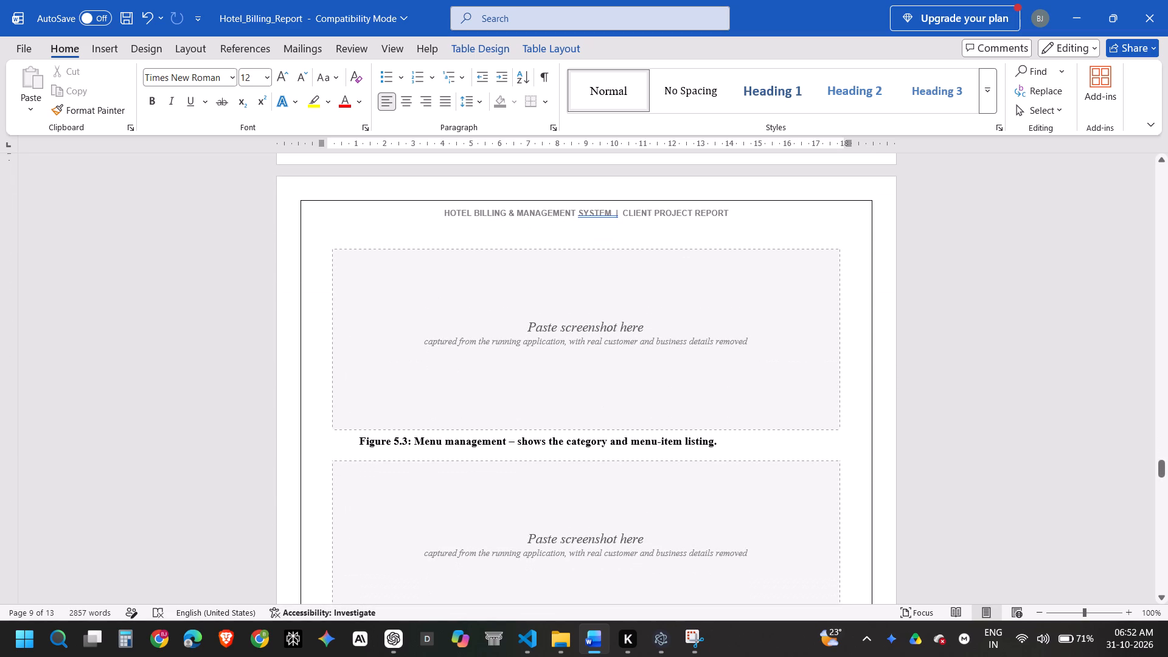
pyautogui.scroll(-1, 914, 383)
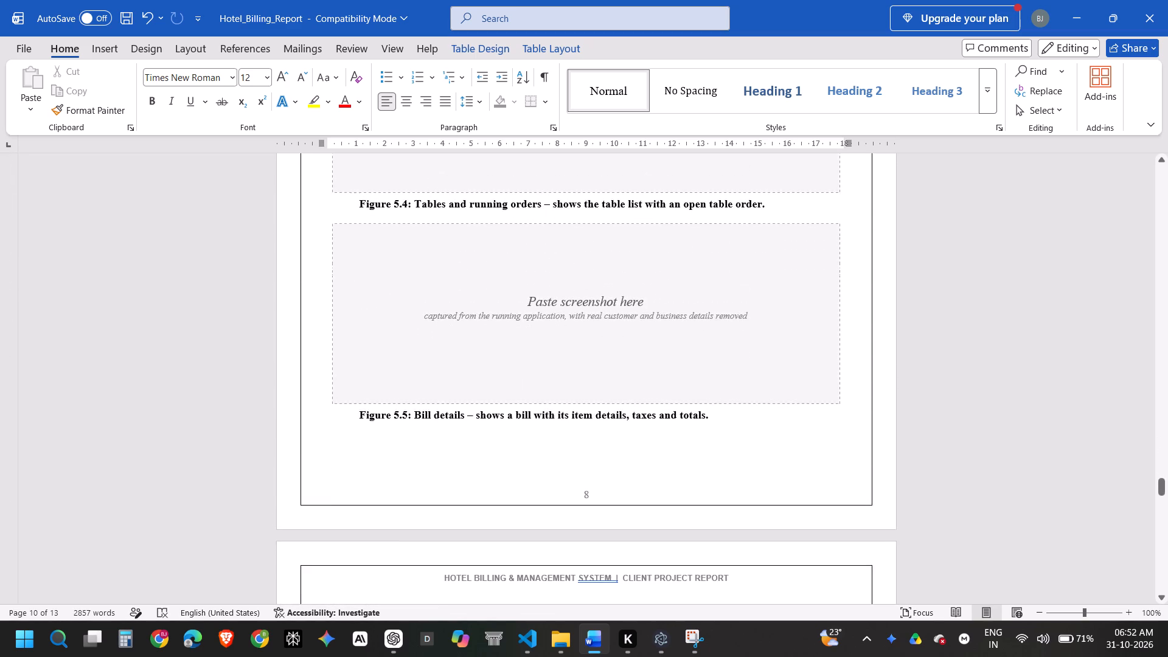
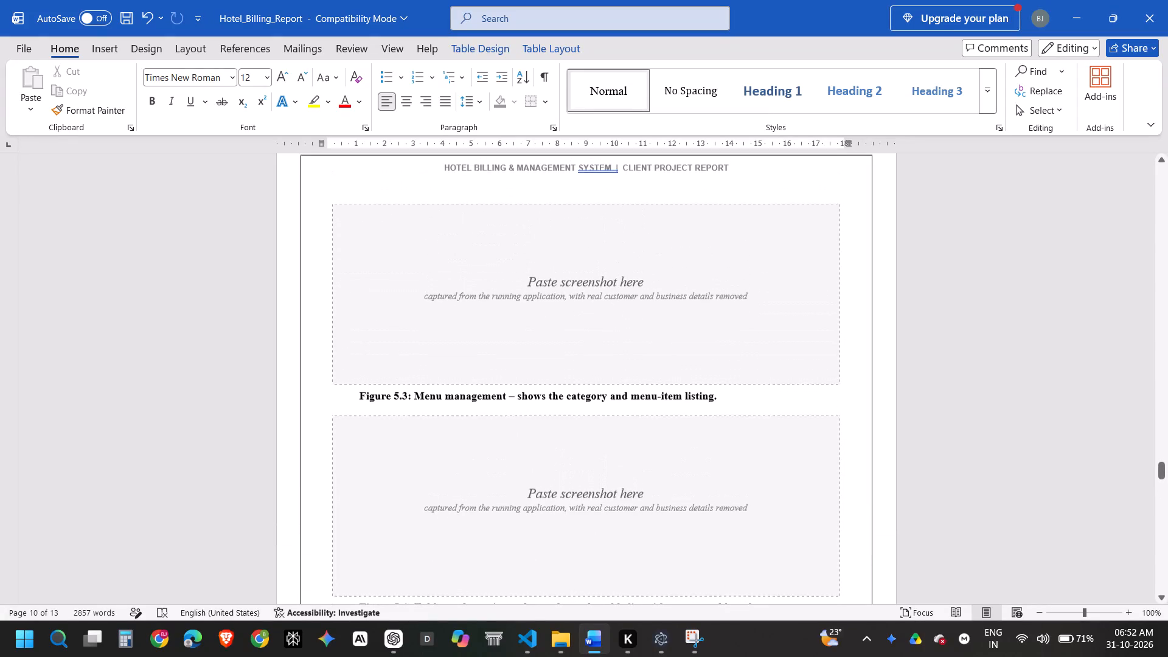
# Look over the figures from 5.1 to 5.7, checking the placed pictures and the empty placeholders.
pyautogui.scroll(5, 914, 383)
pyautogui.scroll(-1, 914, 383)
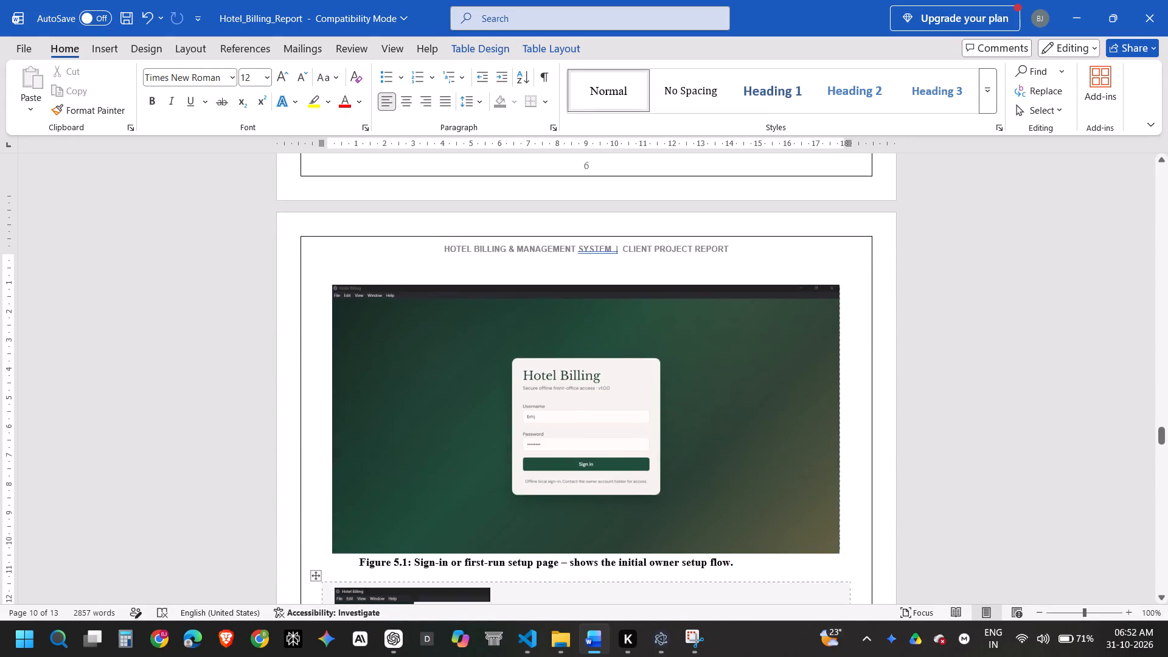
pyautogui.scroll(-1, 914, 383)
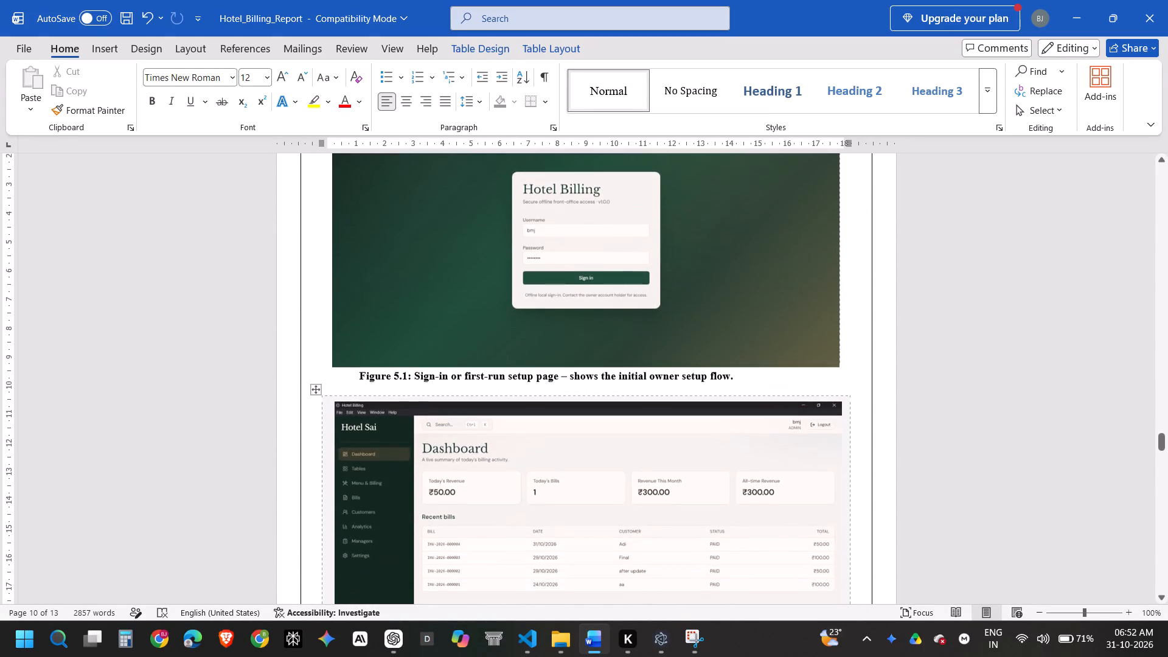
pyautogui.scroll(-2, 914, 383)
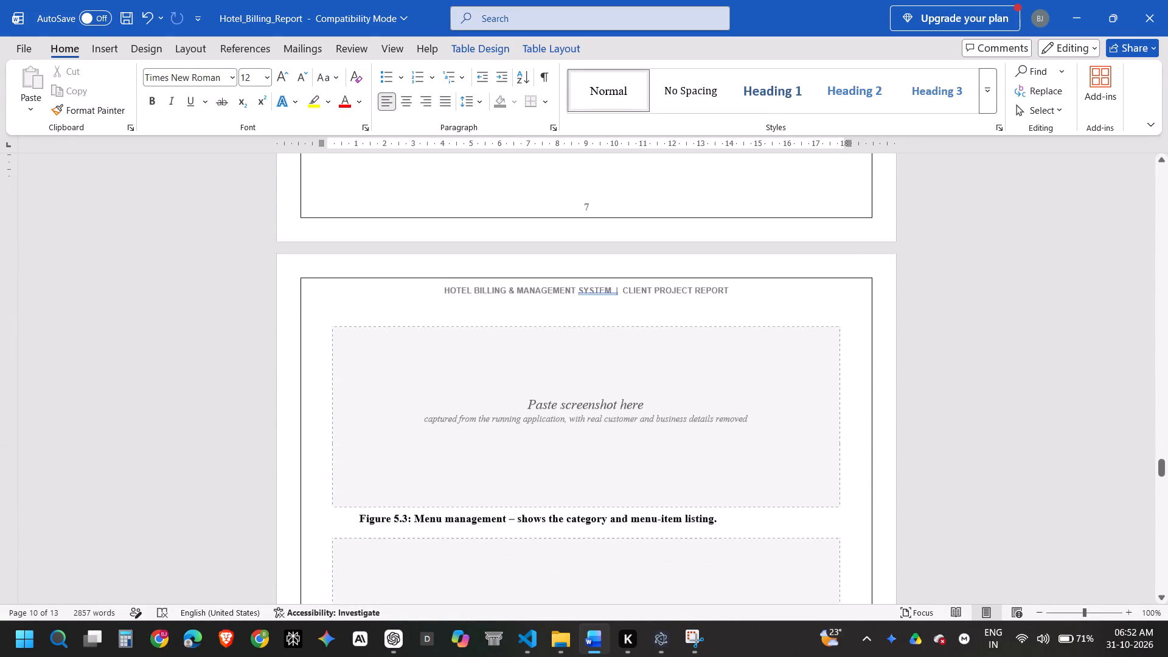
pyautogui.scroll(-2, 914, 383)
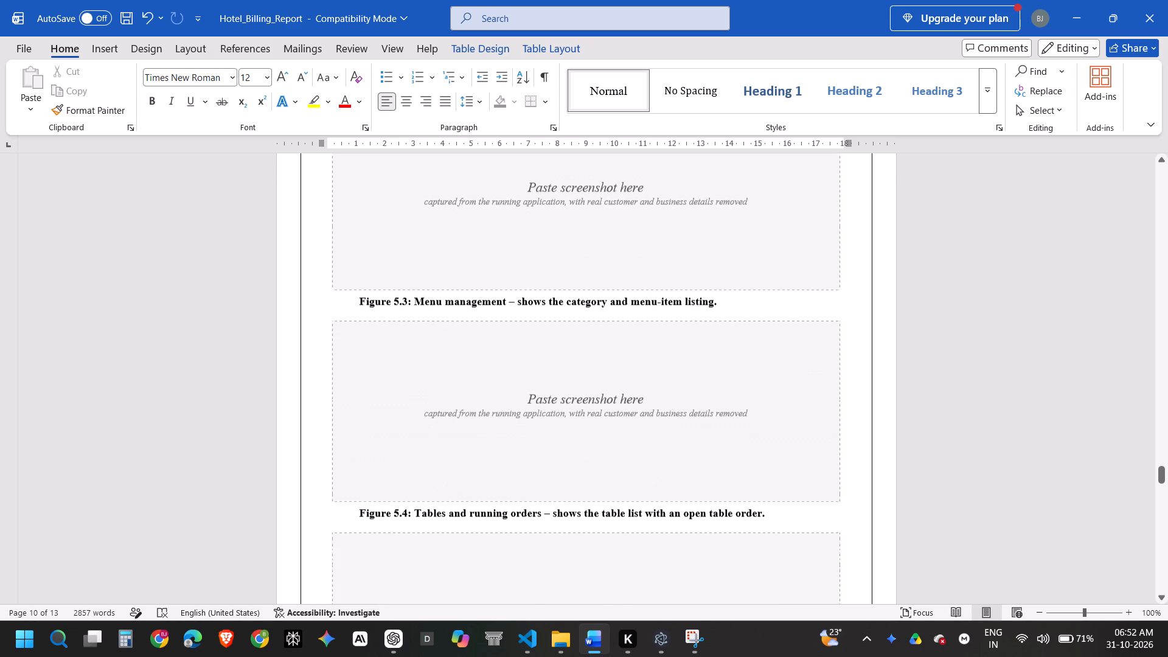
pyautogui.scroll(-1, 914, 383)
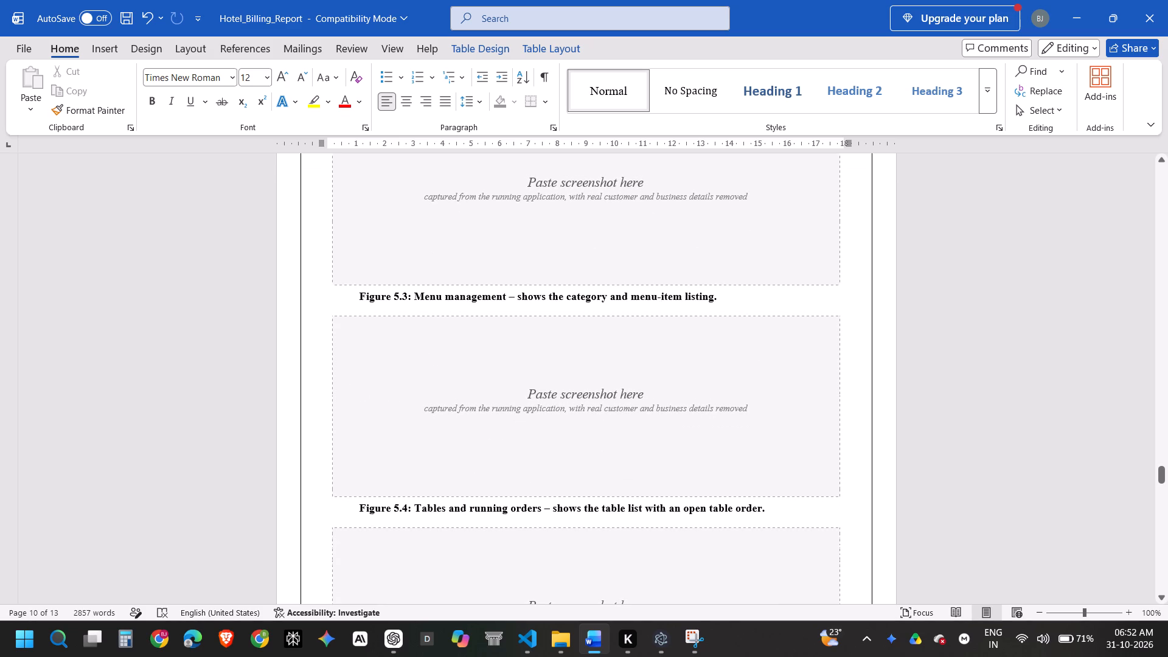
pyautogui.scroll(-1, 914, 383)
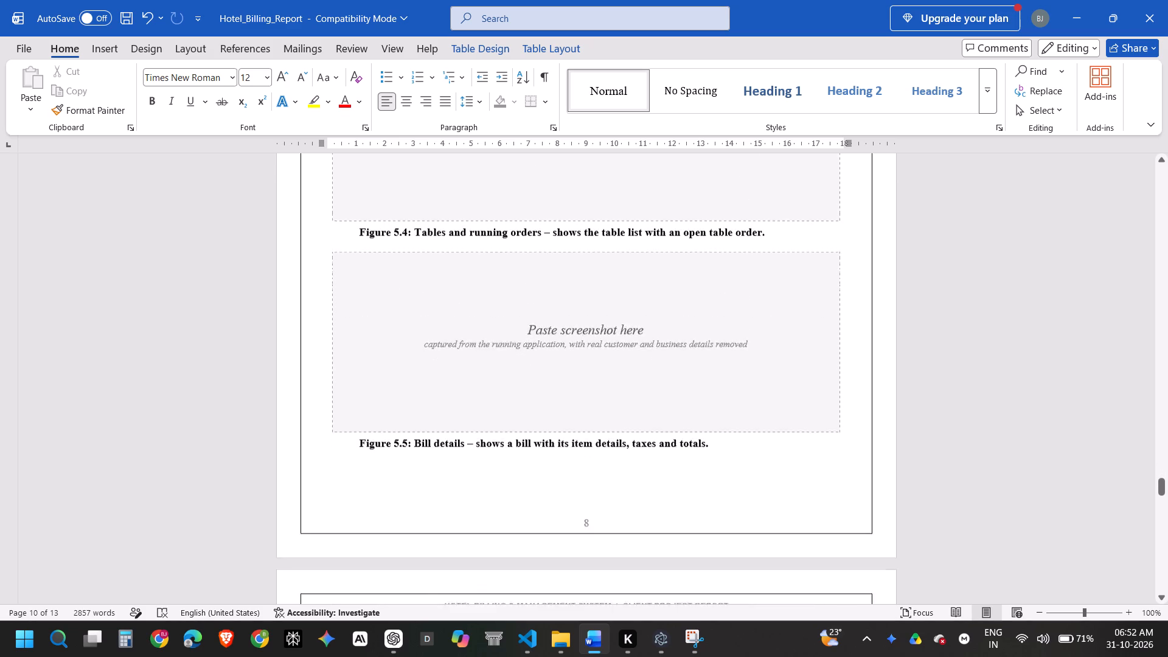
pyautogui.scroll(-3, 914, 383)
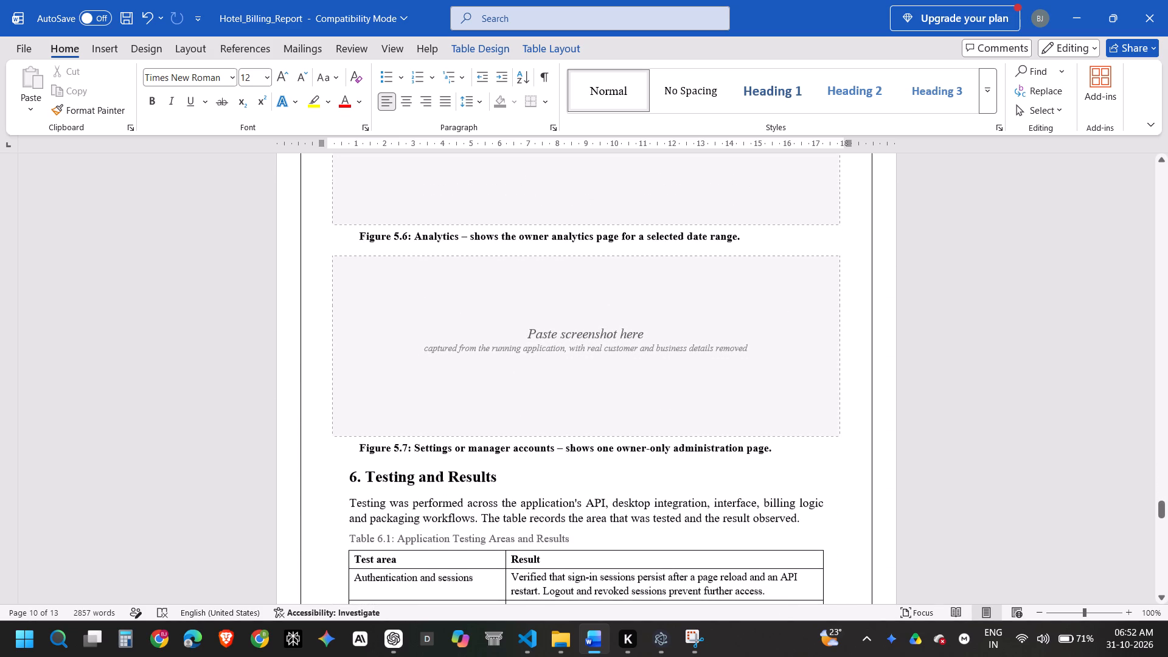
pyautogui.scroll(-1, 914, 383)
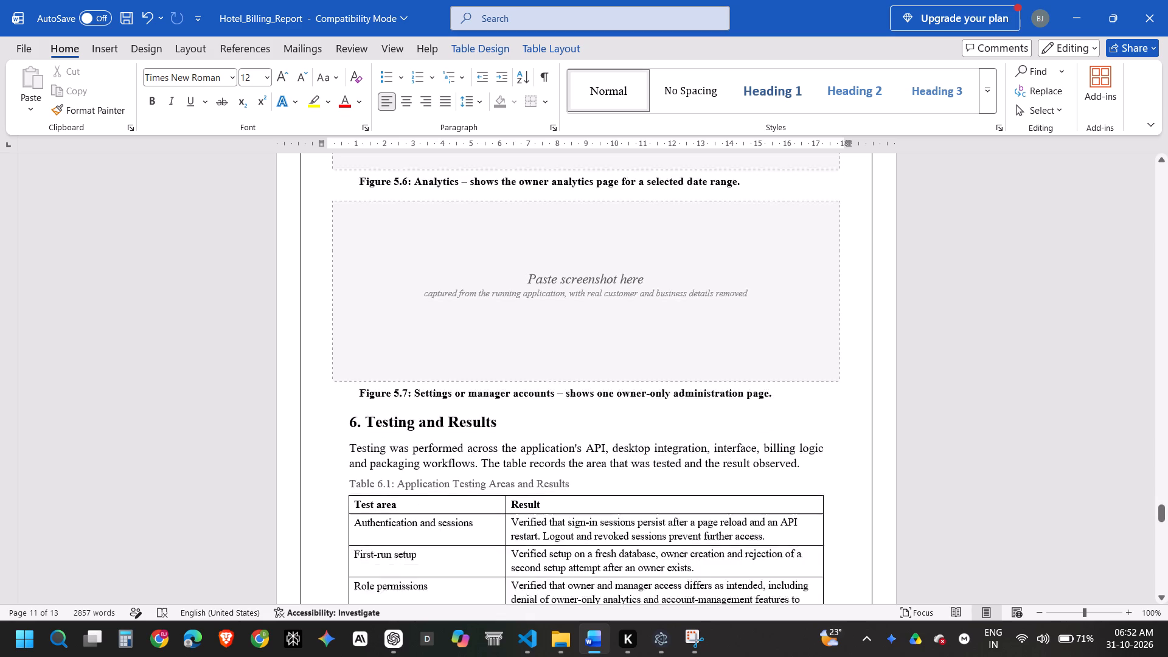
# Review the rest of the report, from Testing and Results through Conclusion and References to the last page.
pyautogui.scroll(-2, 914, 383)
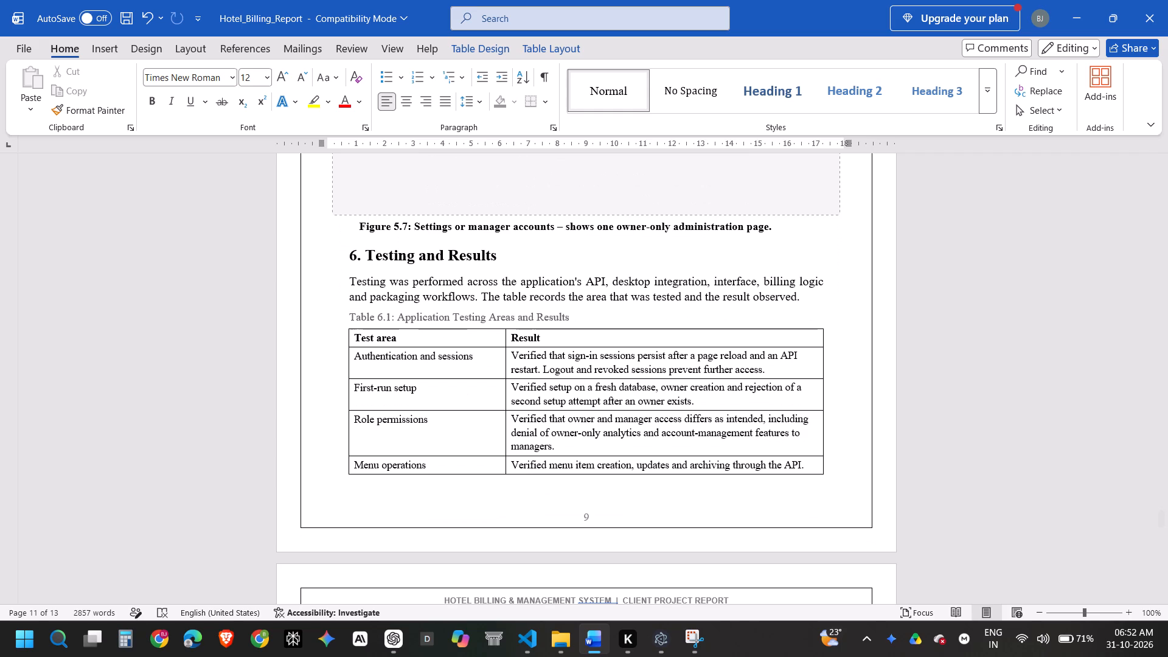
pyautogui.scroll(-2, 914, 383)
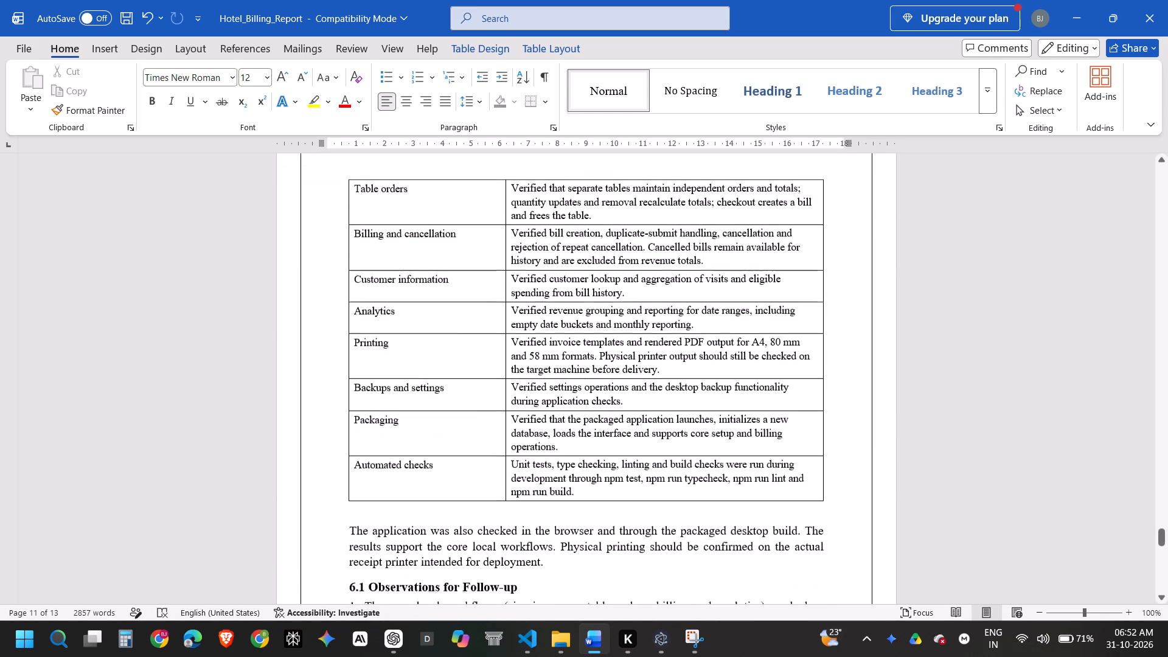
pyautogui.scroll(-2, 914, 383)
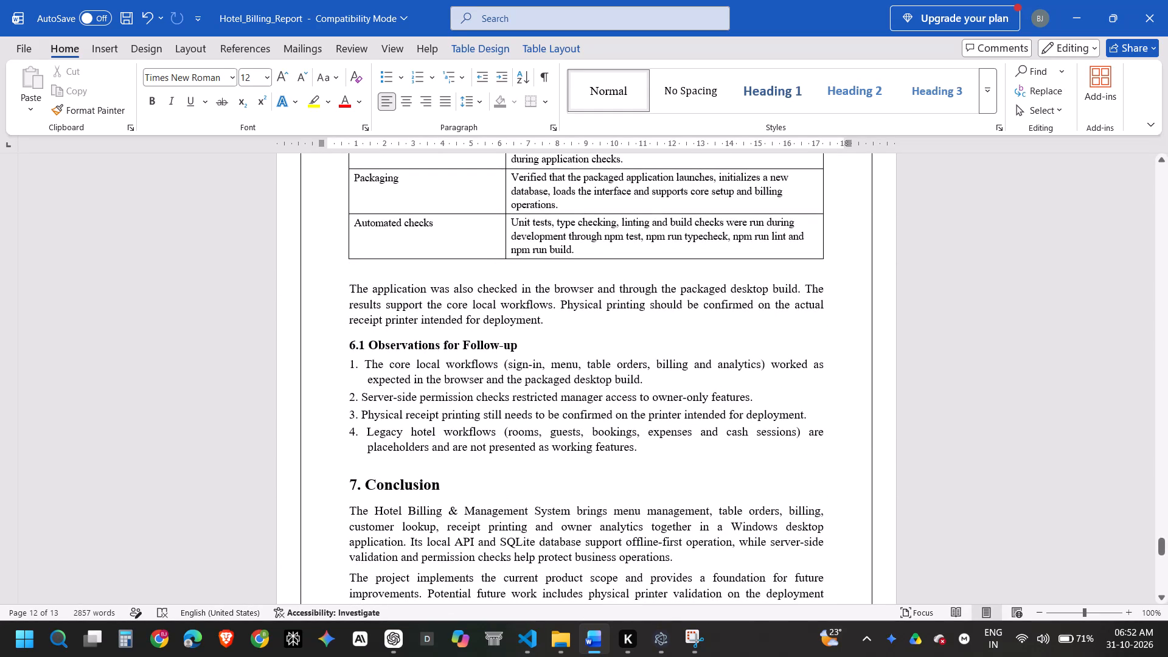
pyautogui.scroll(-1, 914, 383)
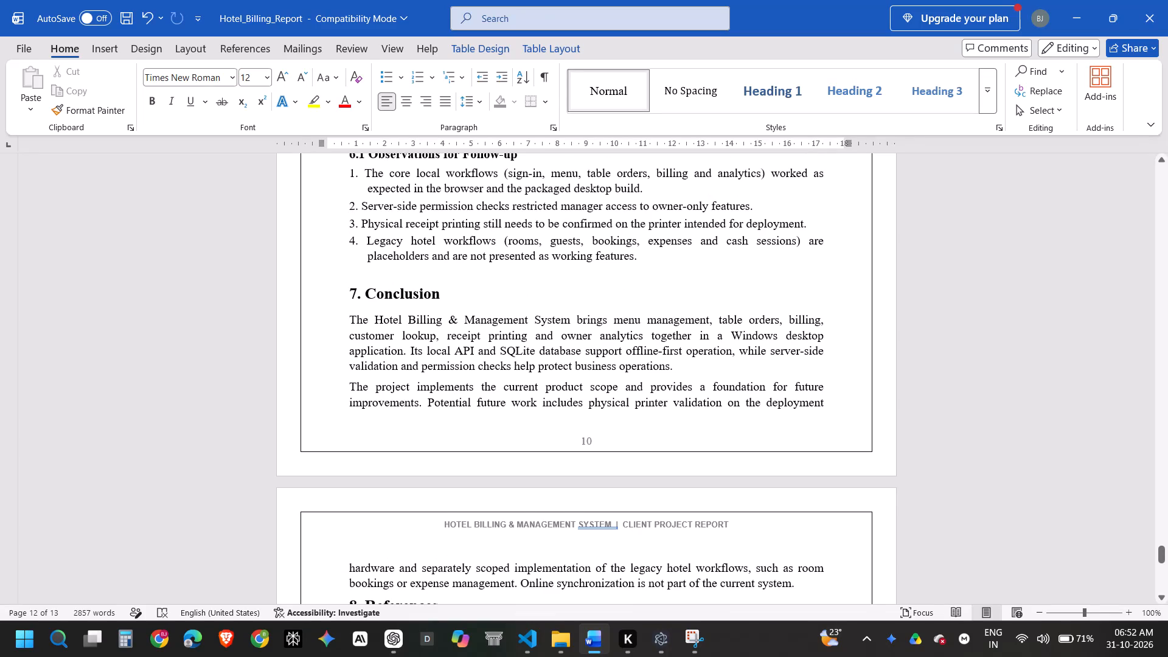
pyautogui.scroll(-2, 914, 383)
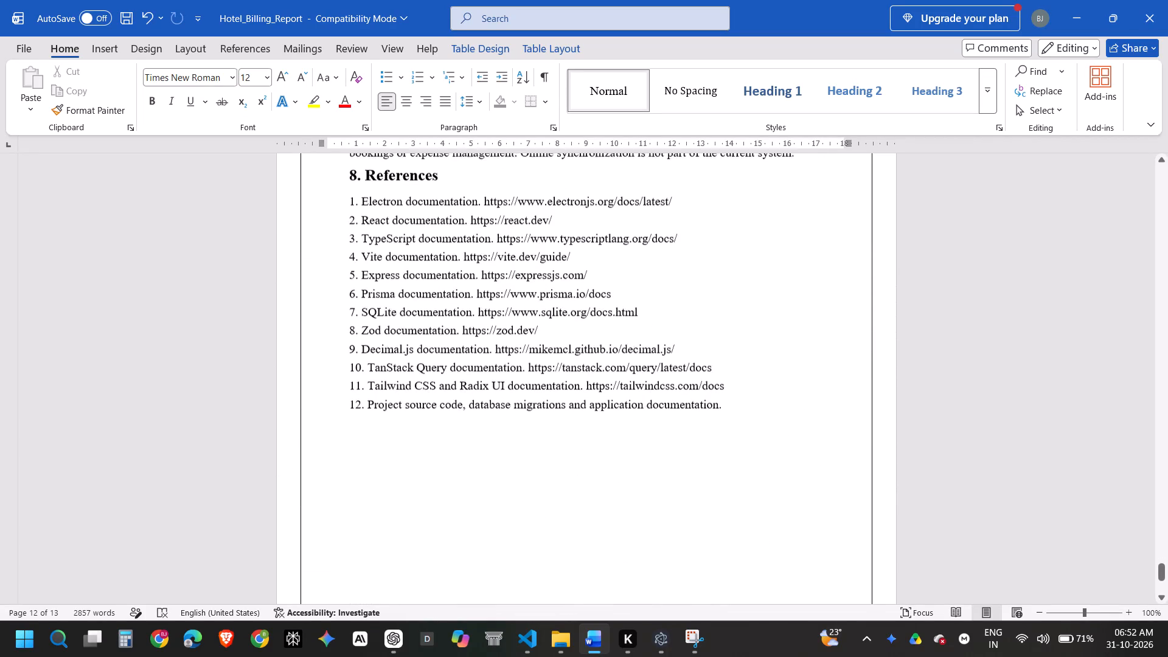
pyautogui.scroll(-1, 914, 383)
pyautogui.scroll(1, 914, 383)
pyautogui.scroll(-1, 914, 383)
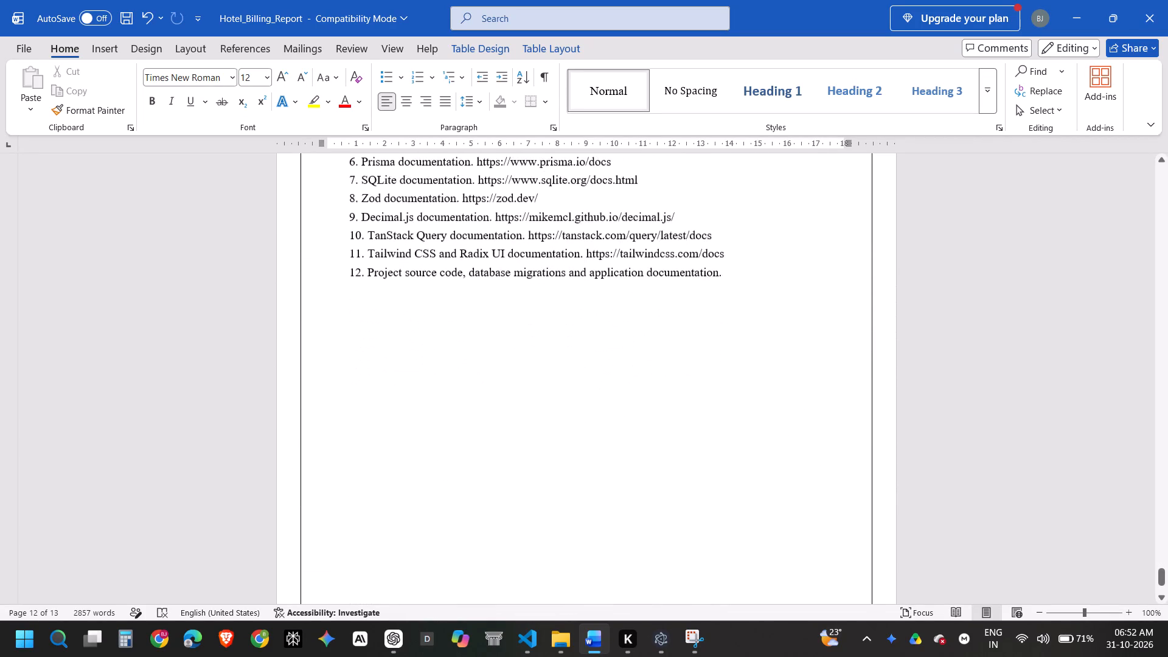
pyautogui.scroll(-2, 914, 383)
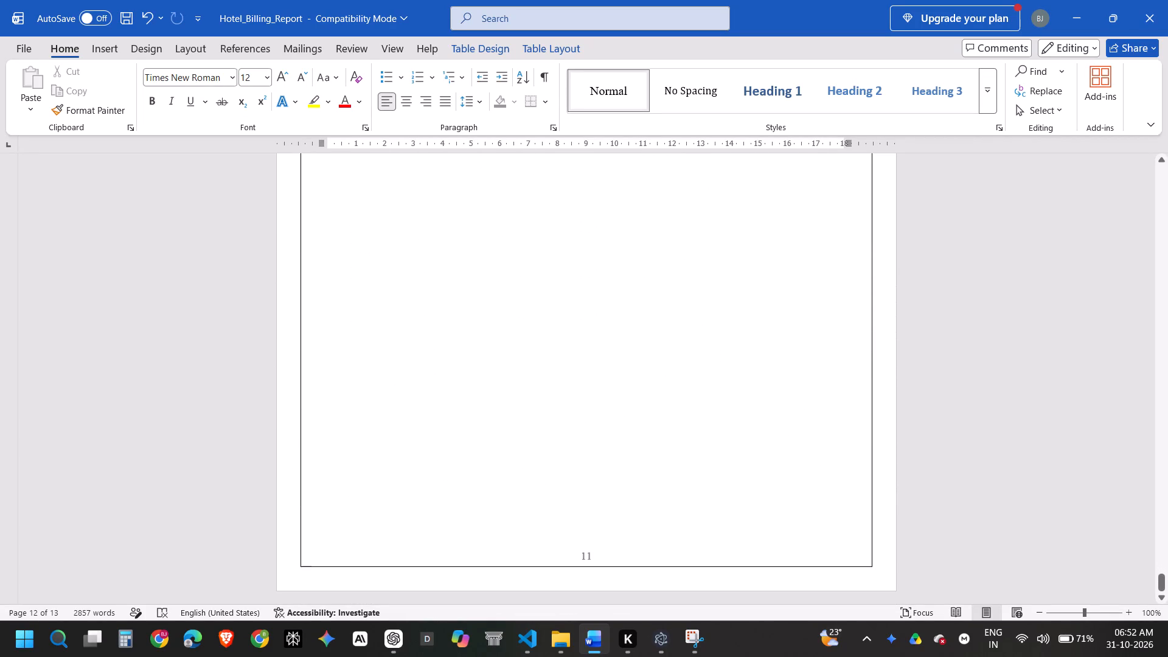
# Go back through the report to recheck the Figure 5.1 and 5.2 pictures and the Figure 5.3 placeholder.
pyautogui.scroll(1, 914, 383)
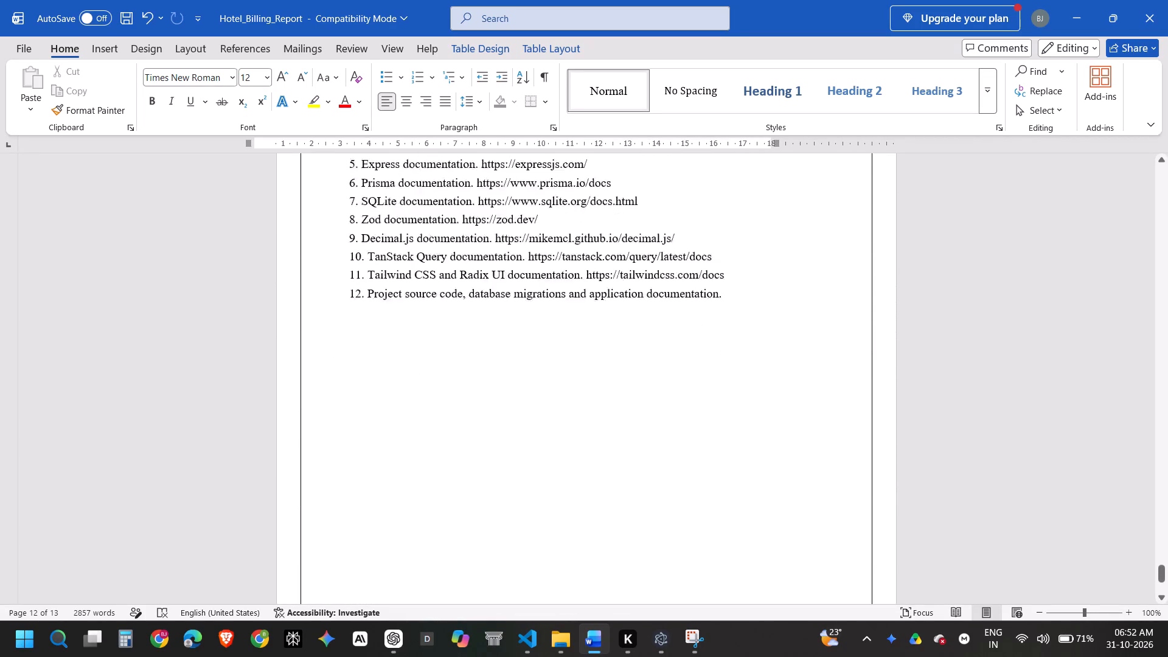
pyautogui.scroll(1, 914, 383)
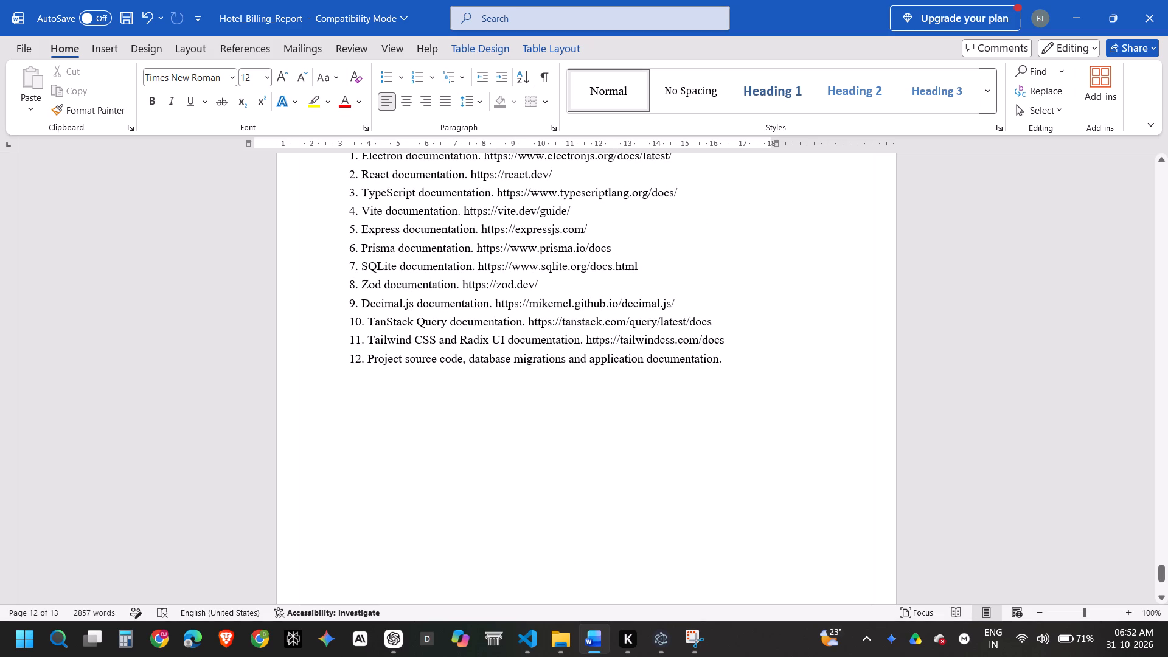
pyautogui.scroll(2, 914, 383)
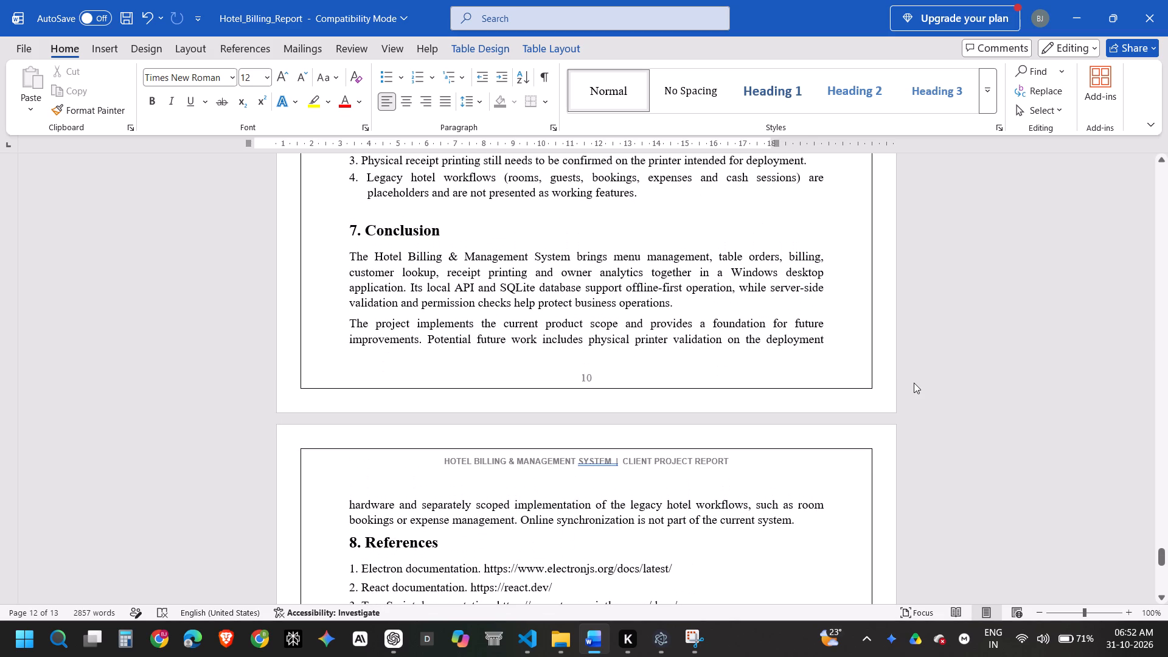
pyautogui.scroll(4, 914, 383)
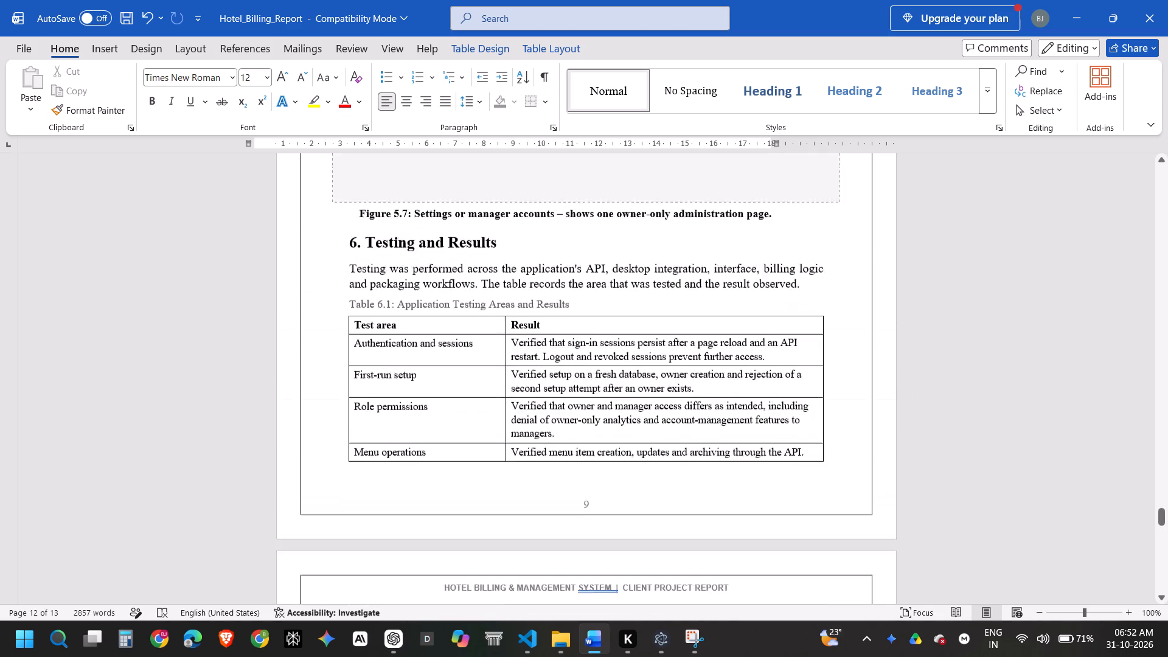
pyautogui.scroll(5, 914, 383)
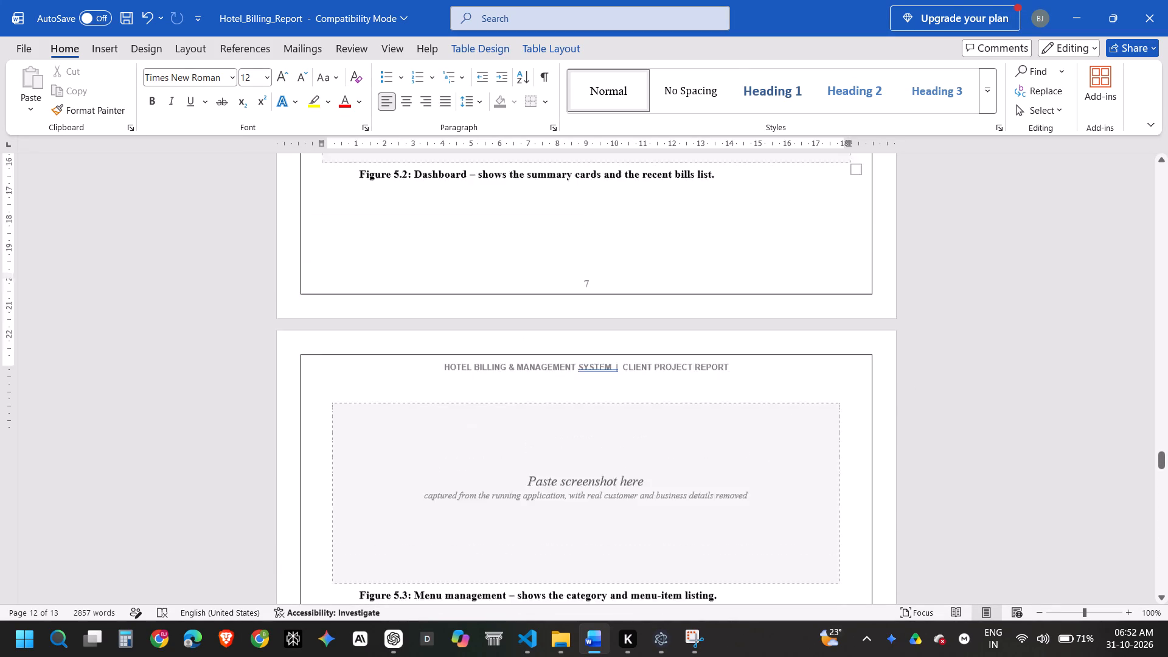
pyautogui.scroll(3, 914, 383)
pyautogui.scroll(-1, 914, 383)
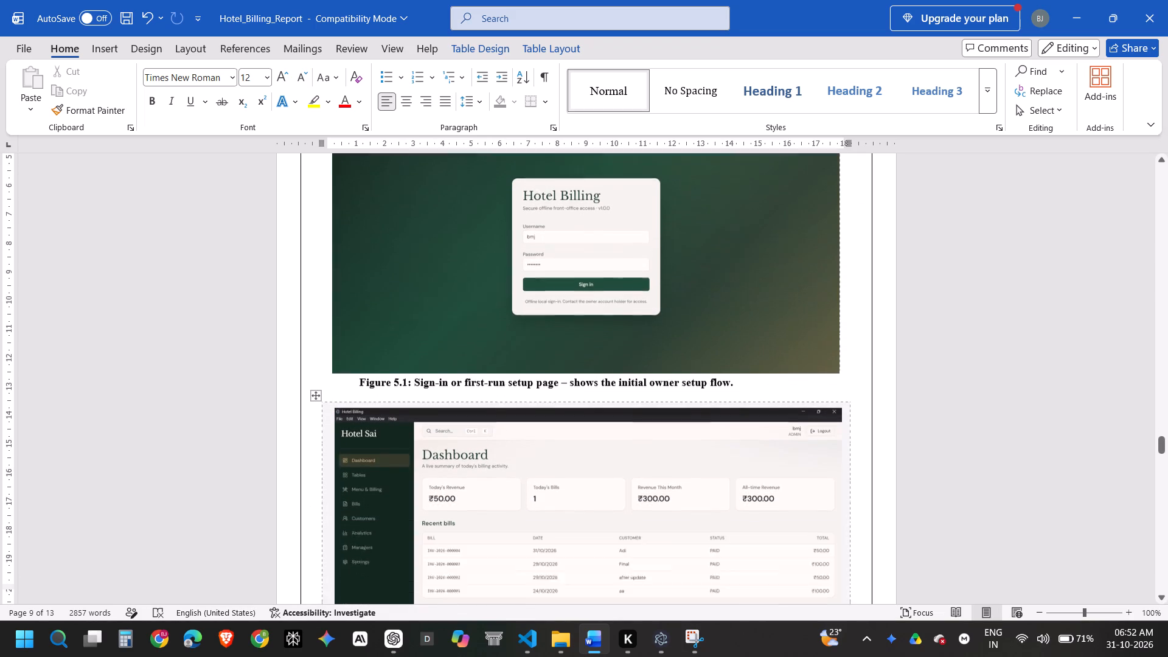
pyautogui.scroll(-1, 914, 383)
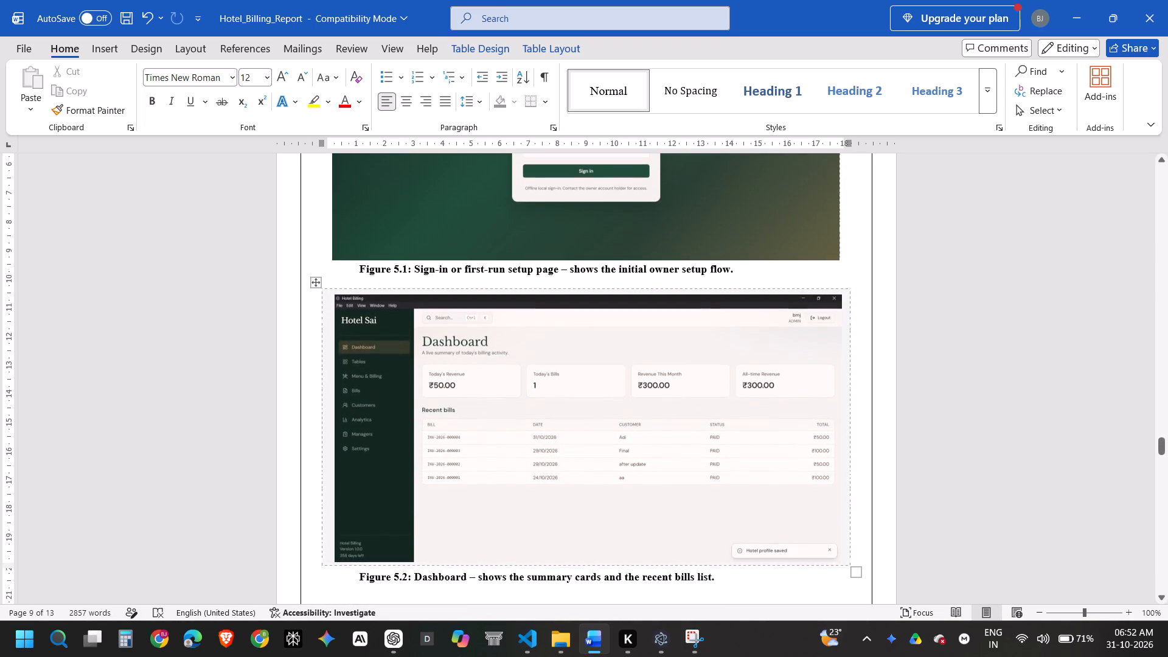
pyautogui.scroll(-2, 914, 383)
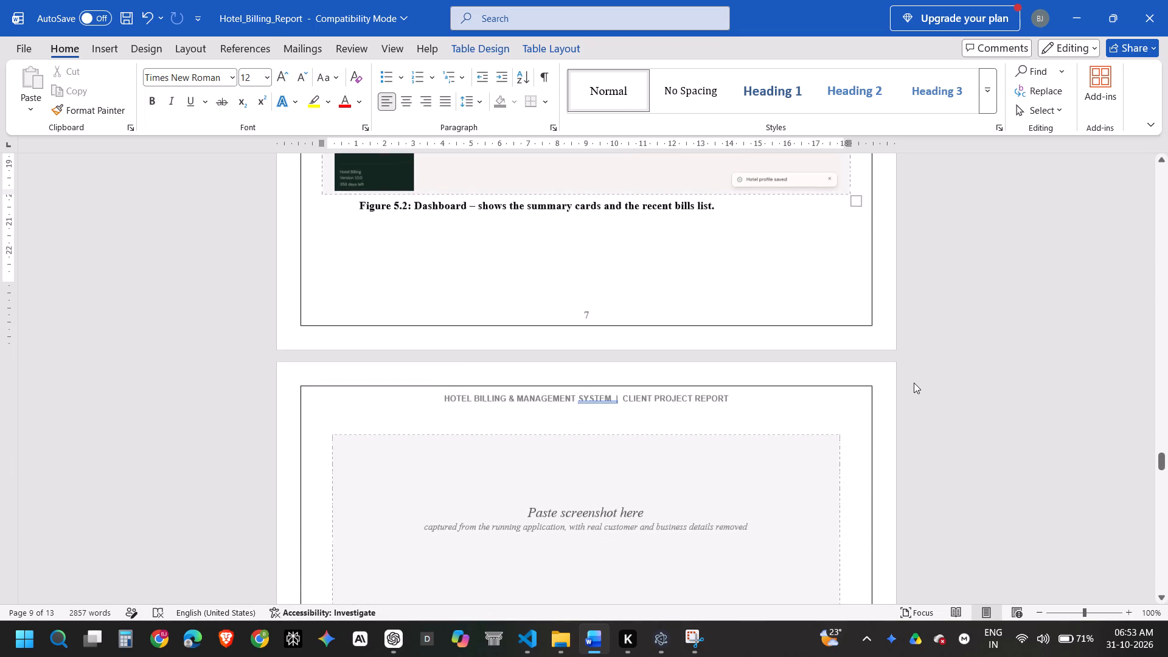
pyautogui.scroll(-1, 914, 383)
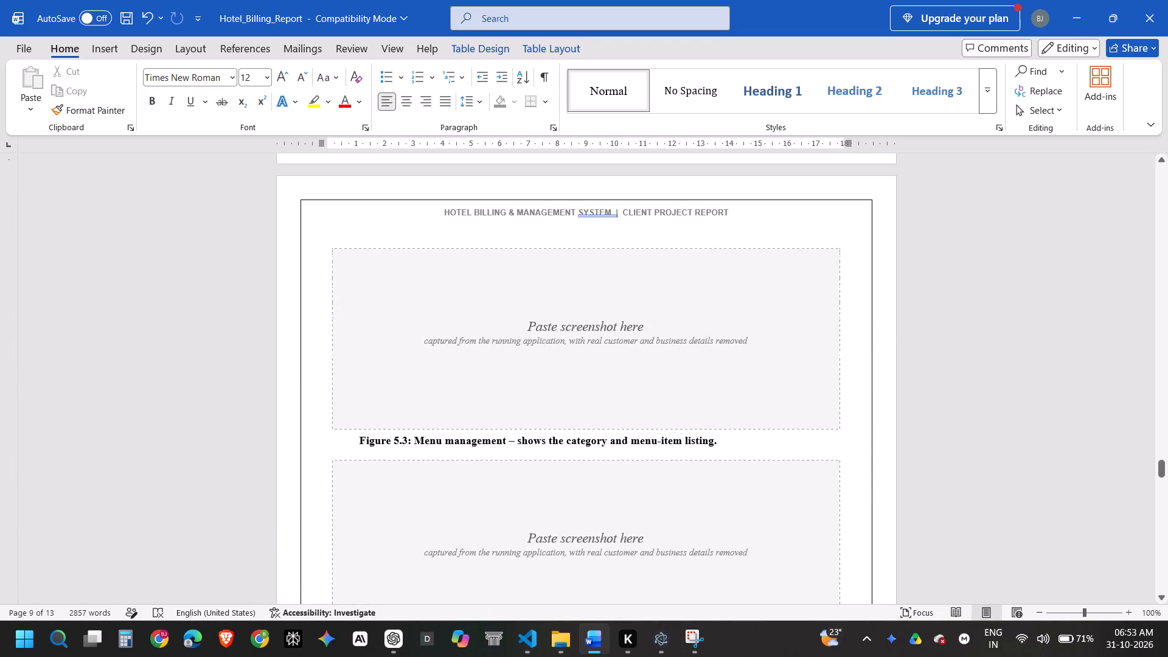
pyautogui.scroll(-1, 914, 383)
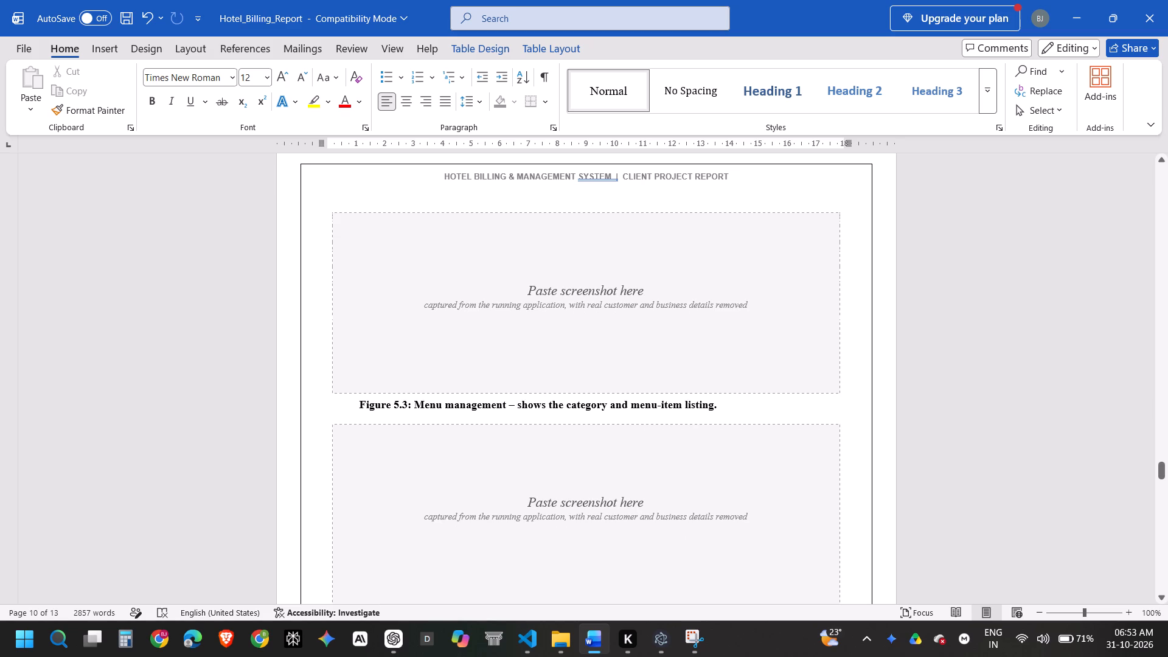
# Place the text cursor at the start of the Figure 5.3 placeholder text.
pyautogui.click(777, 316)
pyautogui.moveTo(756, 297); pyautogui.dragTo(639, 311)
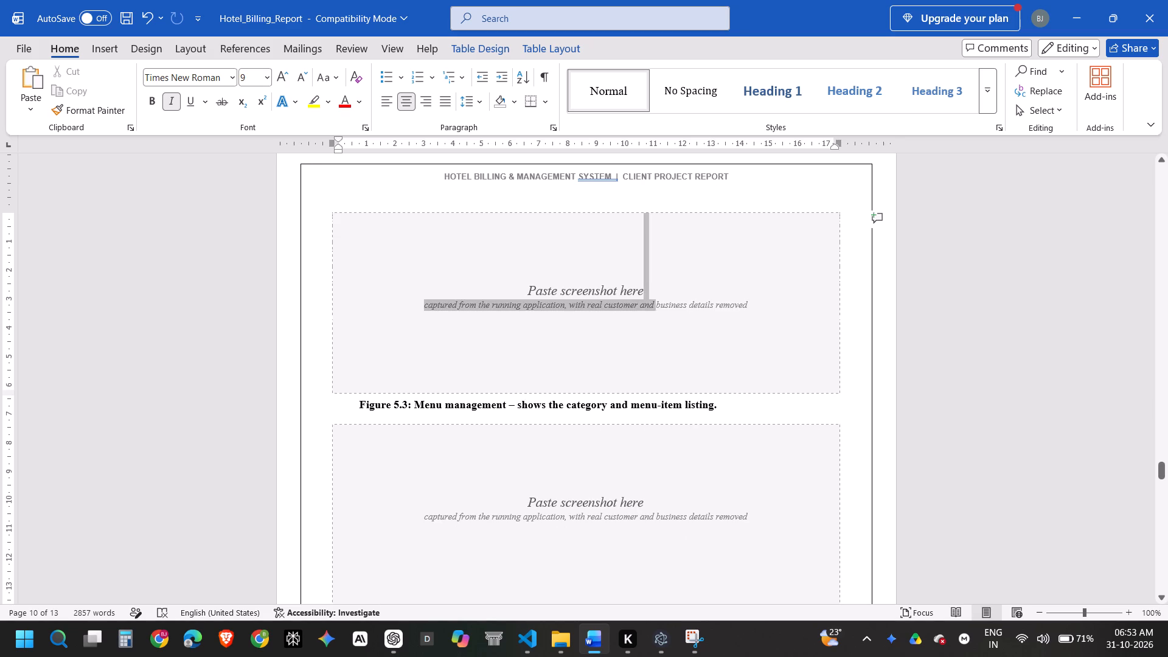
pyautogui.moveTo(639, 311); pyautogui.dragTo(568, 285)
pyautogui.click(603, 351)
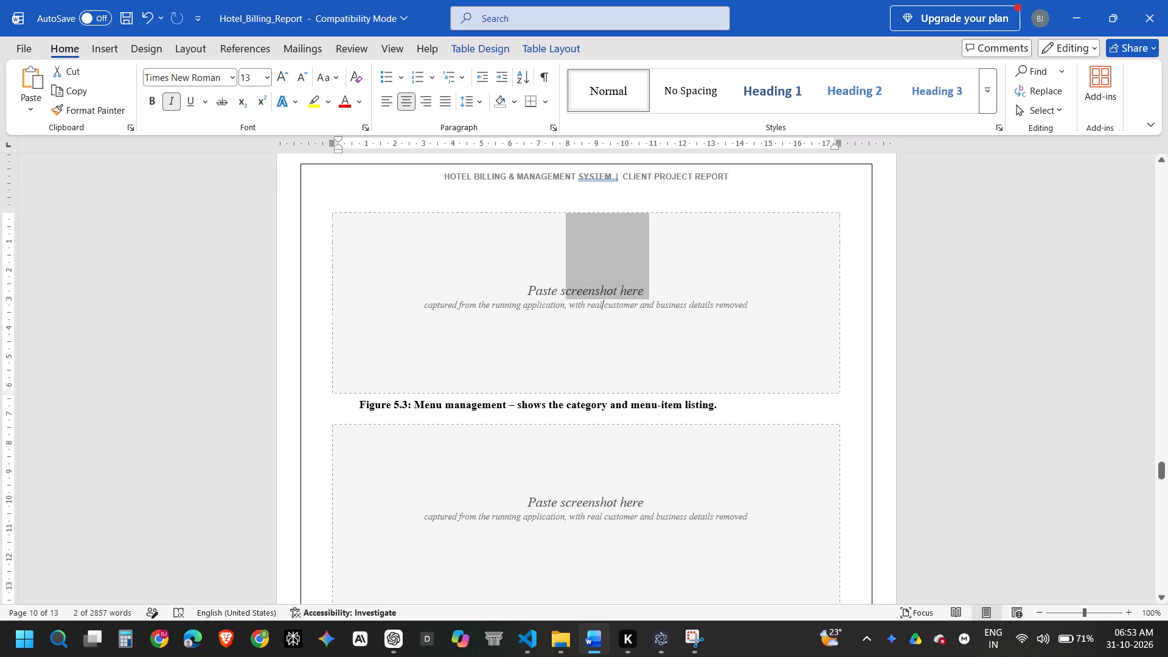
pyautogui.click(324, 212)
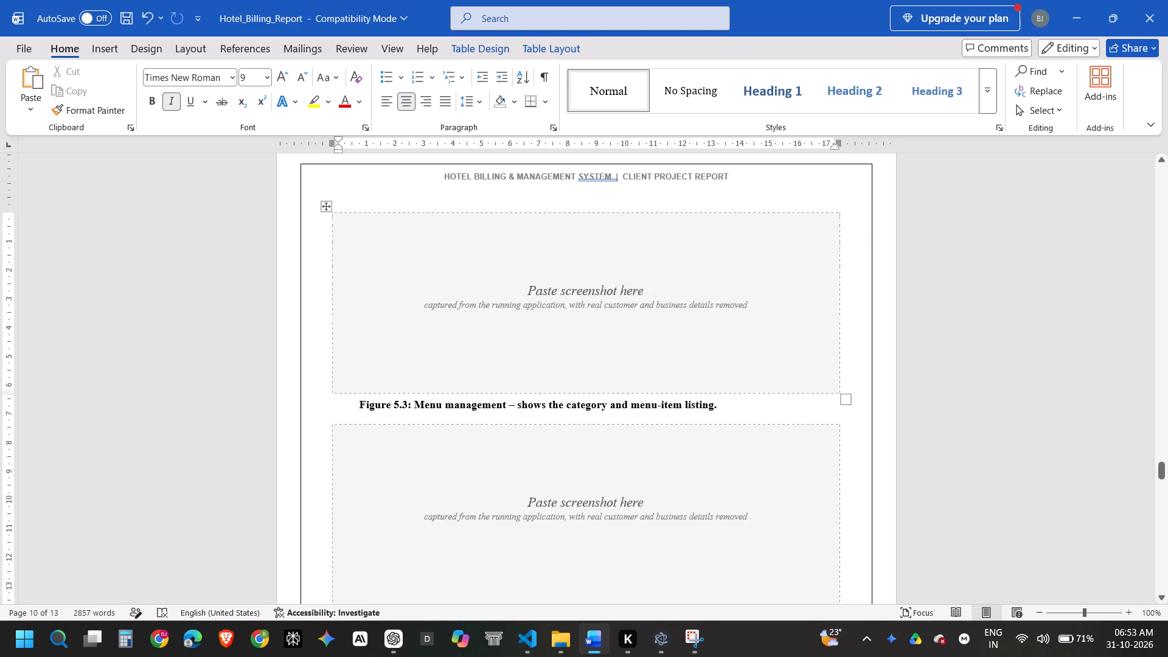
pyautogui.click(475, 288)
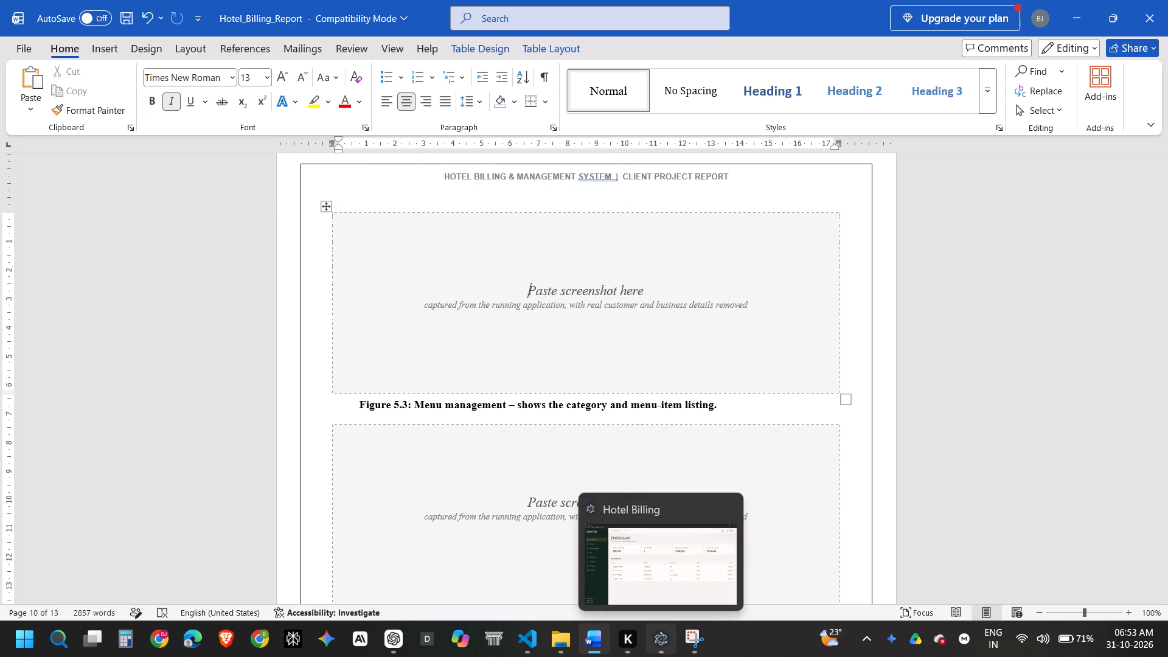
# Switch to the Hotel Billing application and archive the menu item "aa" in Menu & Billing.
pyautogui.click(656, 656)
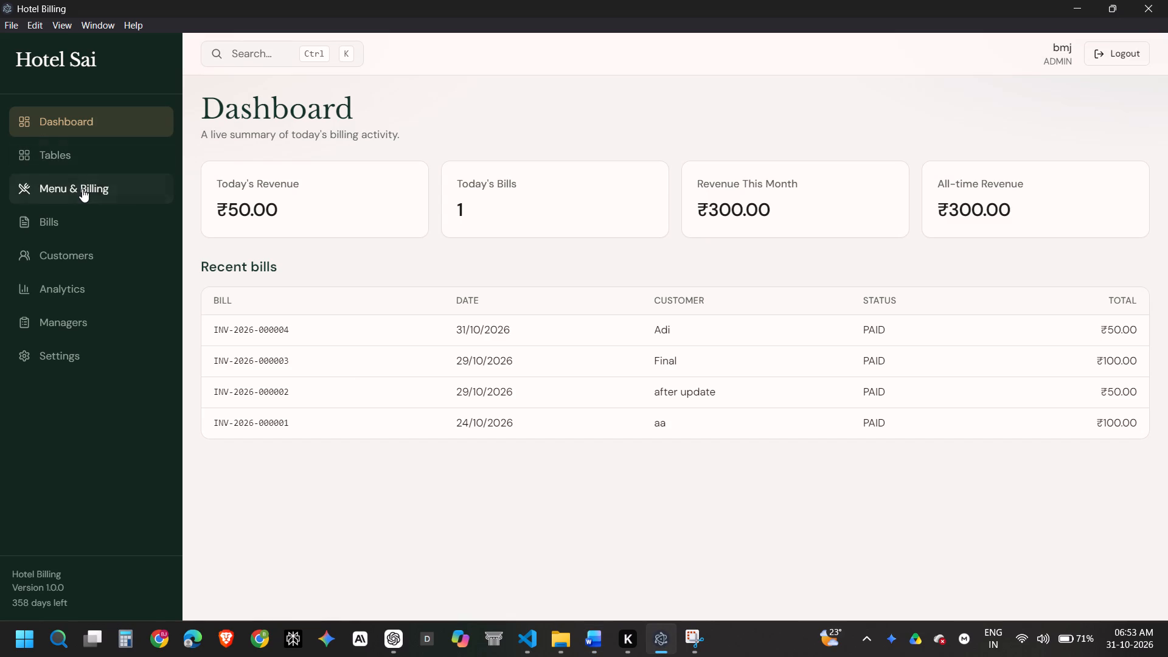
pyautogui.click(82, 189)
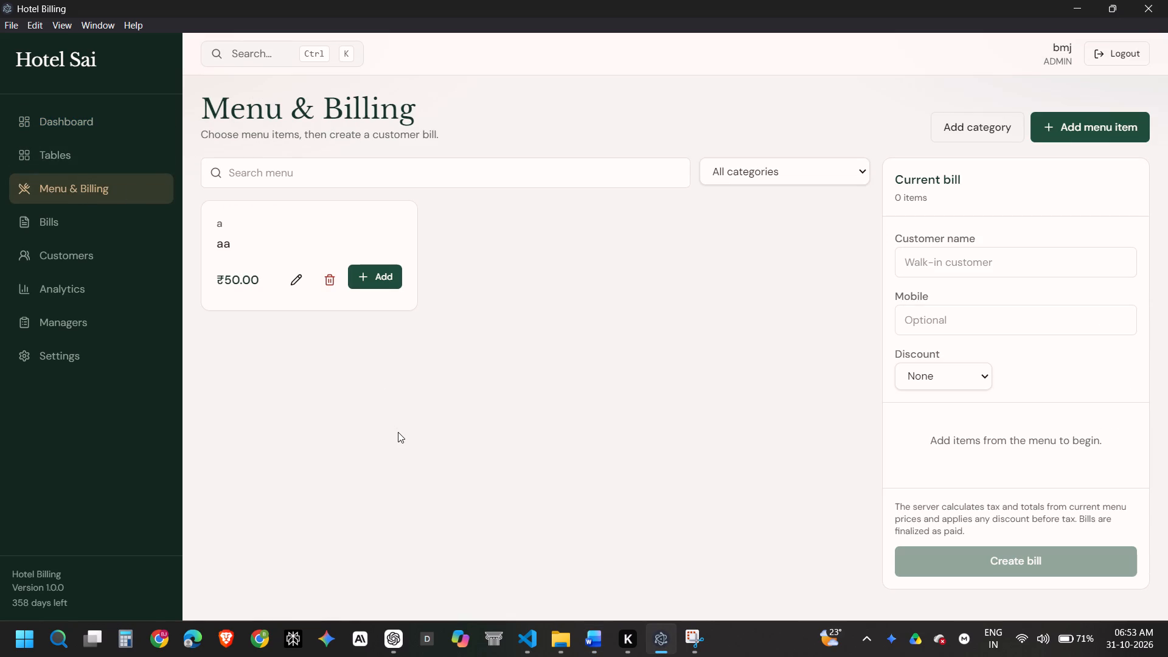
pyautogui.click(331, 289)
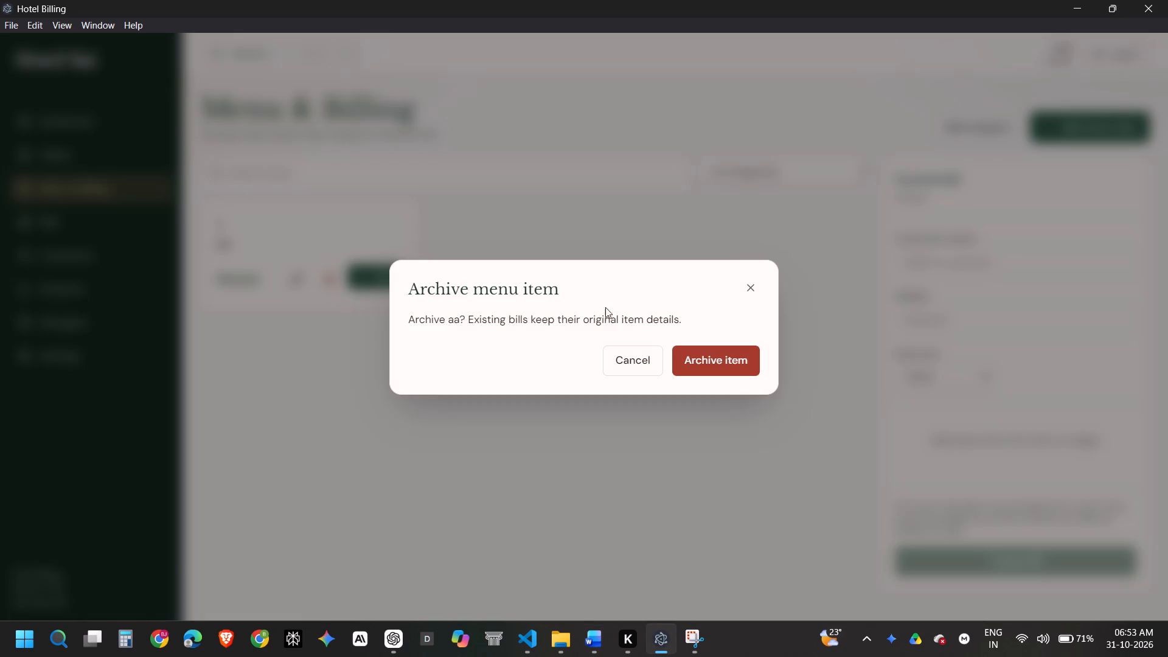
pyautogui.click(709, 344)
pyautogui.click(715, 363)
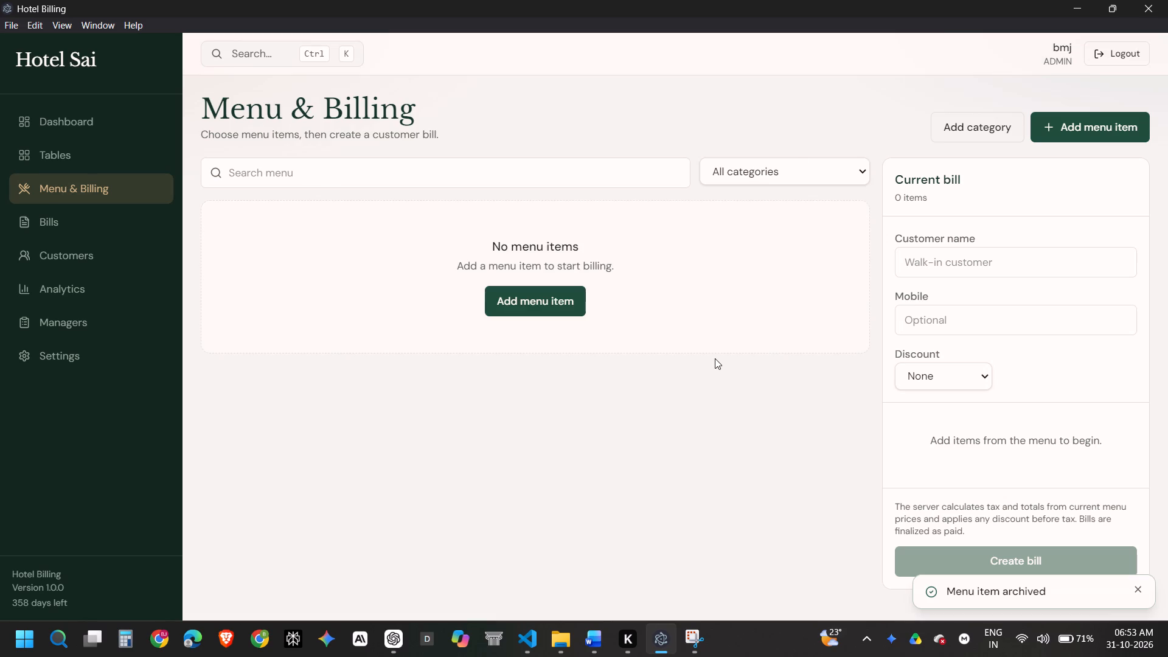
# Create a menu category named "Lunch" in Menu & Billing.
pyautogui.click(978, 131)
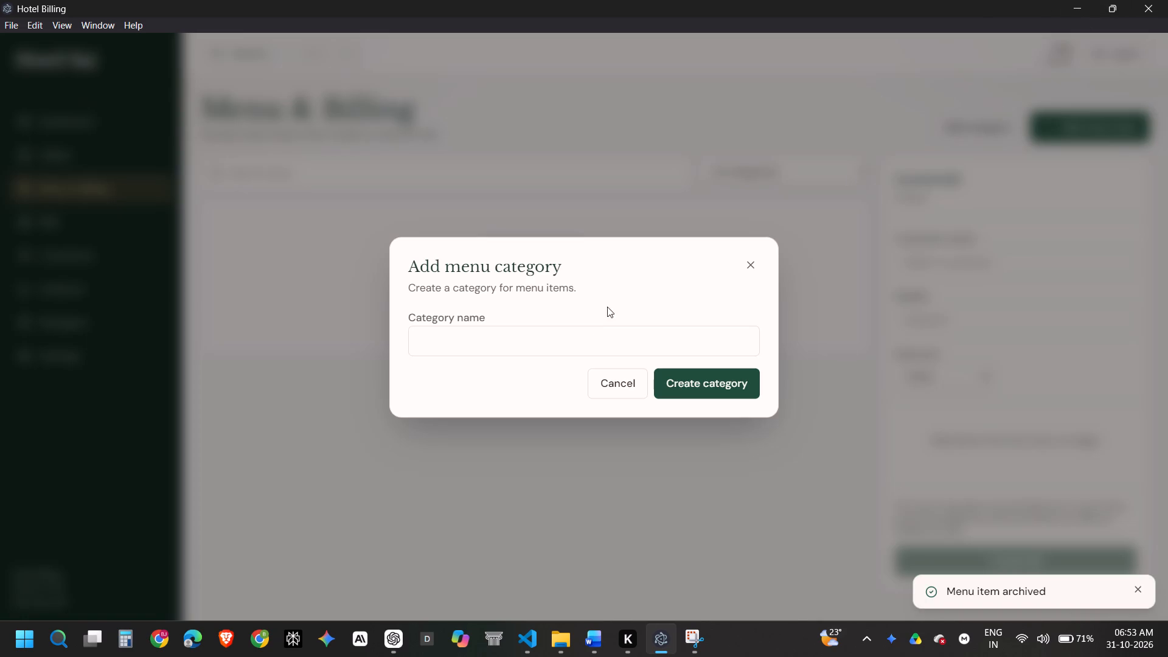
pyautogui.click(590, 336)
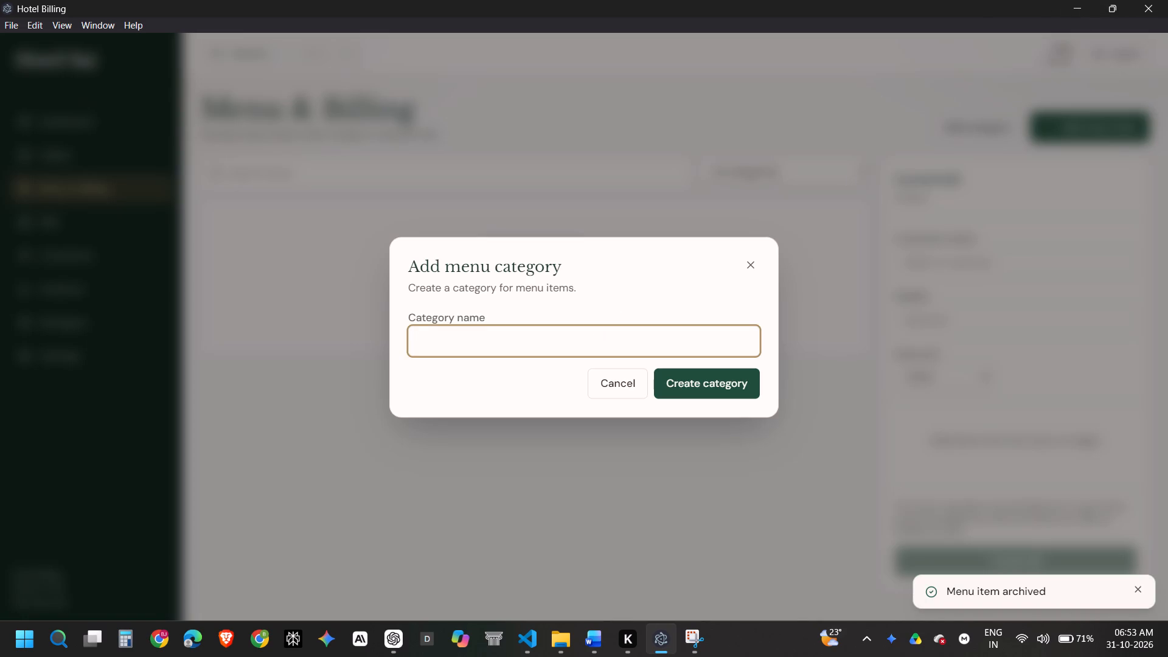
pyautogui.write('Br')
pyautogui.press('e')
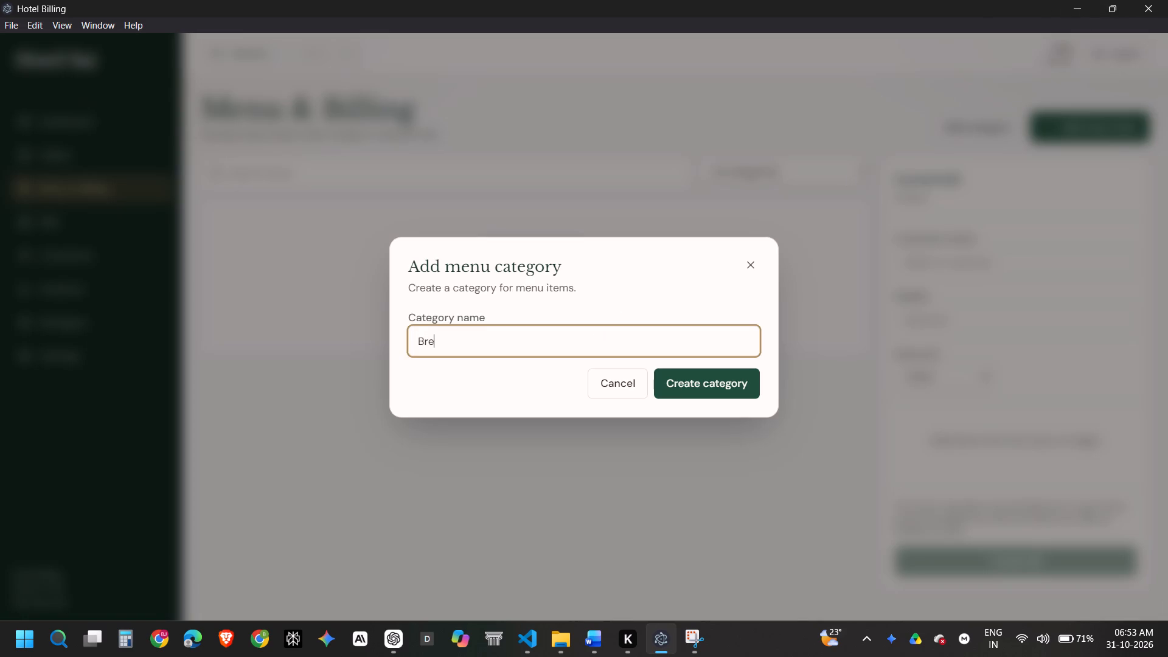
pyautogui.press('BackSpace')
pyautogui.write('ck')
pyautogui.press('BackSpace')
pyautogui.press('BackSpace')
pyautogui.press('BackSpace')
pyautogui.press('BackSpace')
pyautogui.write('Lunch')
pyautogui.click(692, 375)
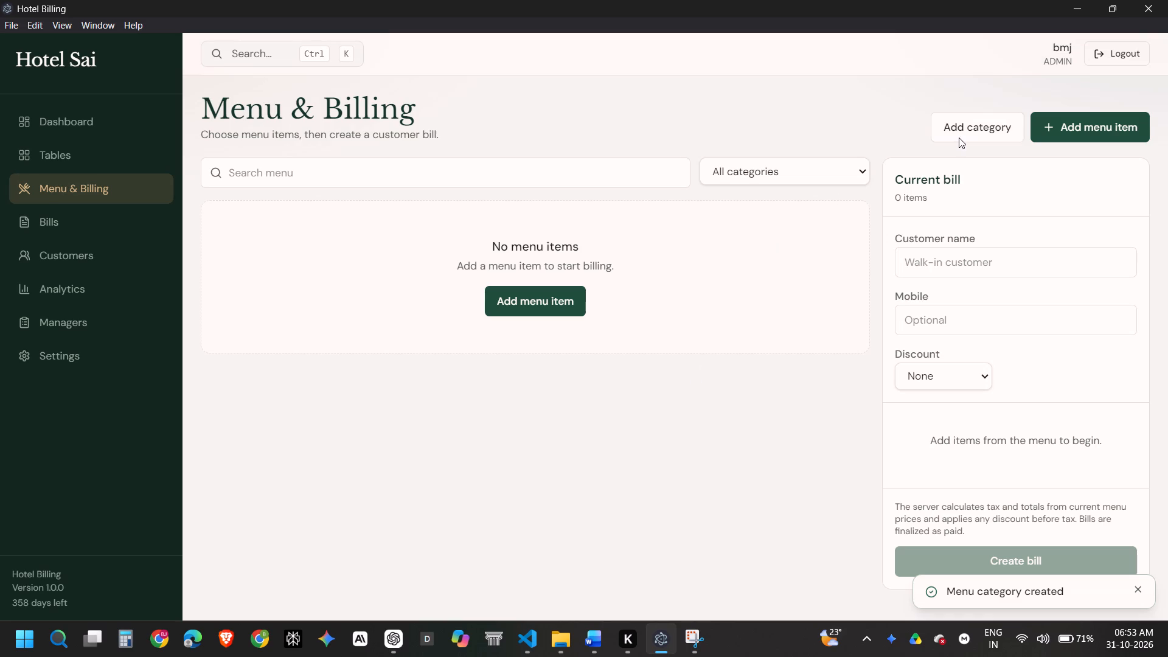
# Create another menu category named "b".
pyautogui.click(959, 137)
pyautogui.click(561, 348)
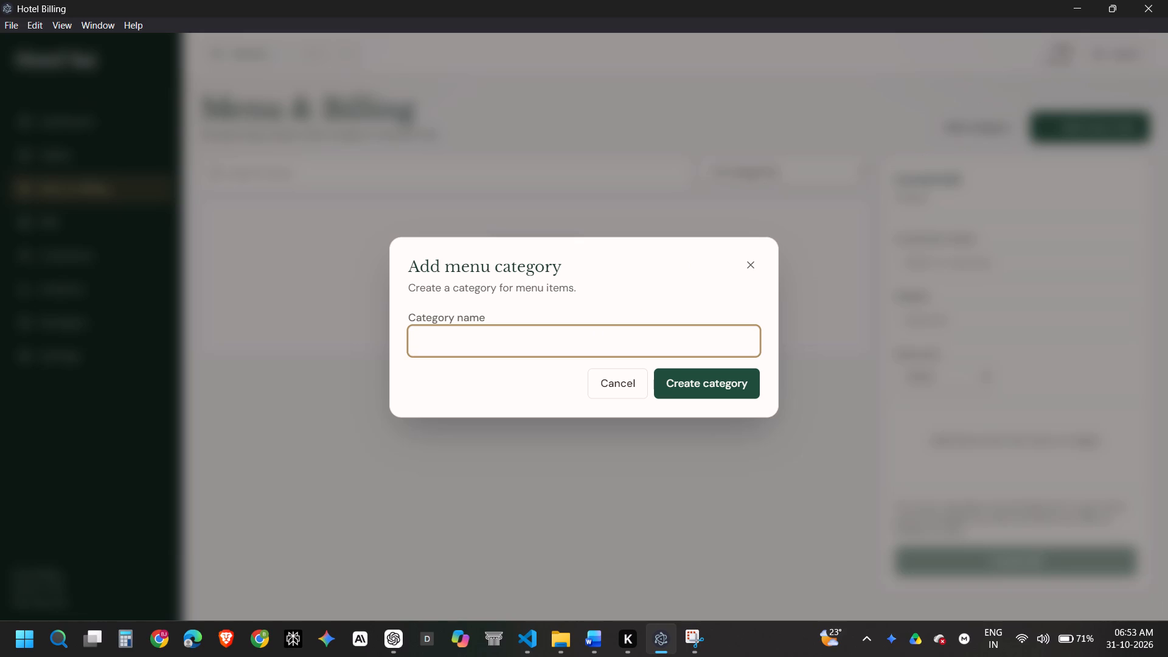
pyautogui.press('a')
pyautogui.click(681, 392)
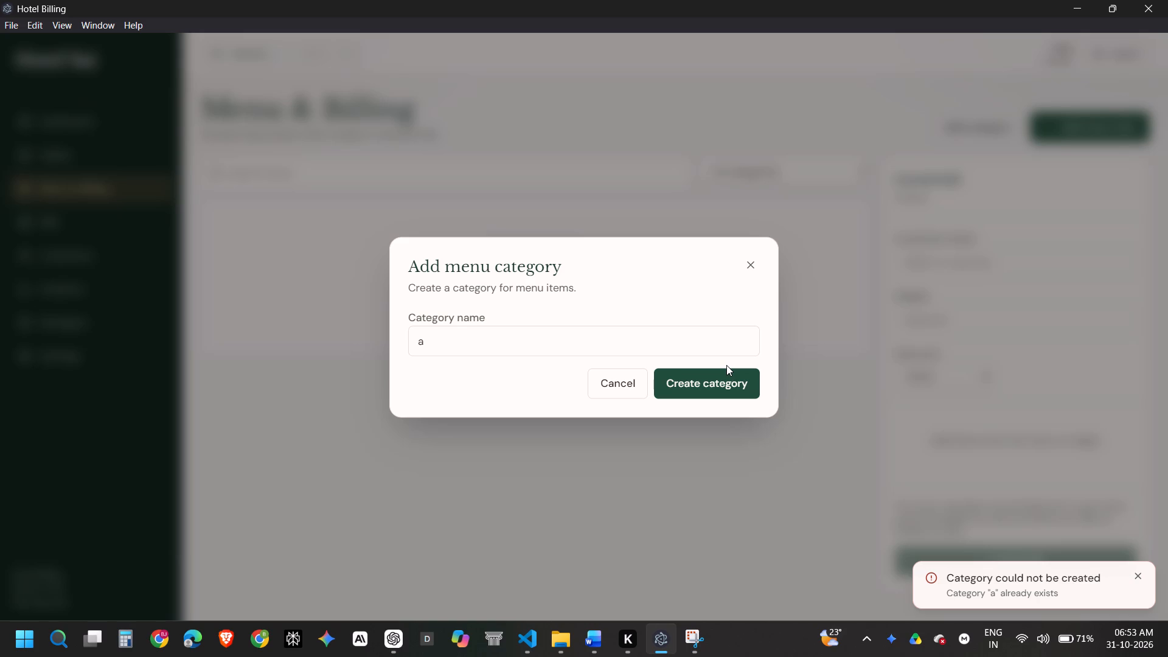
pyautogui.click(613, 346)
pyautogui.press('BackSpace')
pyautogui.press('b')
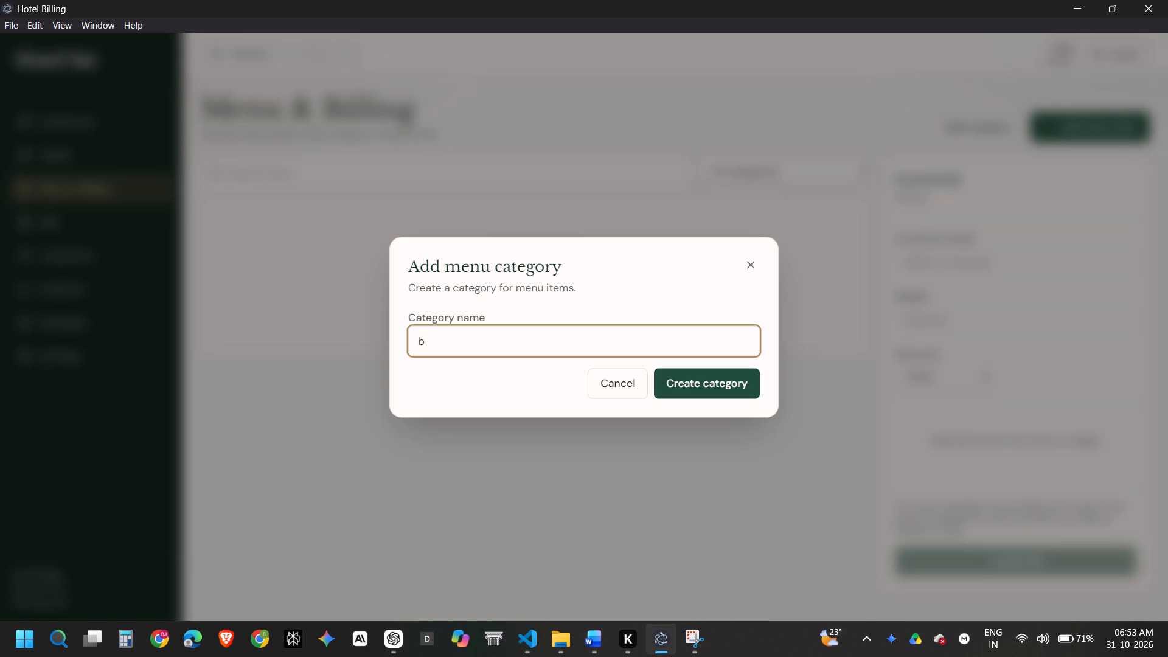
pyautogui.click(685, 390)
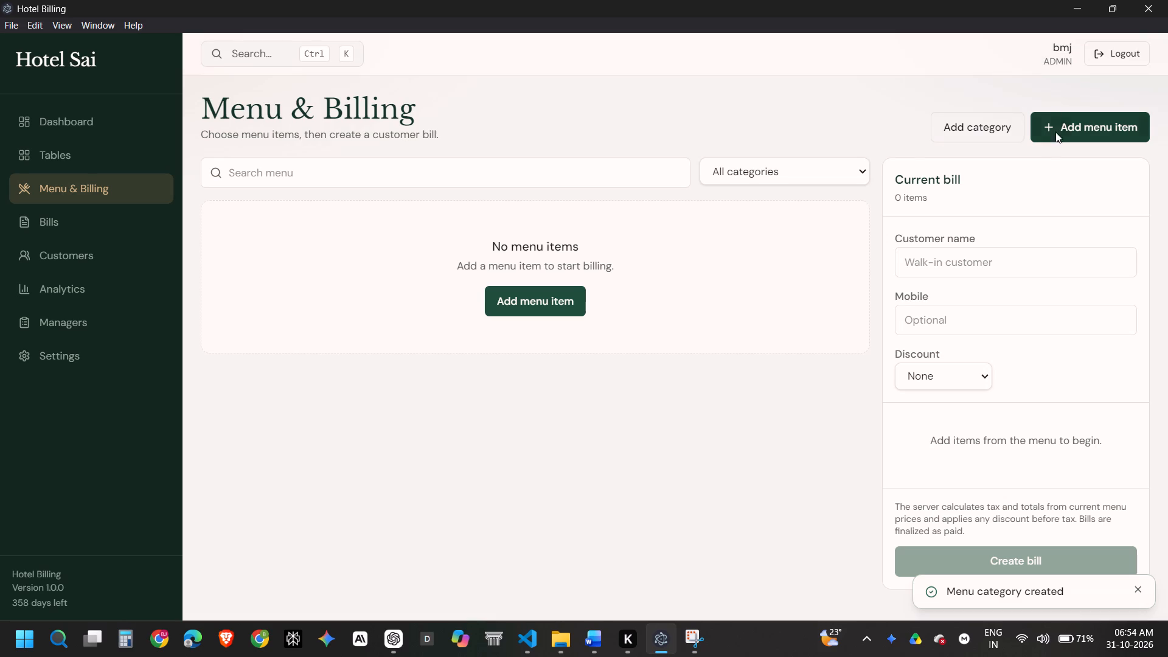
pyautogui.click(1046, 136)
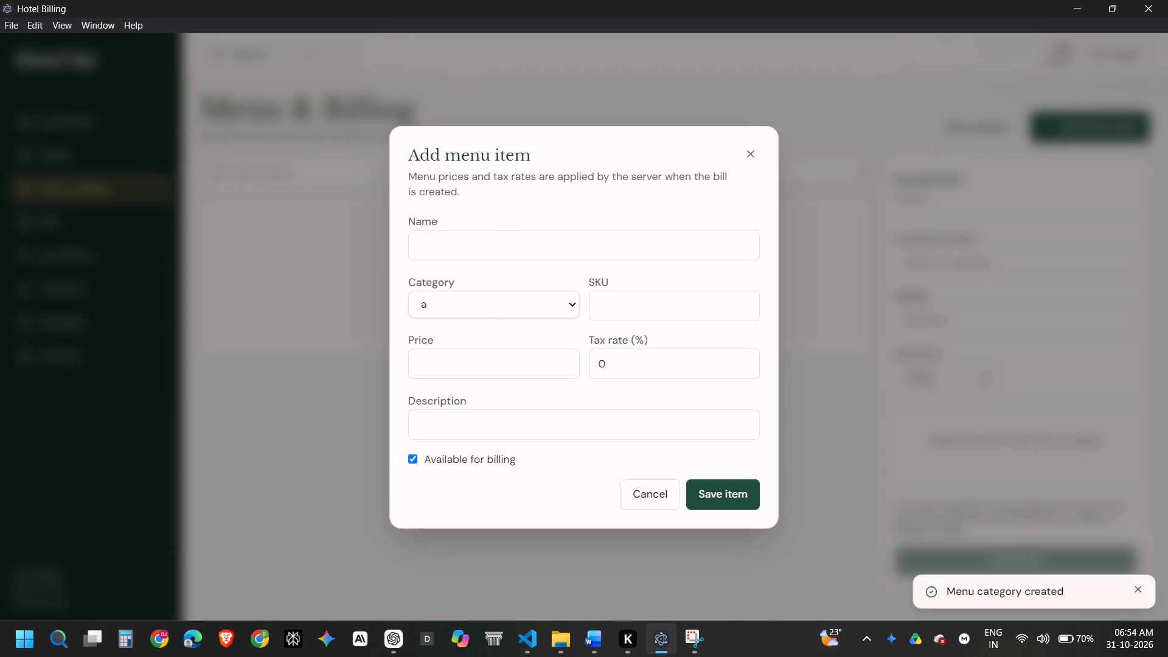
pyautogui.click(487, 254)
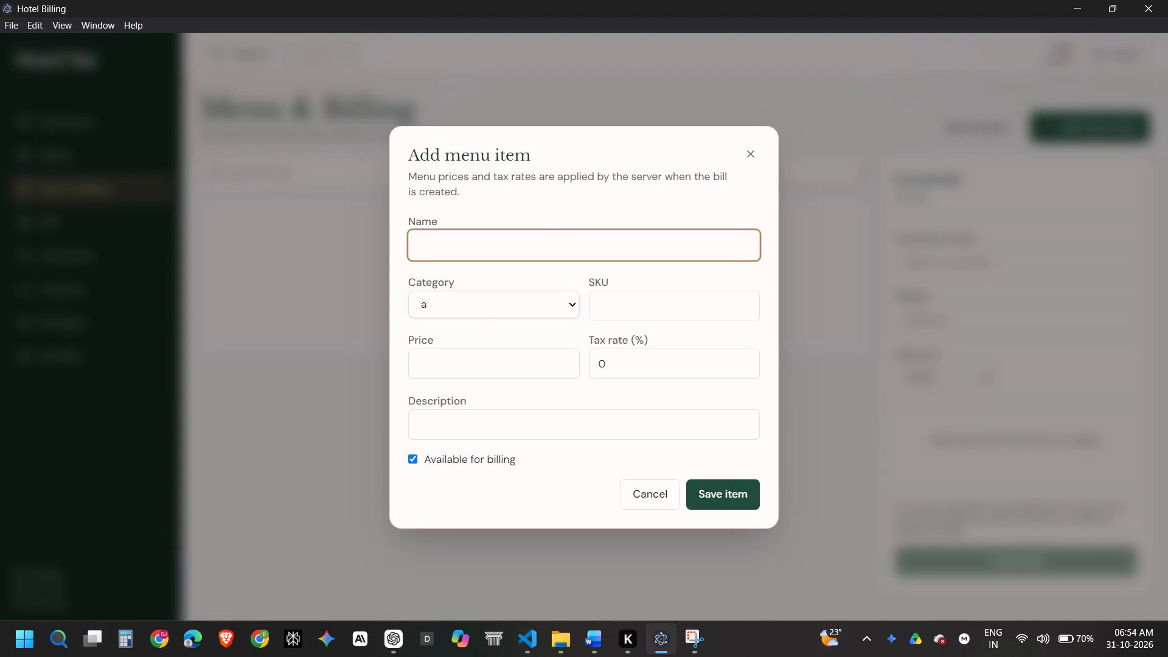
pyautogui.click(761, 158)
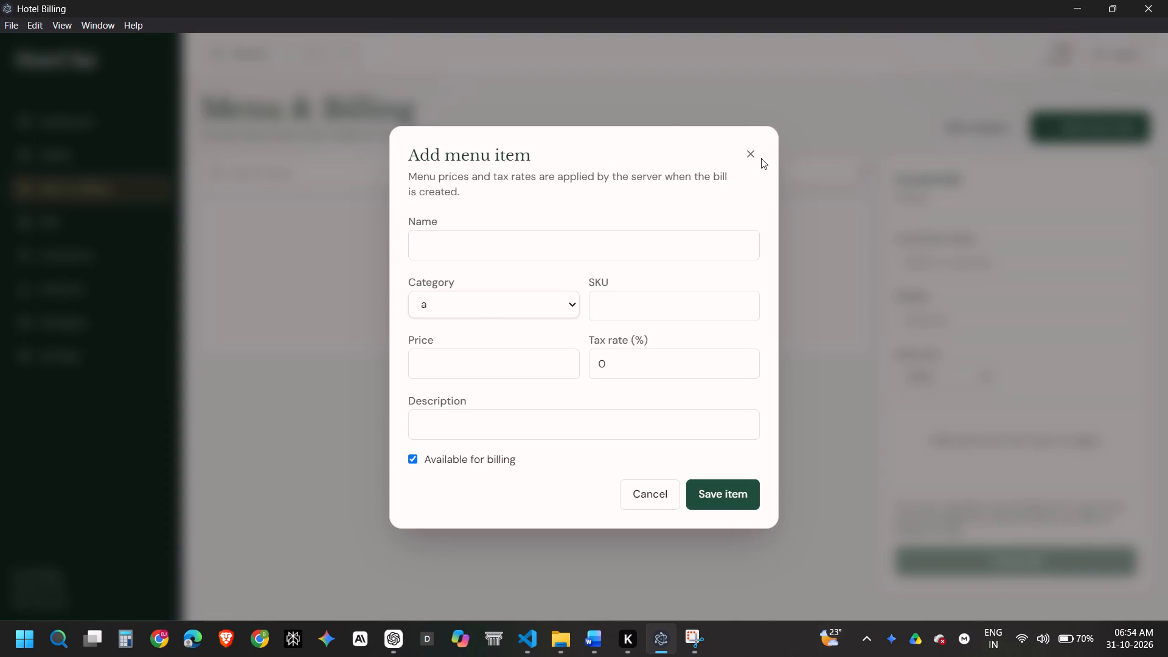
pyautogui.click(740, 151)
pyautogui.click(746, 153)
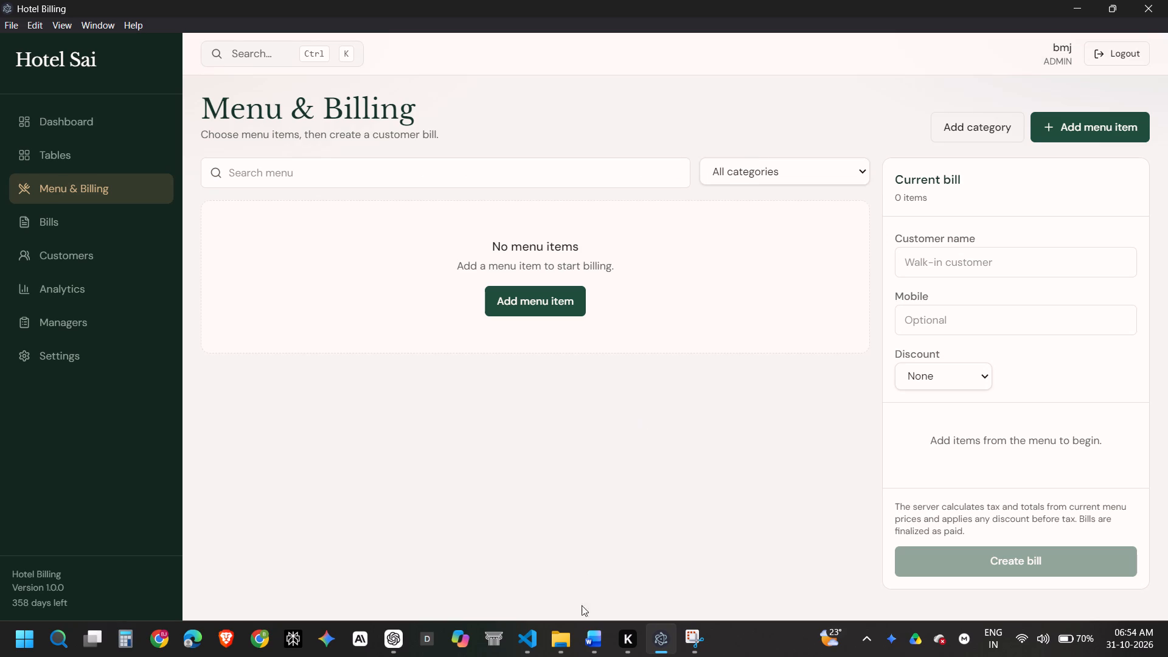
# Switch to the Word report and go back to the Figure 4.1 placeholder in section 4.3 System Architecture.
pyautogui.click(605, 642)
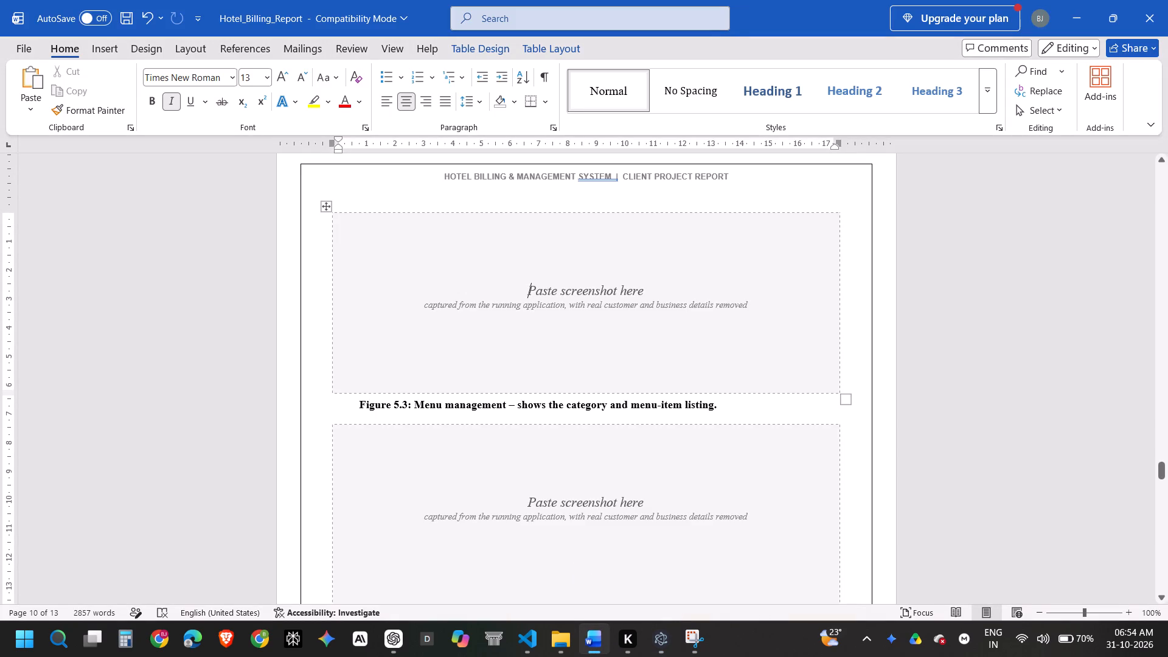
pyautogui.scroll(7, 547, 381)
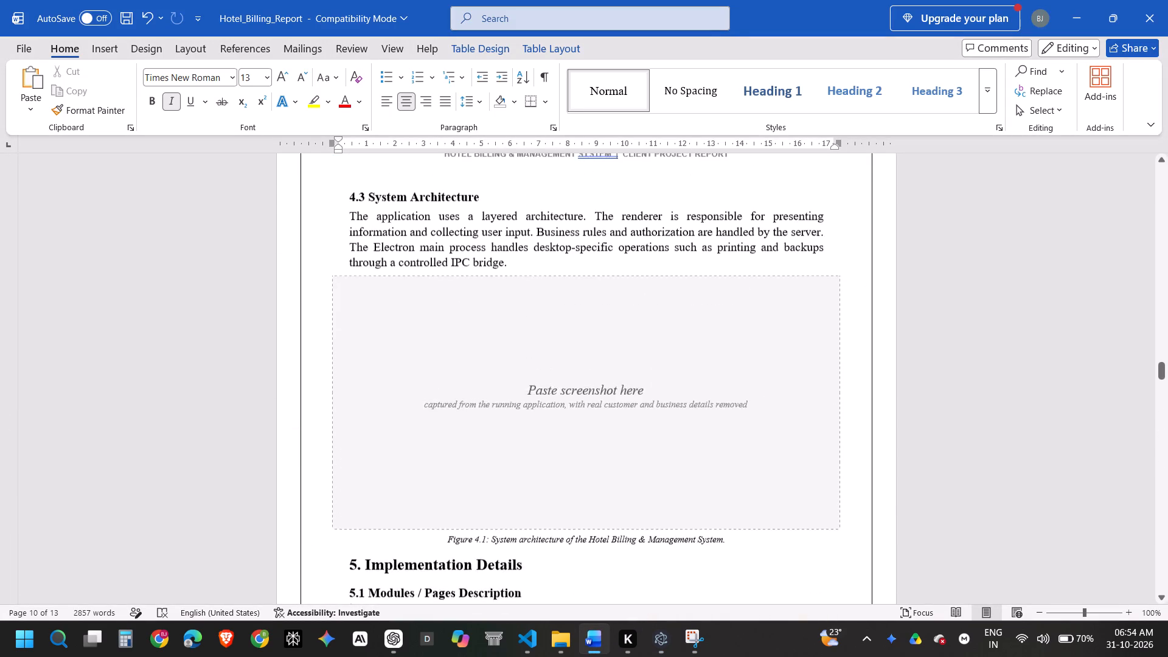
pyautogui.scroll(1, 547, 381)
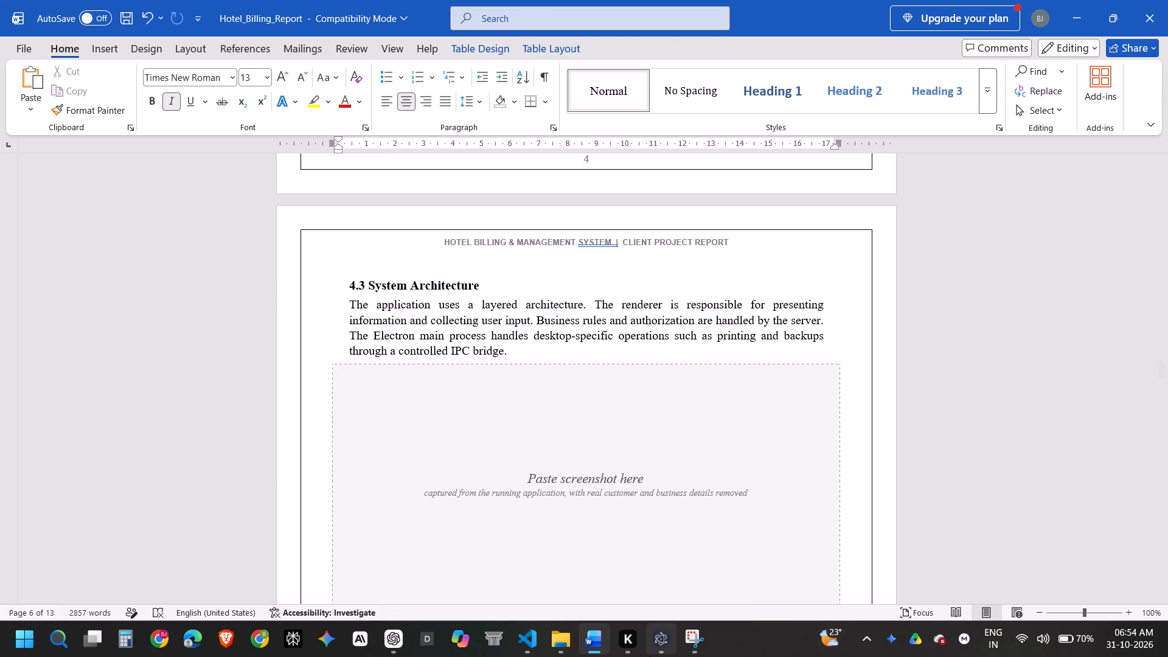
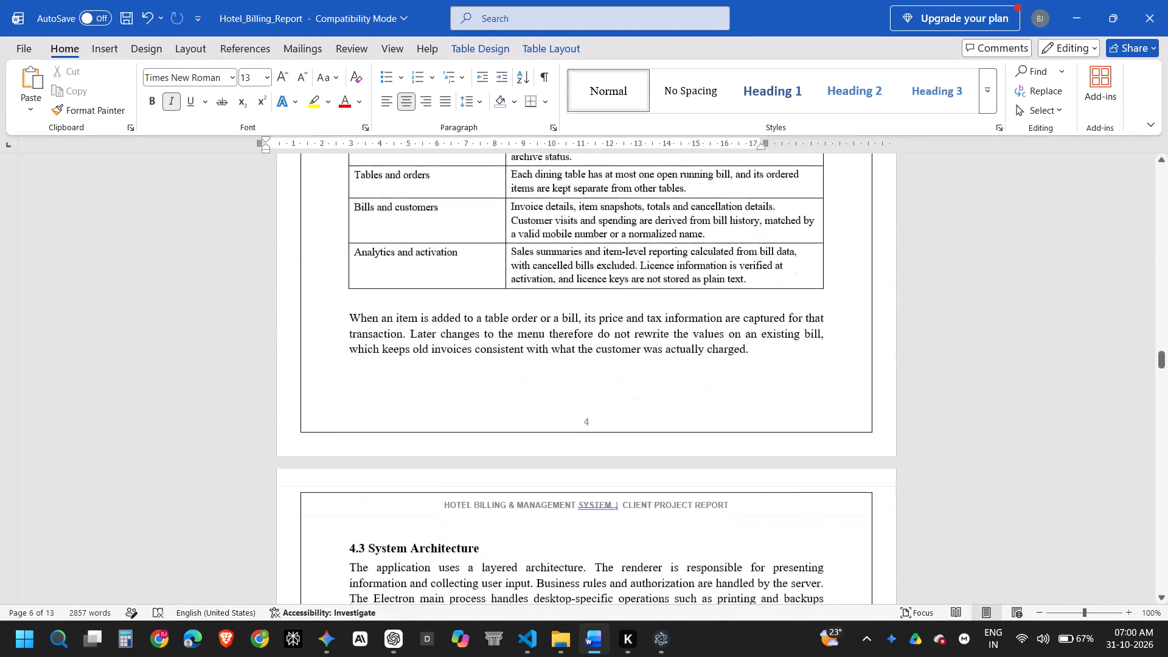
pyautogui.scroll(-3, 566, 310)
pyautogui.scroll(2, 566, 310)
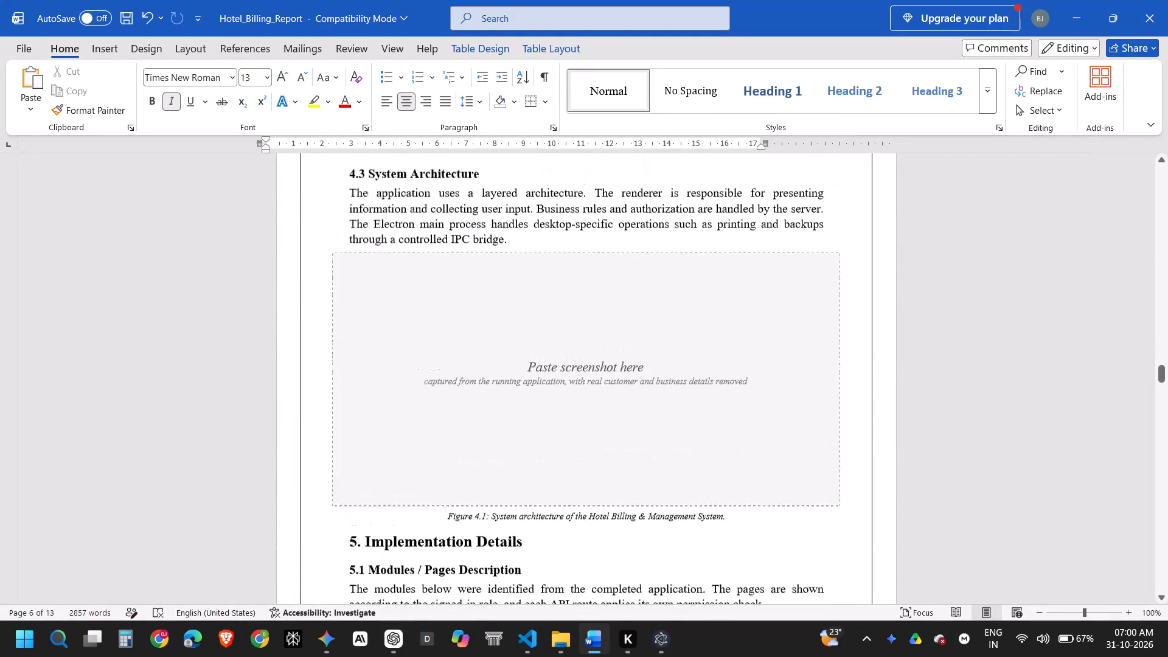
pyautogui.click(575, 393)
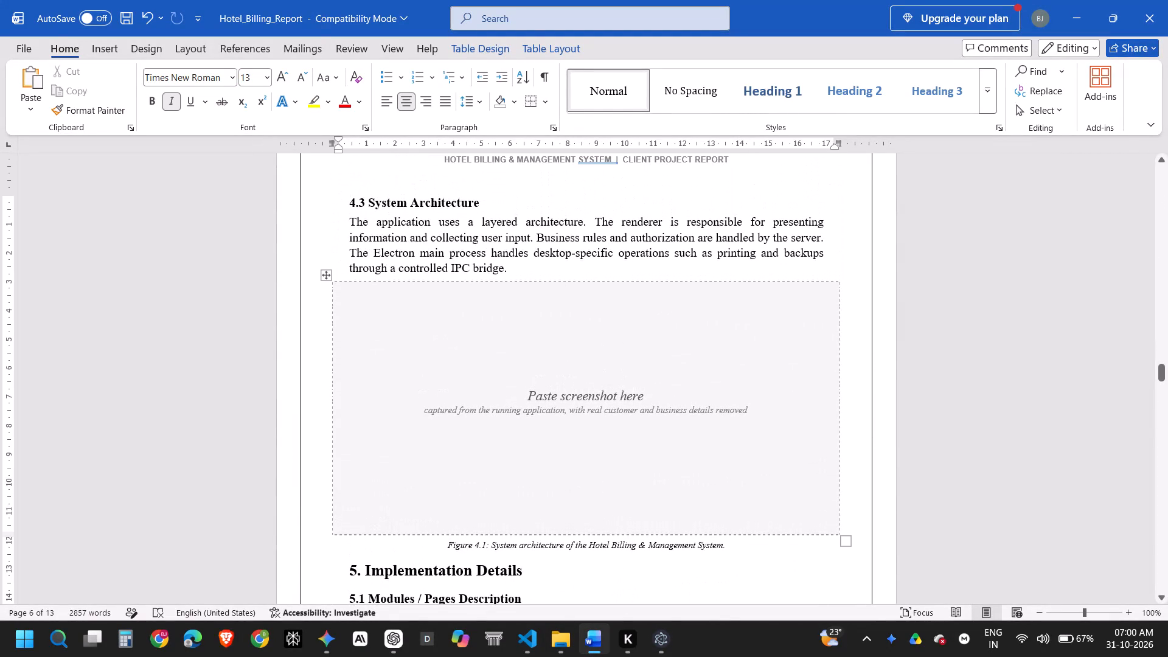
pyautogui.hotkey('ctrl', 'v')
pyautogui.click(571, 405)
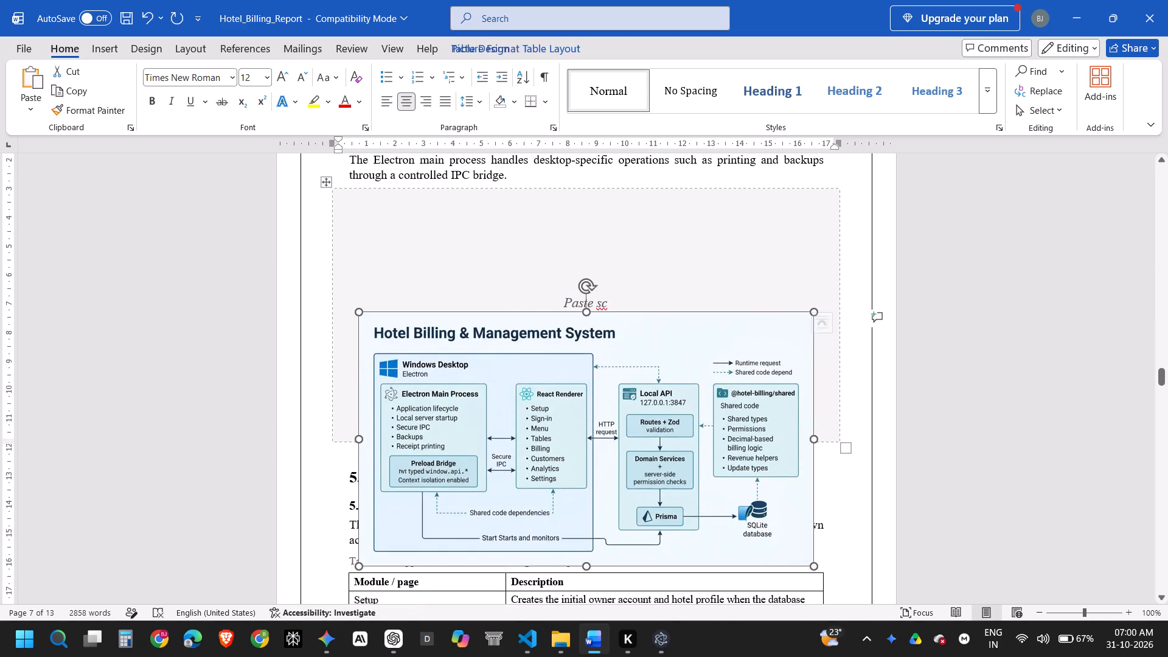
# Set the pasted diagram's text wrapping to In Front of Text and move it over the Figure 4.1 placeholder box.
pyautogui.click(834, 317)
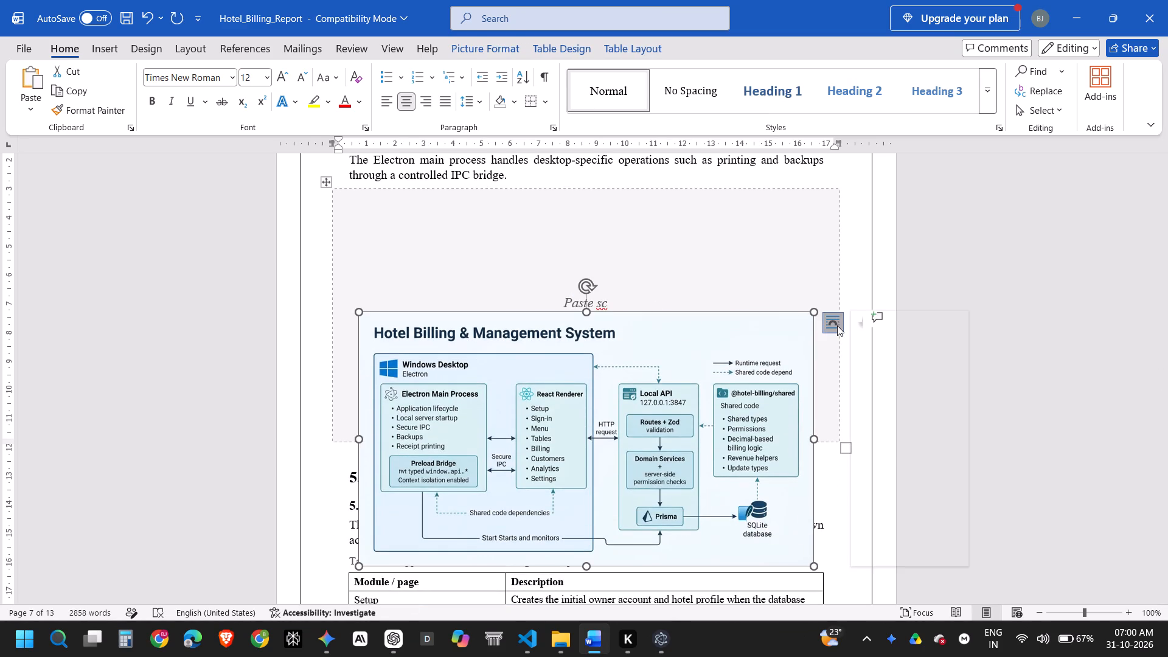
pyautogui.click(936, 460)
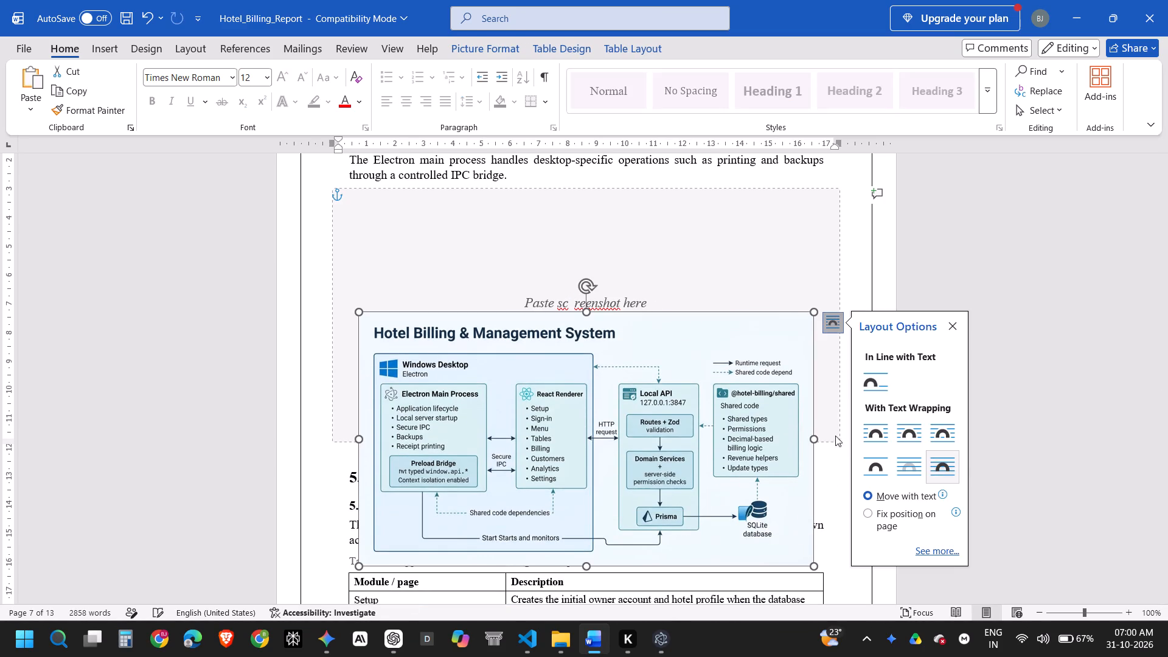
pyautogui.moveTo(567, 435); pyautogui.dragTo(538, 311)
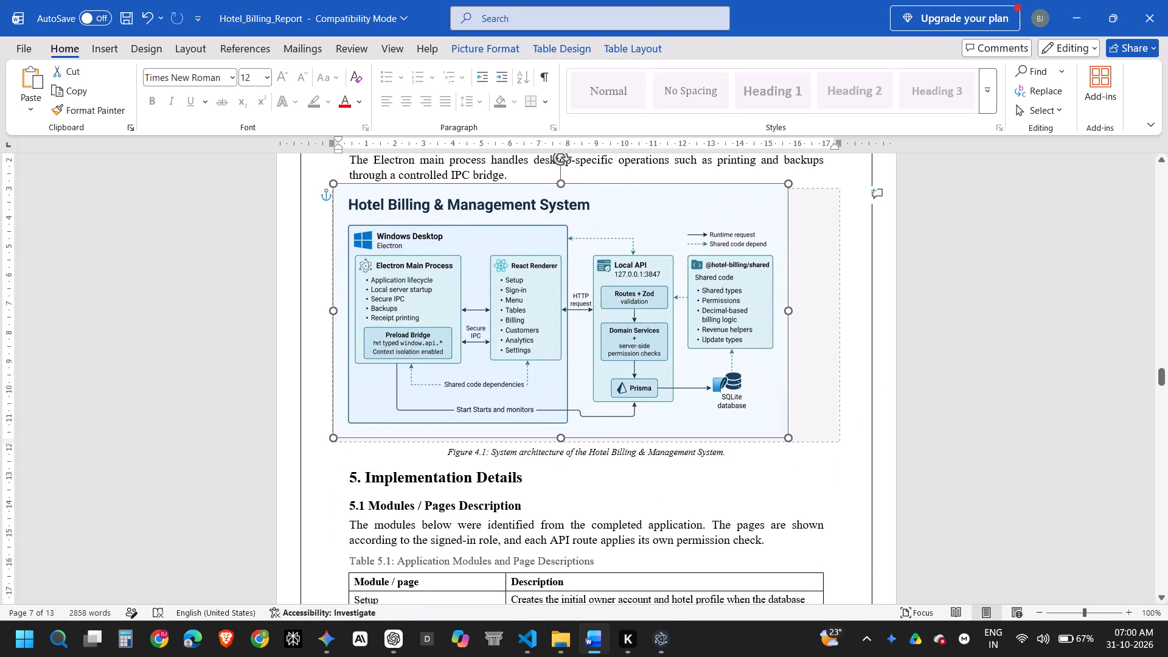
pyautogui.moveTo(538, 311); pyautogui.dragTo(538, 312)
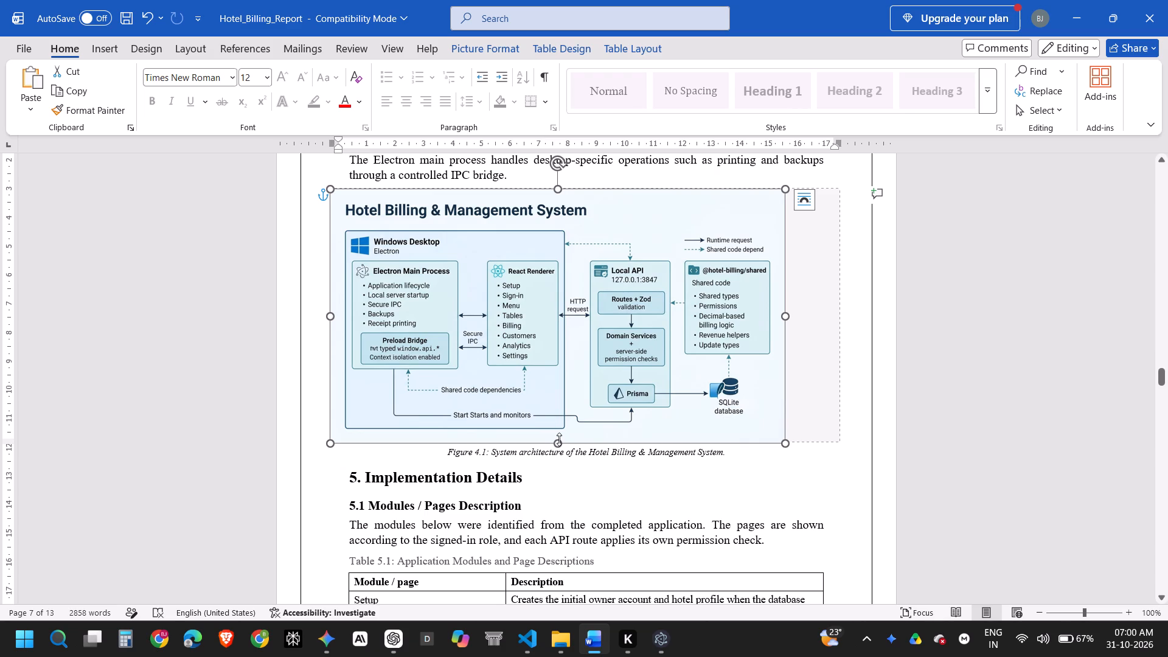
# Stretch and nudge the architecture diagram until it covers the full width and height of the Figure 4.1 placeholder.
pyautogui.moveTo(559, 439); pyautogui.dragTo(569, 443)
pyautogui.moveTo(787, 316); pyautogui.dragTo(836, 314)
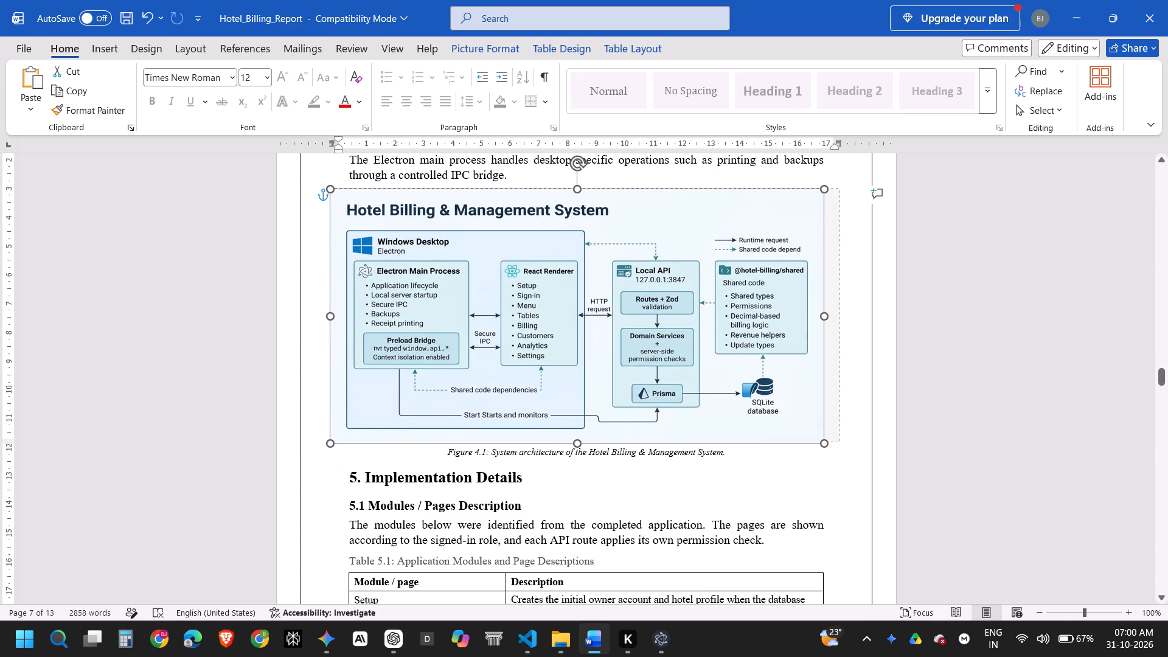
pyautogui.moveTo(836, 314); pyautogui.dragTo(843, 314)
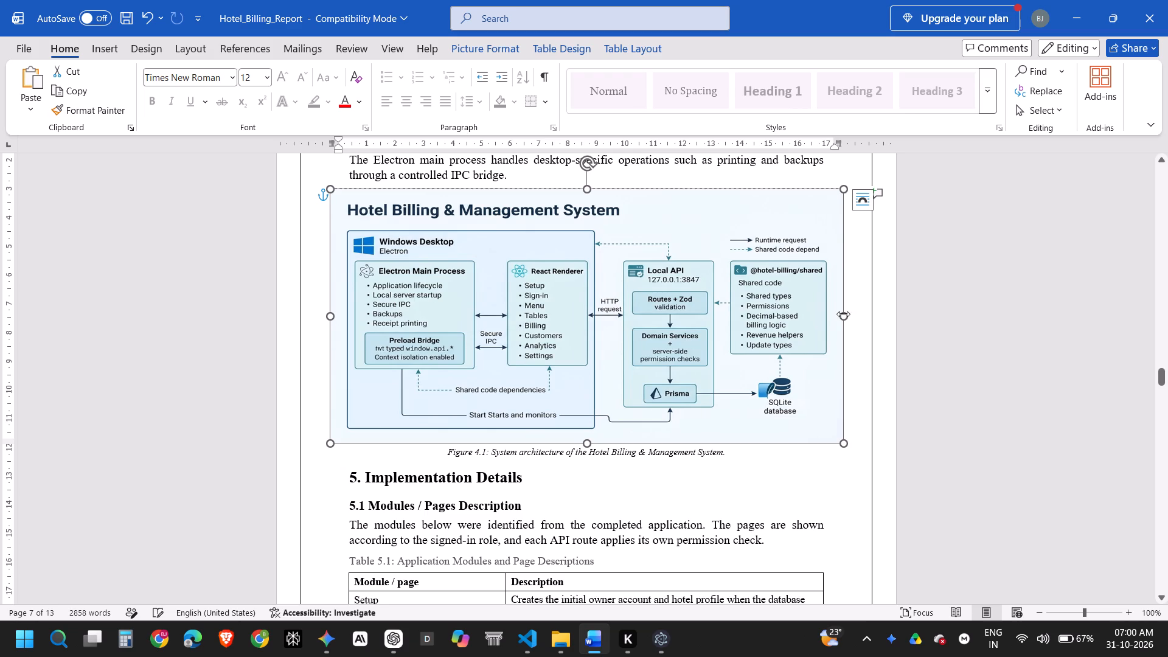
pyautogui.click(791, 487)
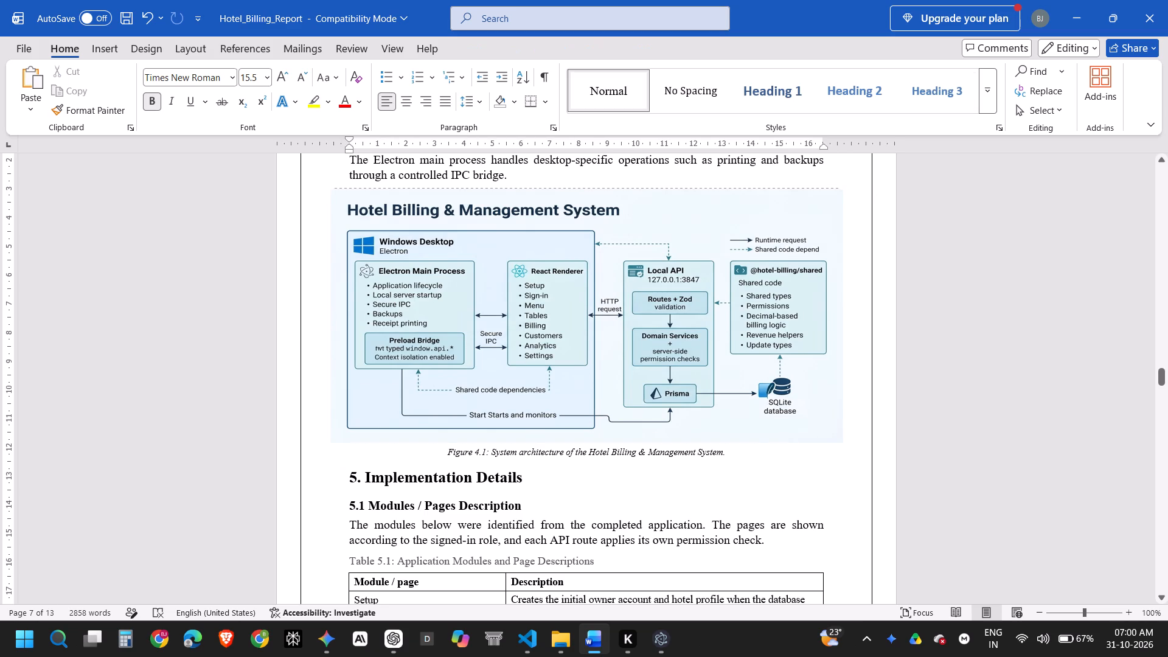
pyautogui.click(623, 283)
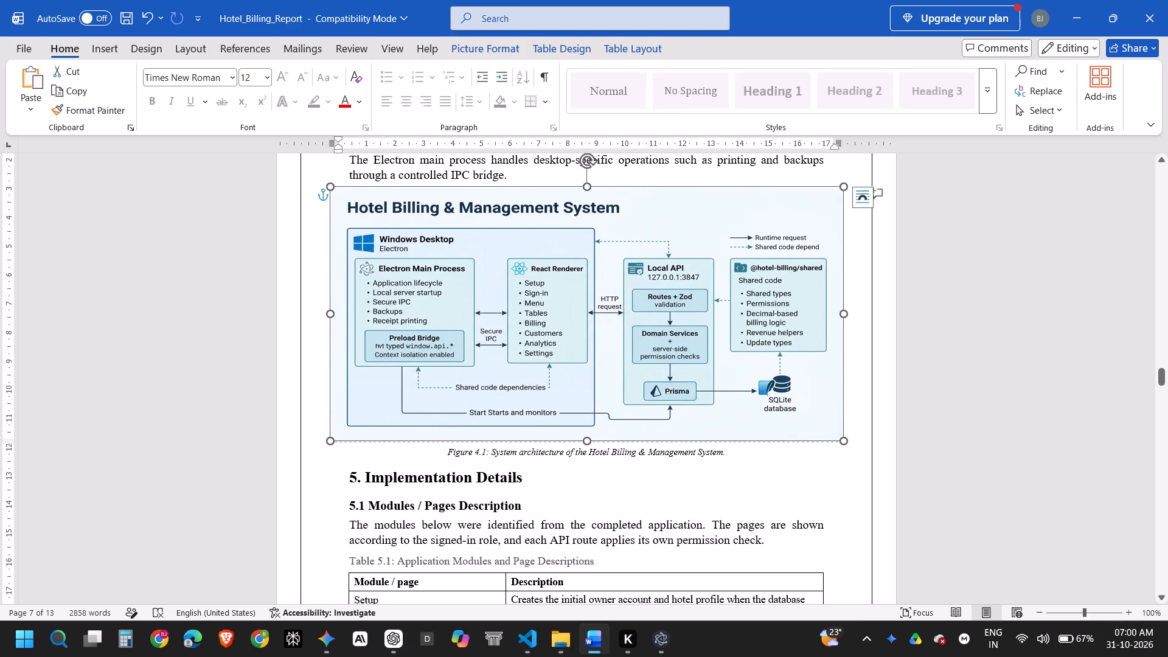
pyautogui.click(589, 444)
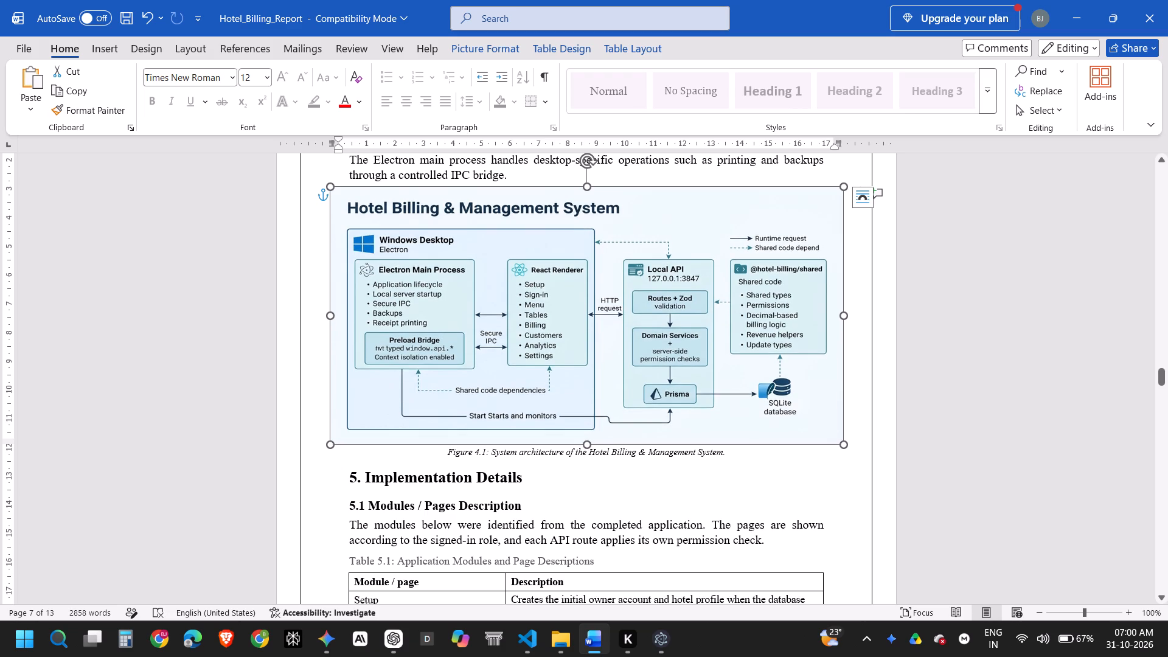
# Save the Hotel_Billing_Report document.
pyautogui.hotkey('ctrl', 's')
pyautogui.hotkey('ctrl', 's')
# Go back to the report's cover page and review the title block and the Submitted by student table.
pyautogui.scroll(1, 625, 468)
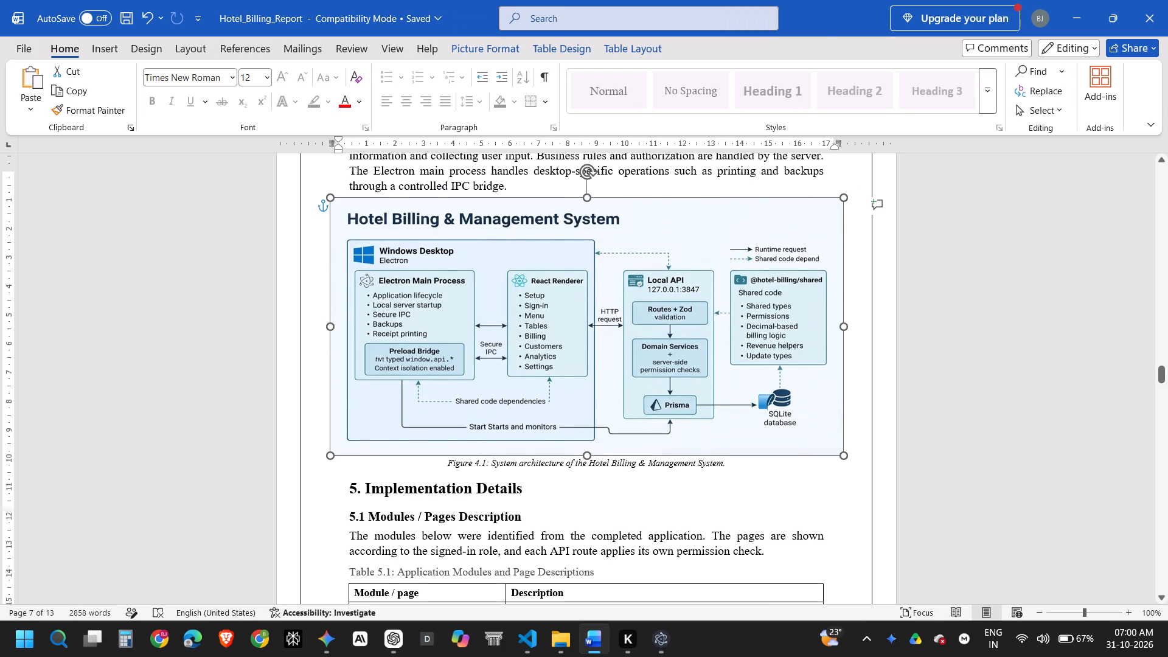
pyautogui.scroll(9, 625, 468)
pyautogui.scroll(13, 625, 468)
pyautogui.scroll(-1, 625, 468)
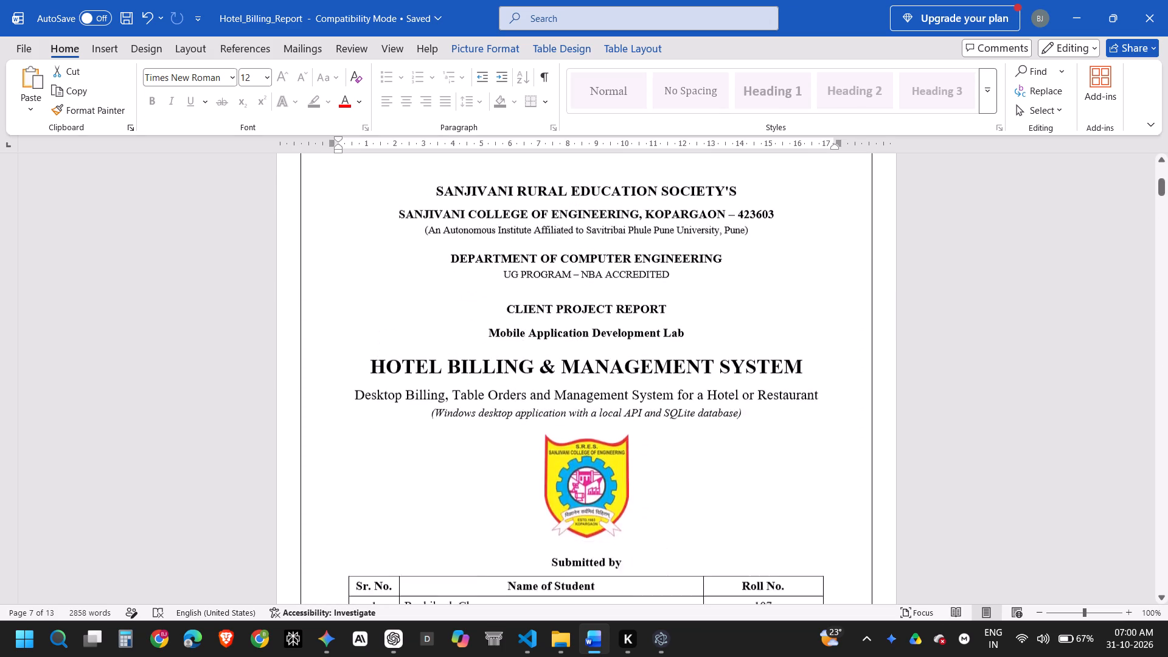
pyautogui.scroll(-1, 625, 468)
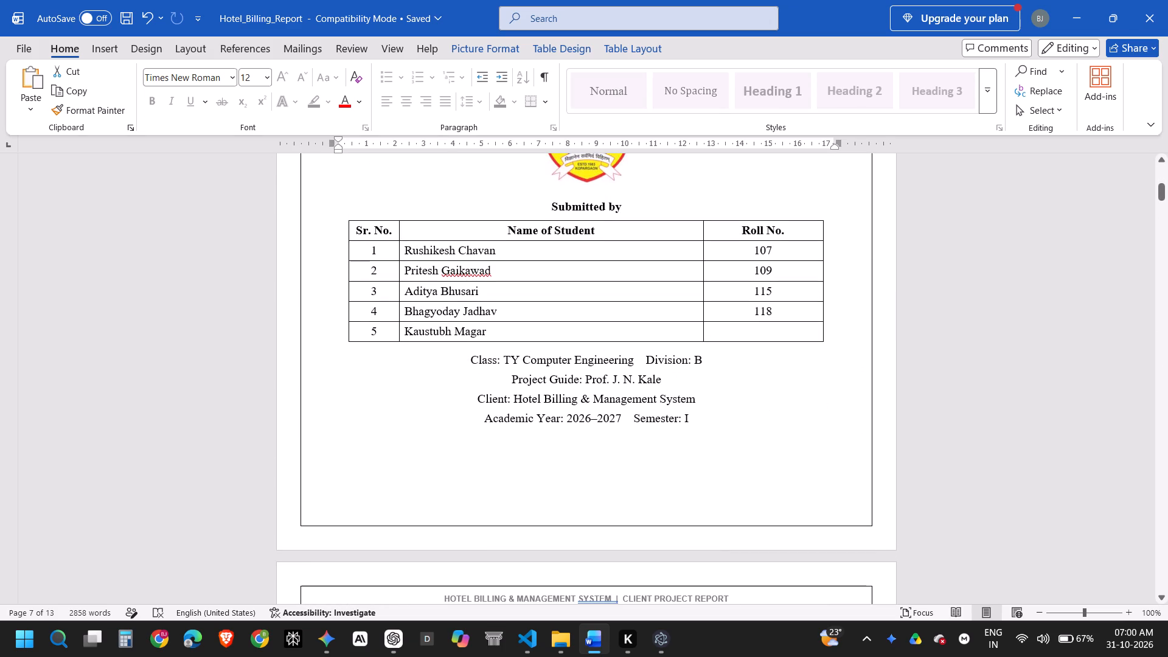
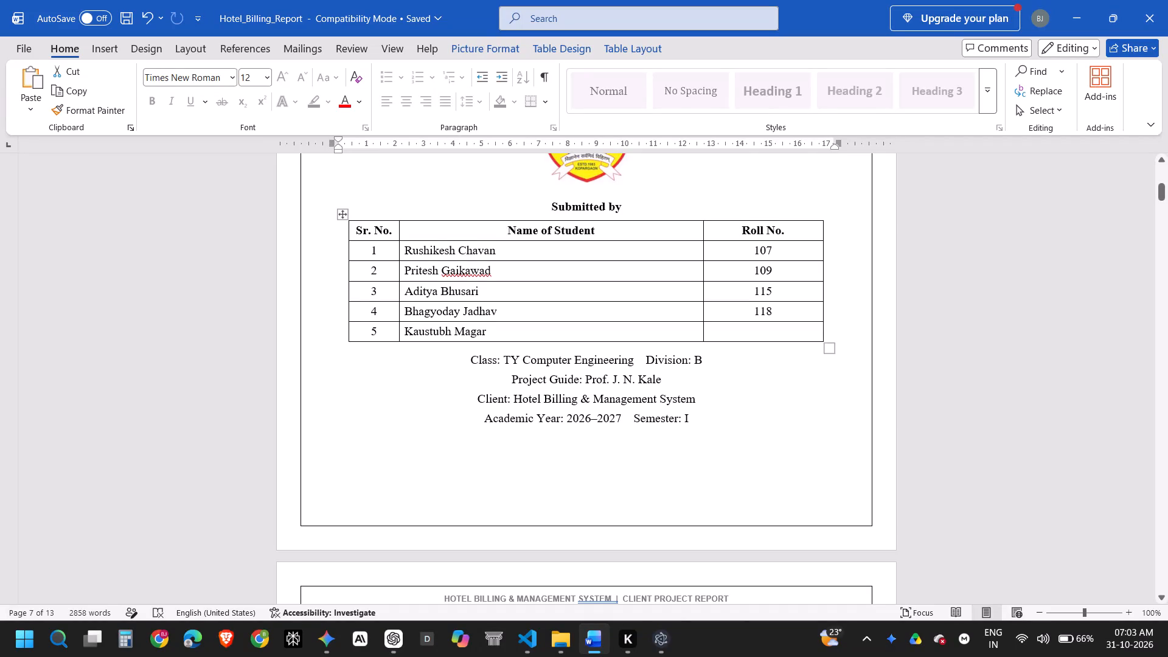
# Review the report from the table of contents through the Figure 4.1 architecture diagram to the Figure 5.1 and 5.2 screenshots.
pyautogui.scroll(-3, 422, 329)
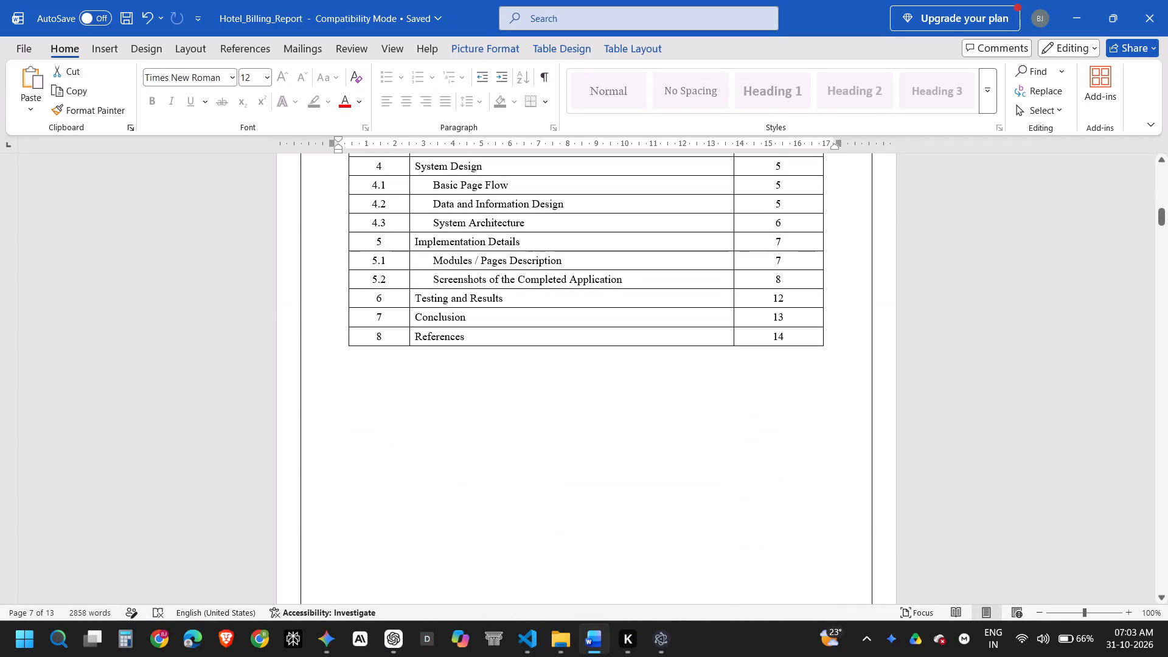
pyautogui.scroll(-1, 422, 329)
pyautogui.scroll(1, 422, 329)
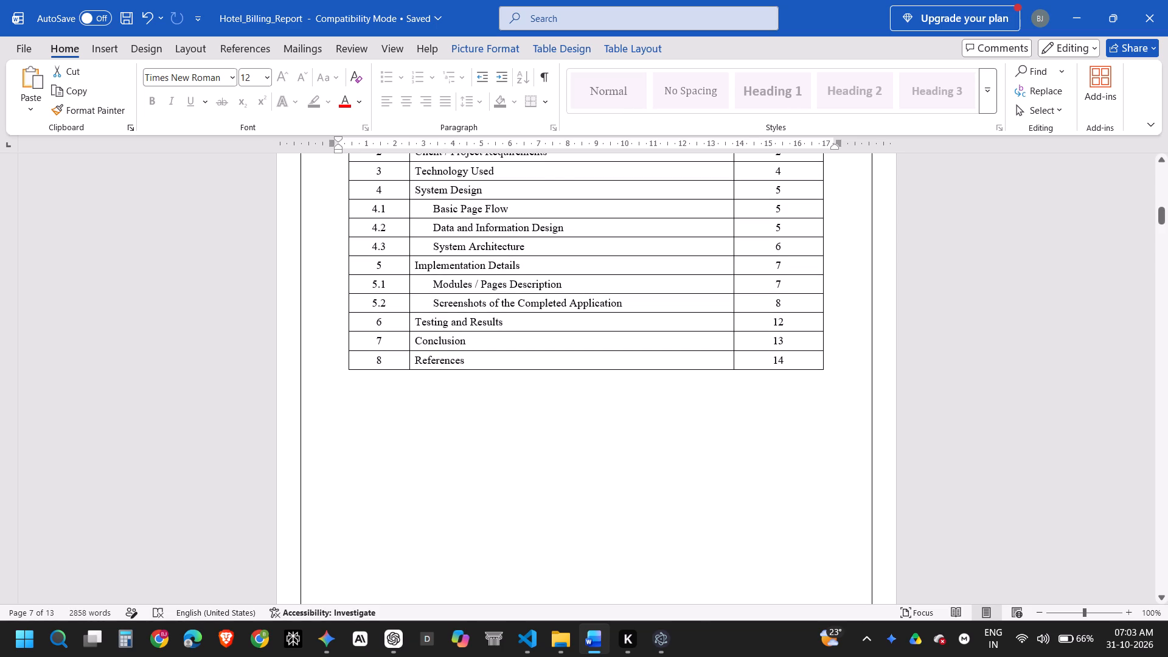
pyautogui.scroll(-7, 422, 329)
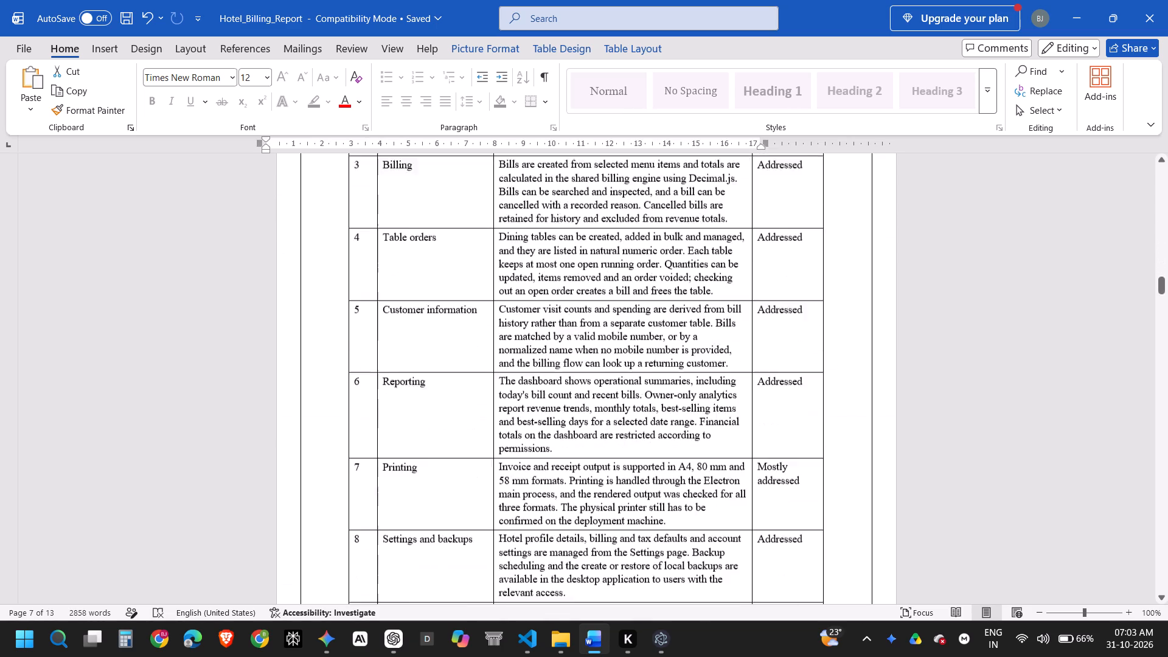
pyautogui.scroll(-7, 422, 329)
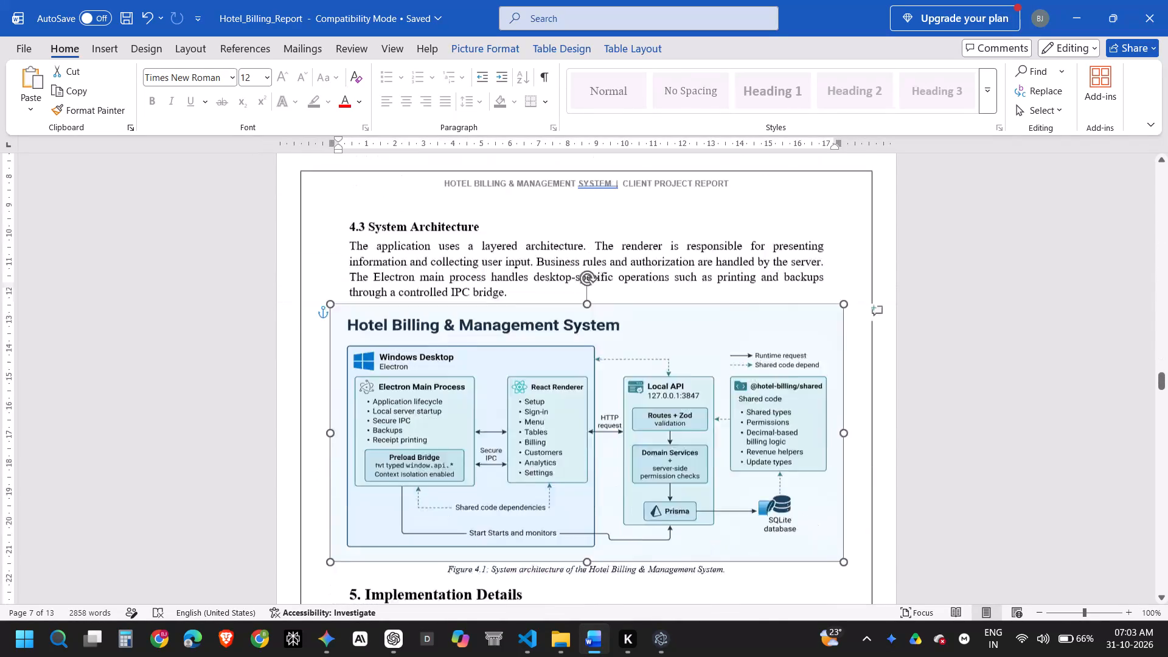
pyautogui.scroll(-1, 422, 329)
pyautogui.scroll(2, 422, 329)
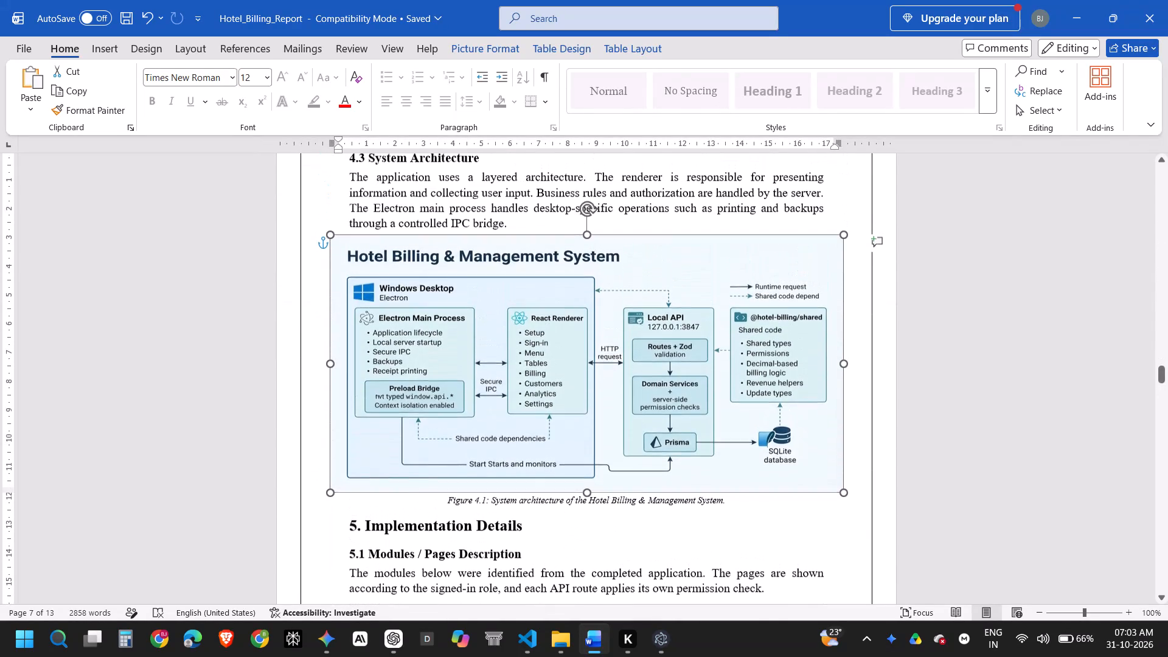
pyautogui.scroll(-1, 422, 329)
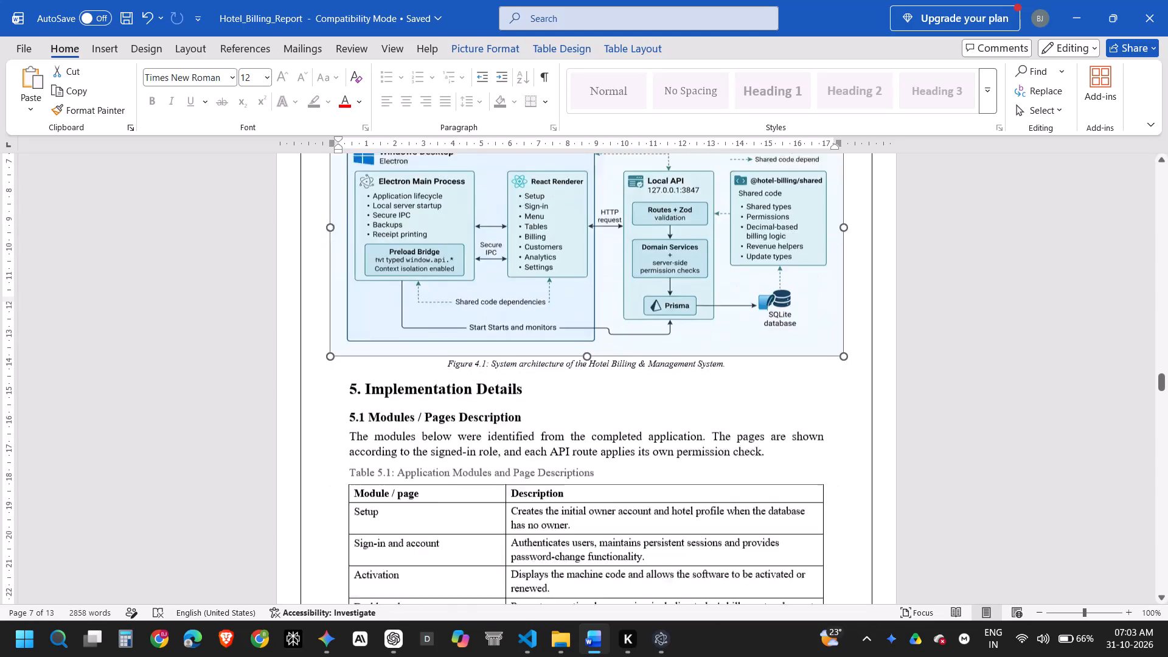
pyautogui.scroll(-4, 422, 329)
pyautogui.scroll(1, 422, 329)
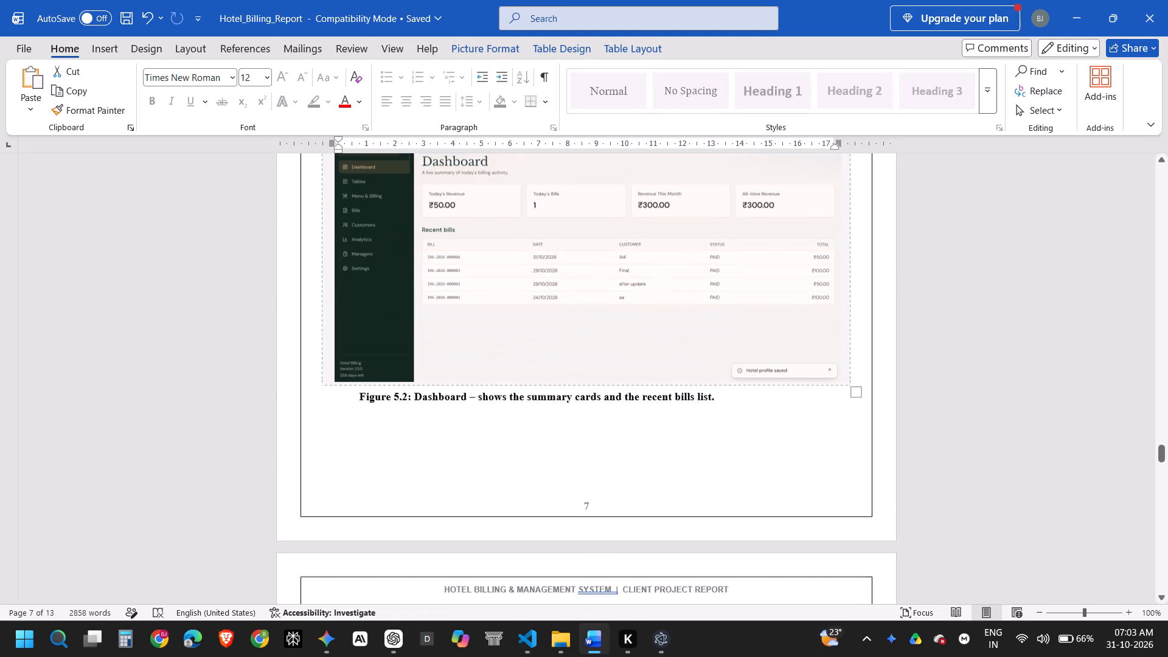
pyautogui.scroll(1, 422, 329)
pyautogui.scroll(-1, 422, 329)
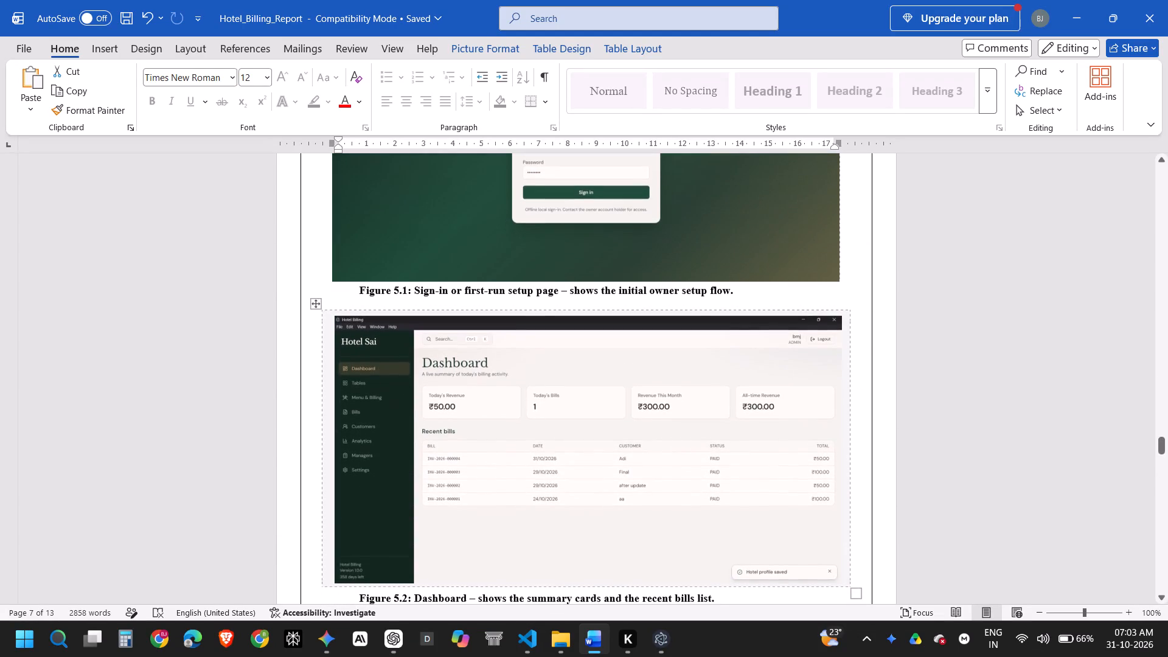
pyautogui.scroll(-2, 422, 329)
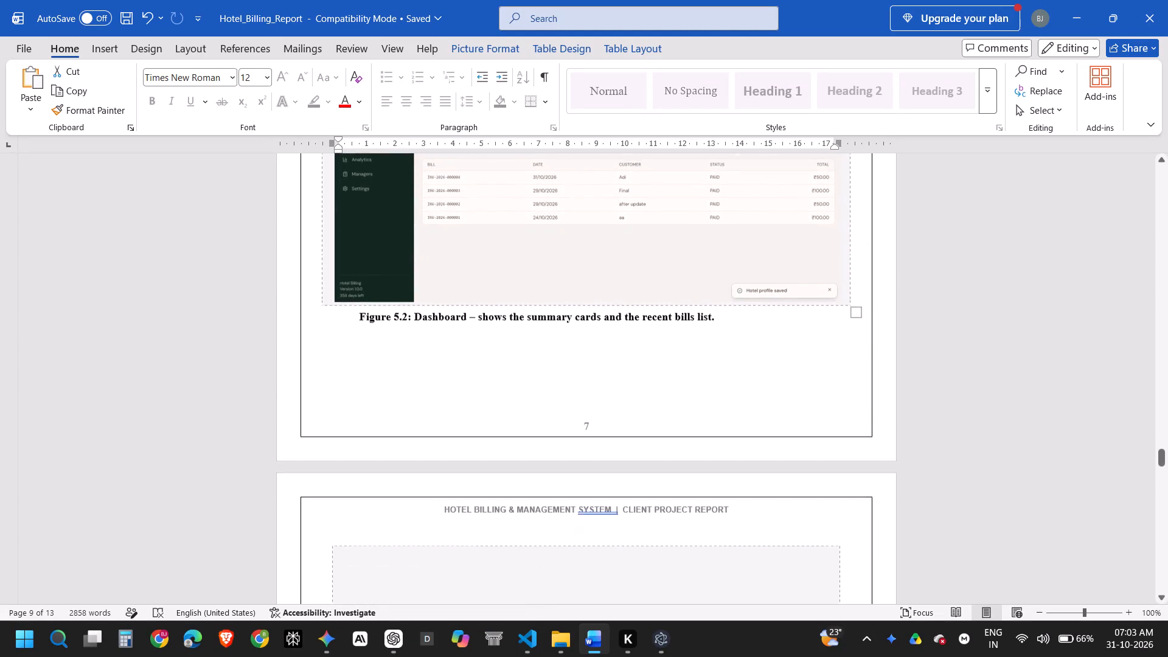
# Look over the remaining screenshot placeholders, the Testing and Results section and the pages up to the end of the report.
pyautogui.scroll(-3, 422, 329)
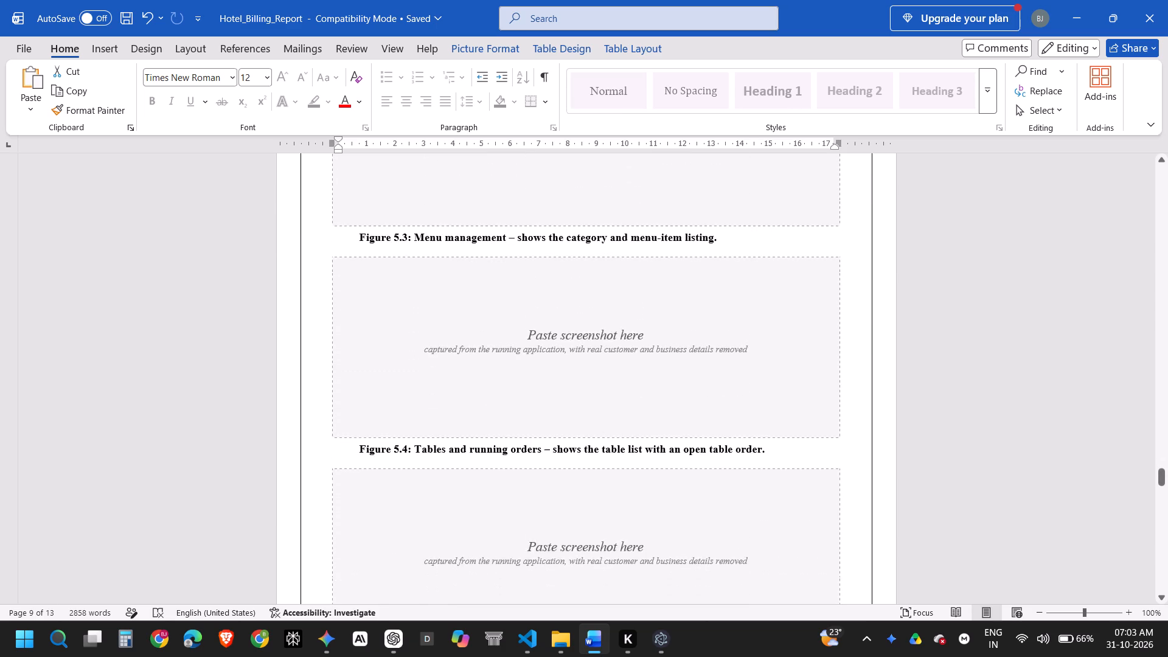
pyautogui.scroll(-5, 422, 329)
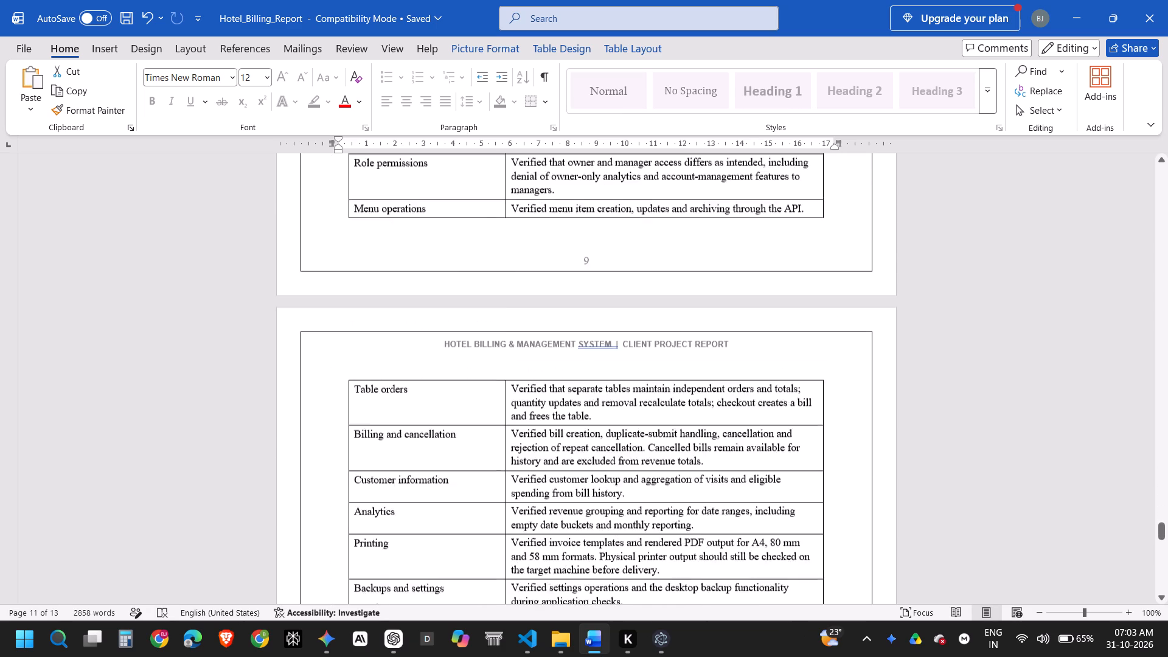
pyautogui.scroll(-4, 422, 329)
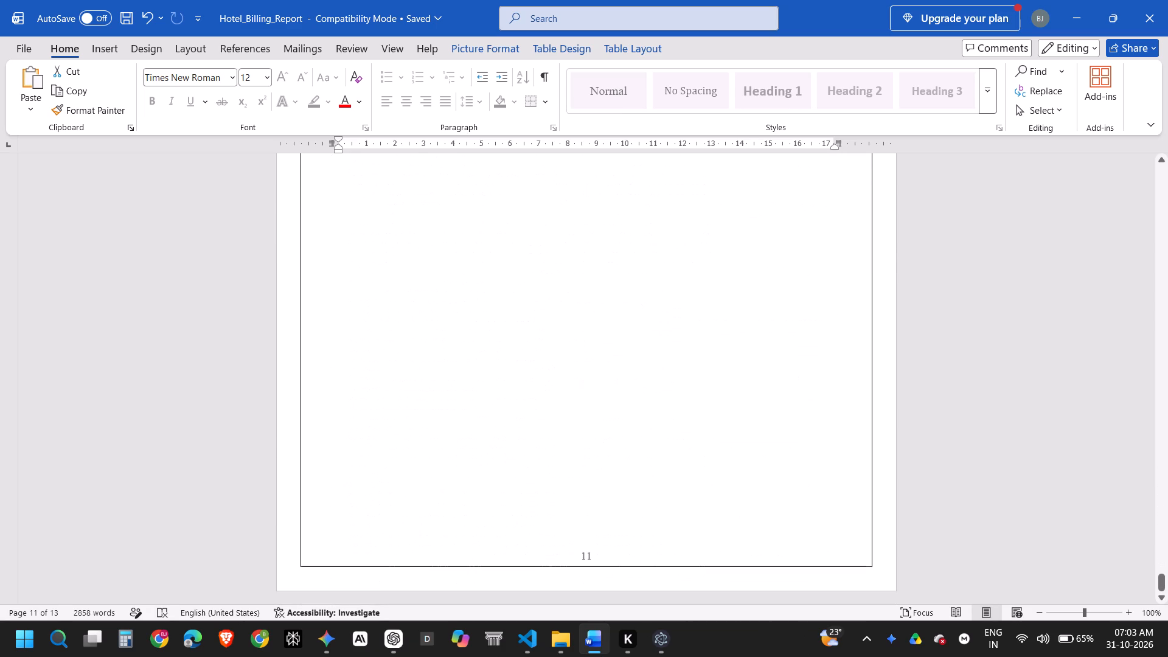
# Return to the Figure 5.3 Menu management placeholder and enlarge its box to about 18 cm wide and 8 cm tall.
pyautogui.scroll(5, 422, 329)
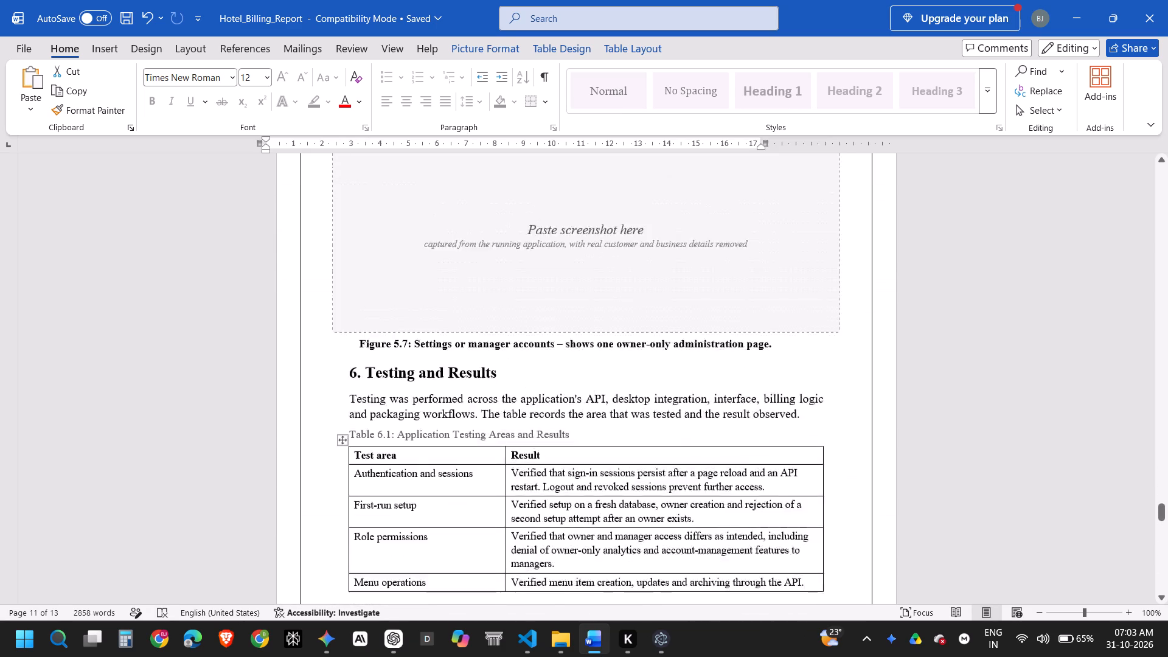
pyautogui.scroll(2, 422, 329)
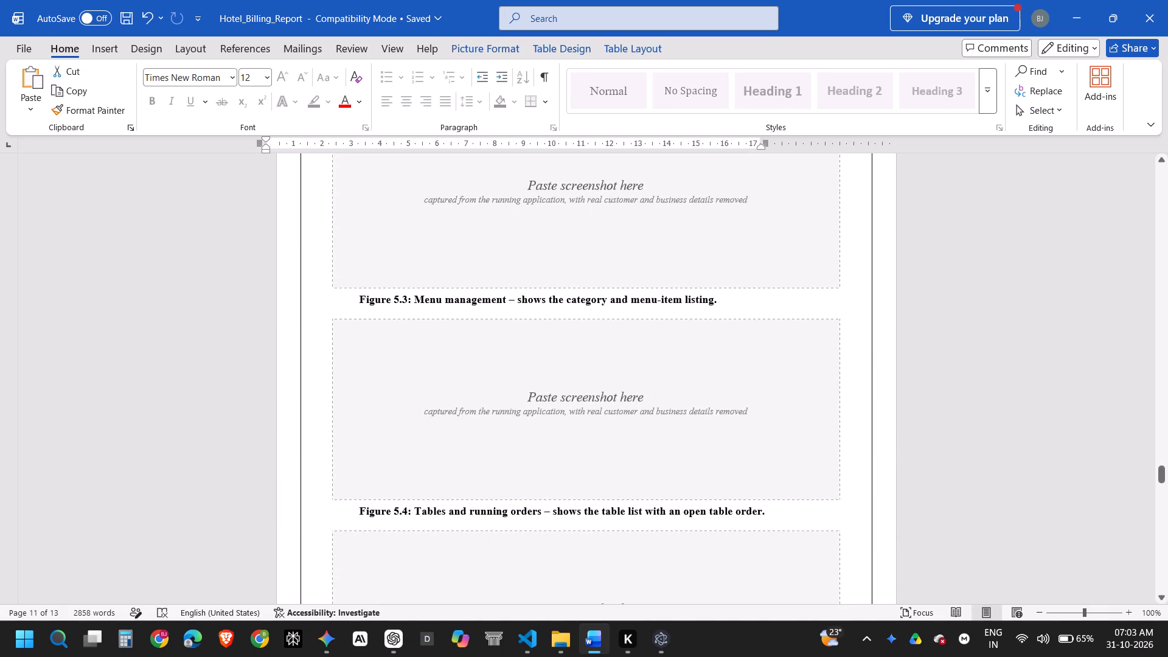
pyautogui.scroll(1, 422, 329)
pyautogui.scroll(-1, 422, 329)
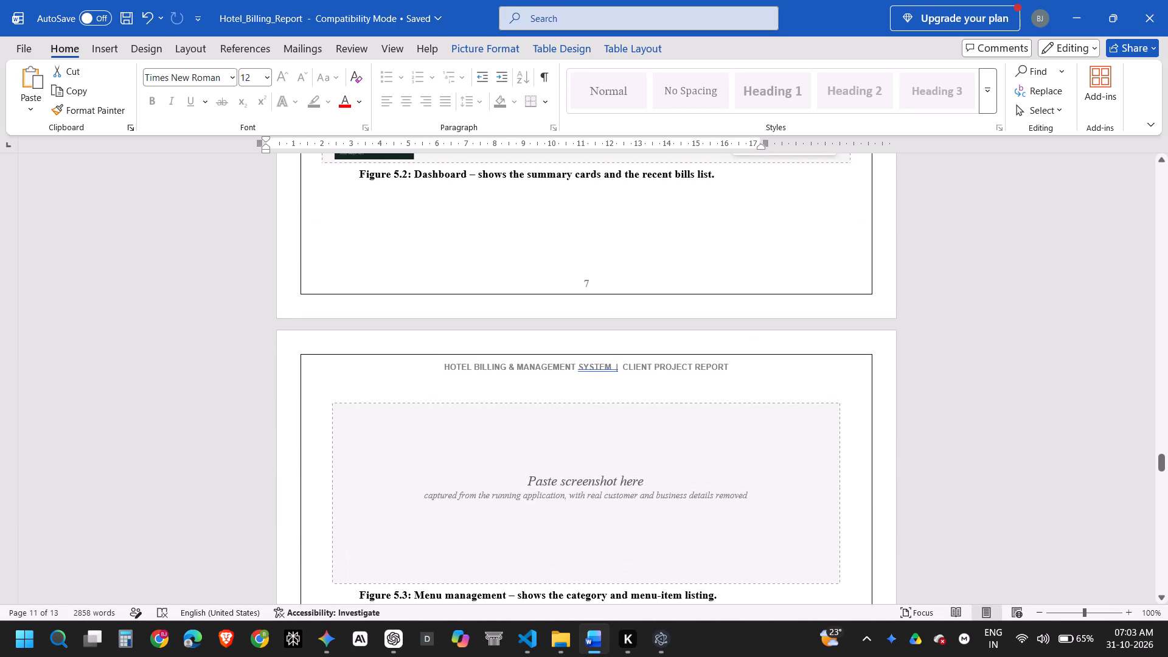
pyautogui.scroll(-1, 422, 329)
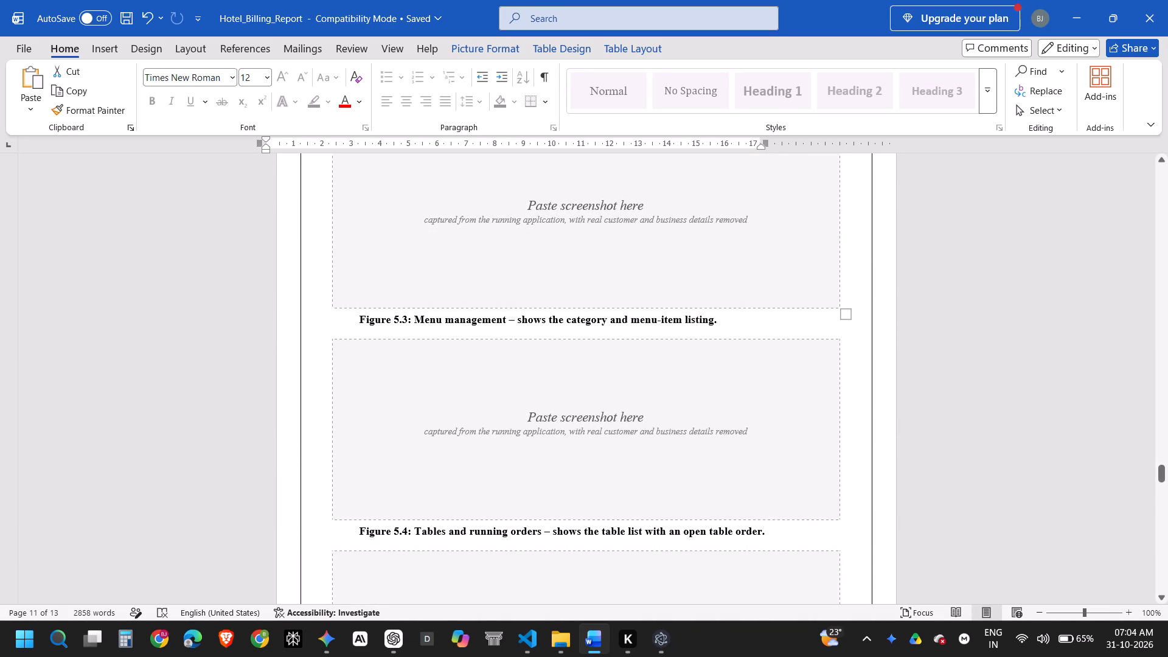
pyautogui.moveTo(846, 312); pyautogui.dragTo(851, 327)
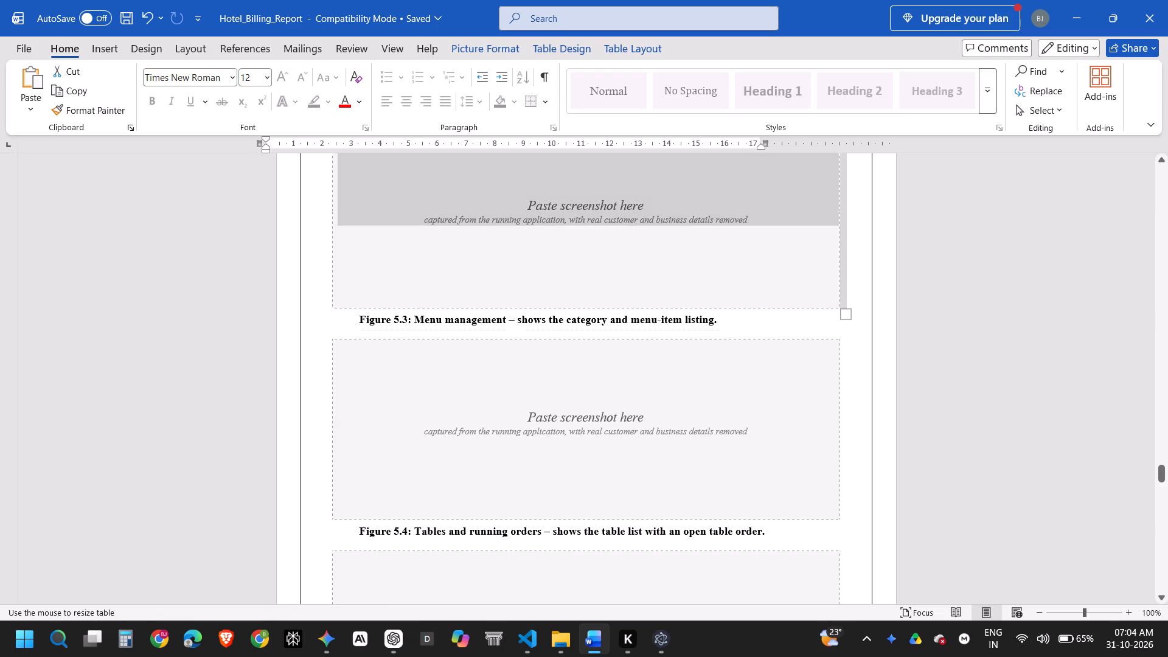
pyautogui.moveTo(851, 327); pyautogui.dragTo(857, 364)
# Check how the screenshot placeholders for Figures 5.3 to 5.7 and their captions are laid out across the pages.
pyautogui.scroll(1, 857, 364)
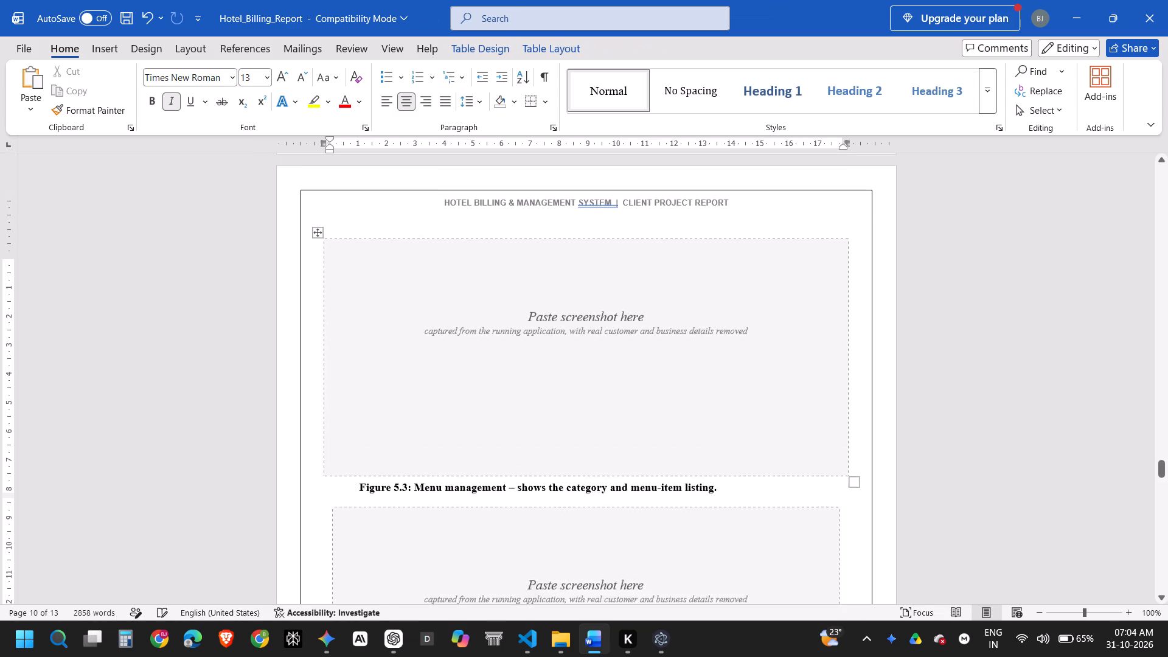
pyautogui.scroll(1, 857, 364)
pyautogui.scroll(-2, 857, 364)
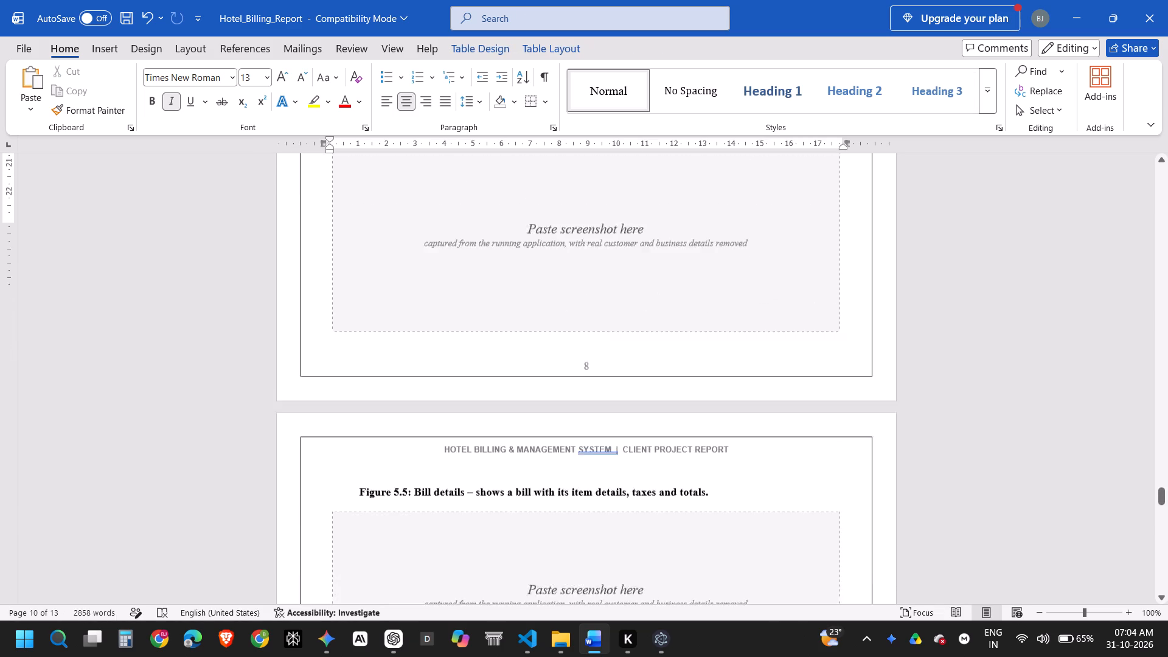
pyautogui.scroll(-2, 857, 364)
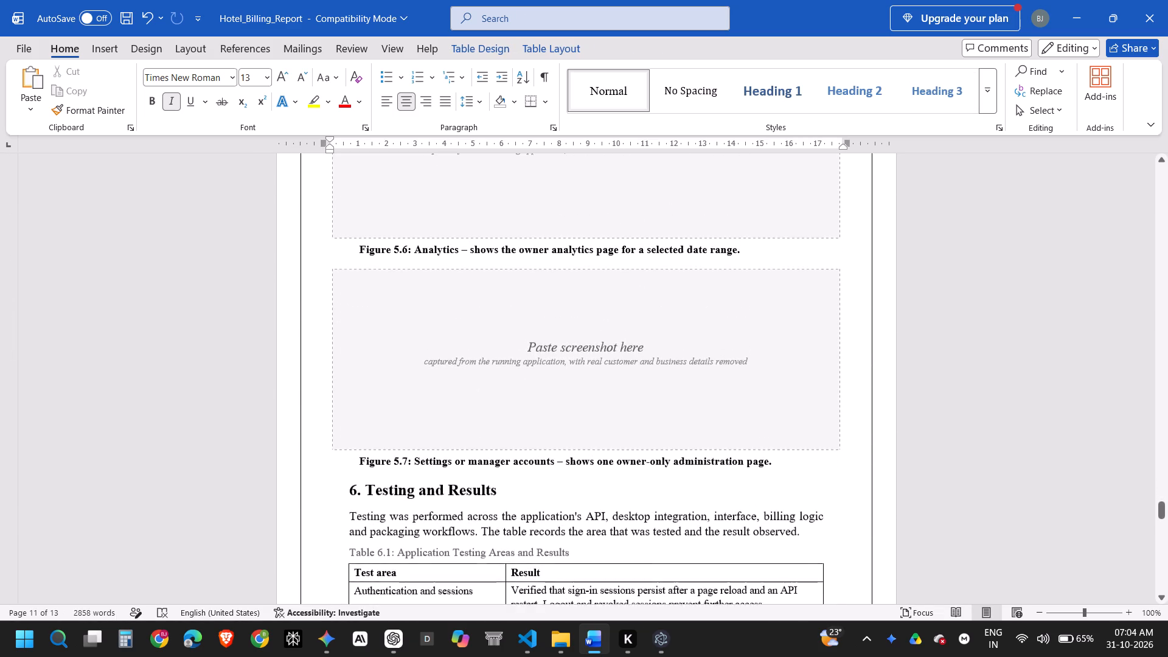
pyautogui.scroll(2, 857, 364)
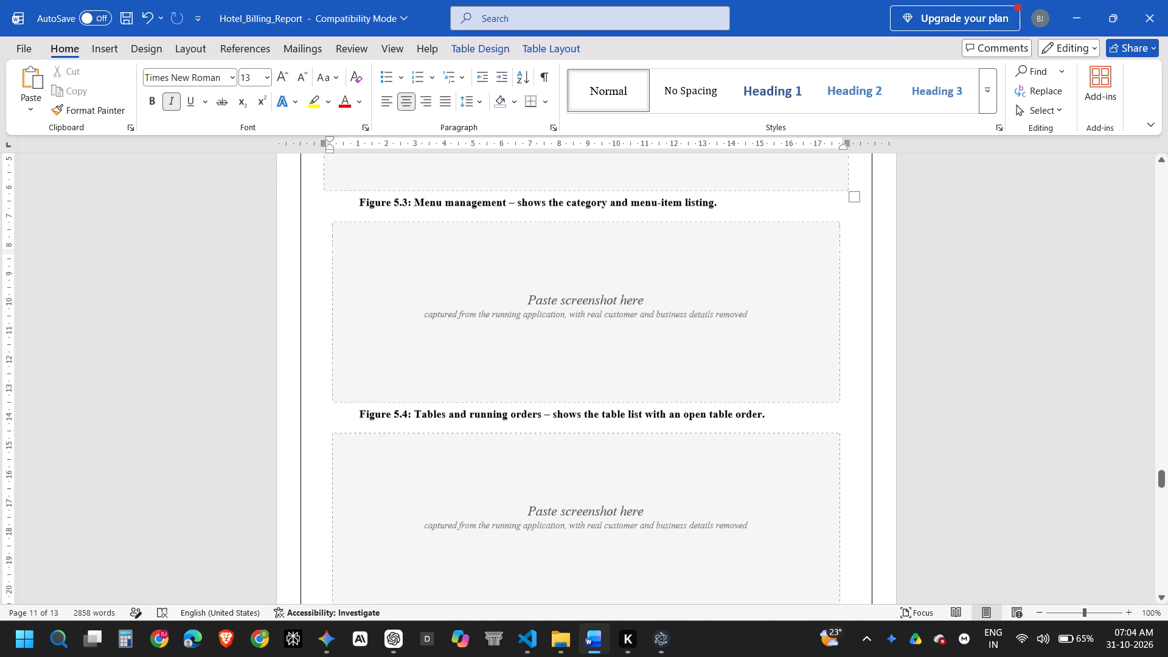
pyautogui.scroll(3, 857, 364)
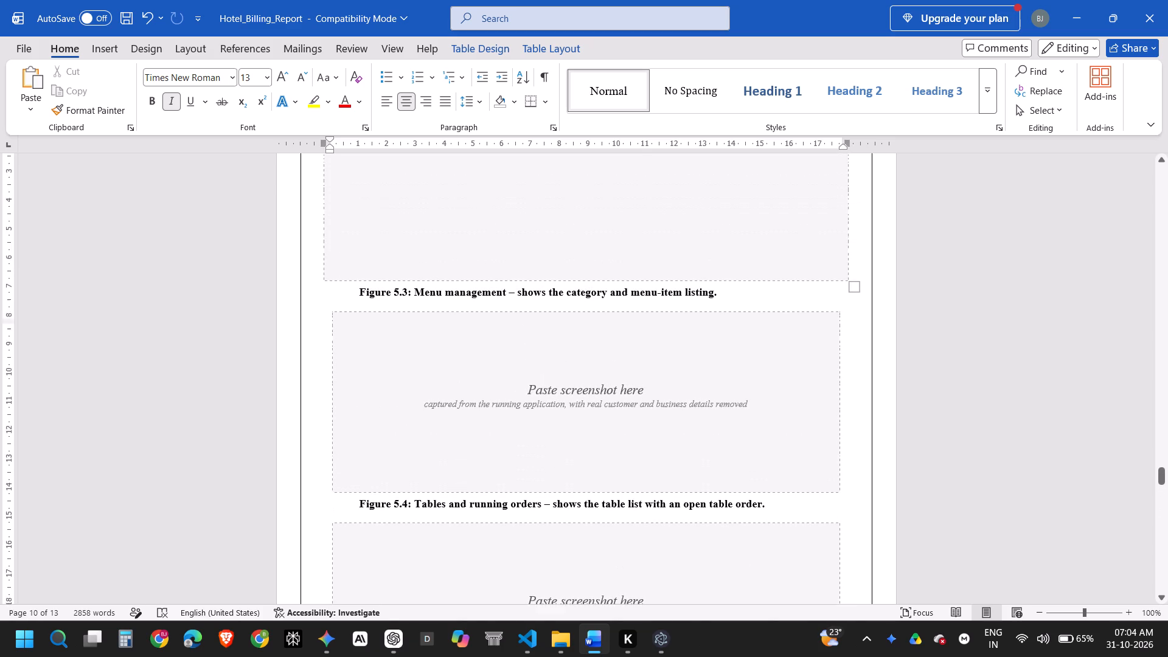
pyautogui.scroll(3, 857, 364)
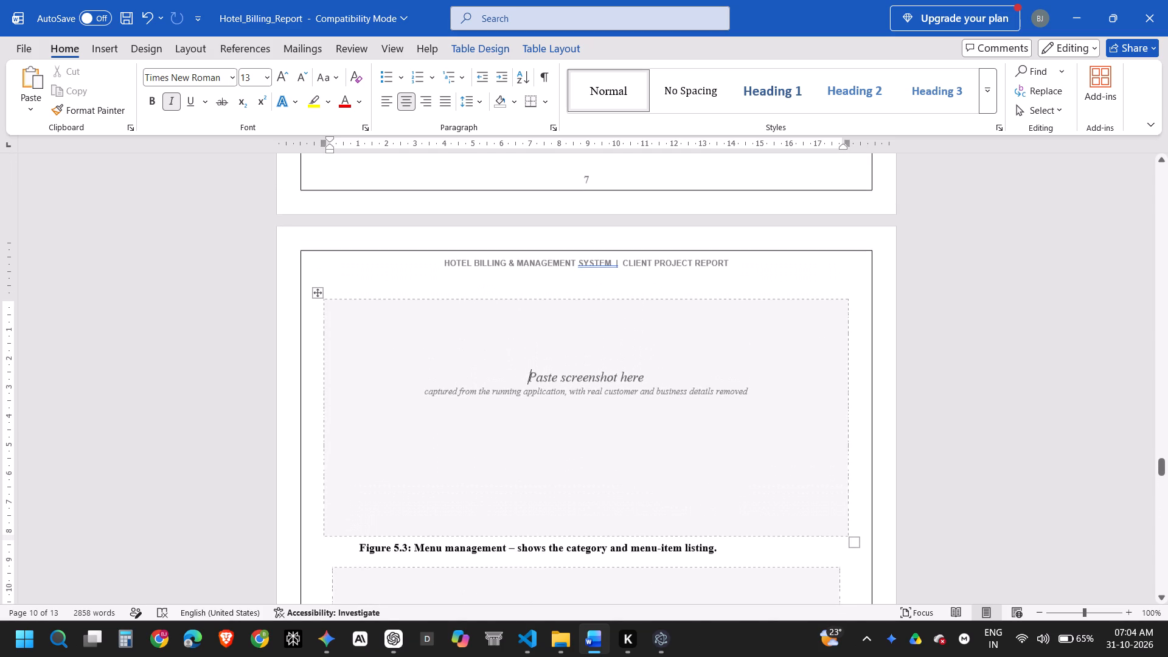
# Enlarge the Figure 5.4 Tables and running orders placeholder box to about 18 cm wide and 8 cm tall.
pyautogui.scroll(-1, 857, 364)
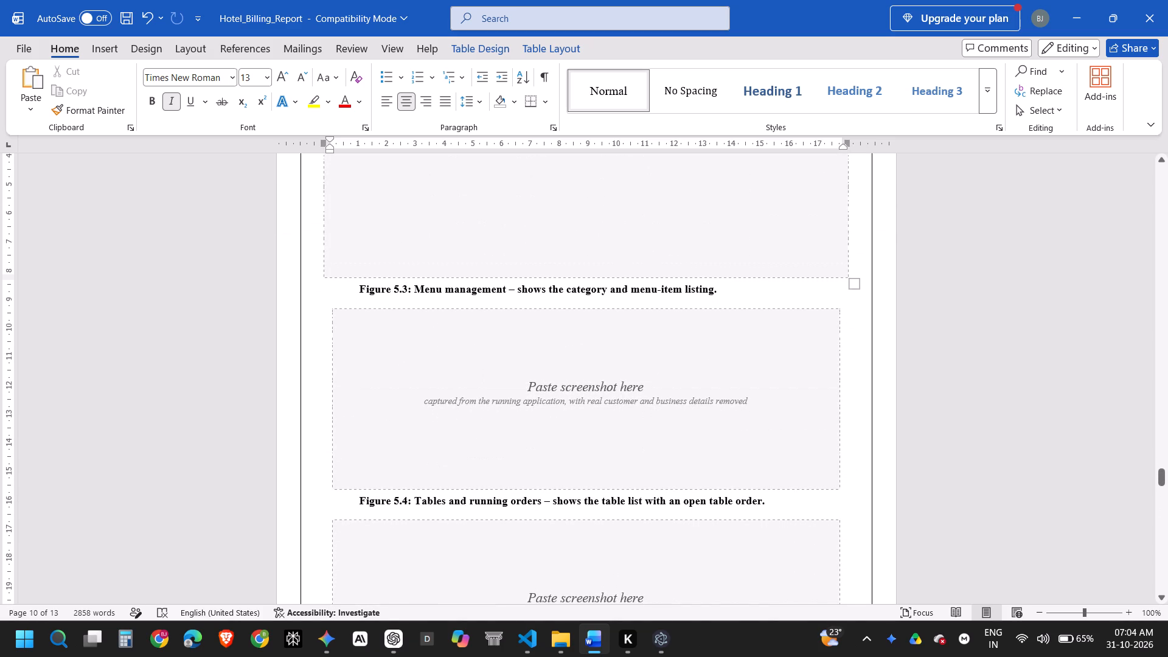
pyautogui.click(836, 484)
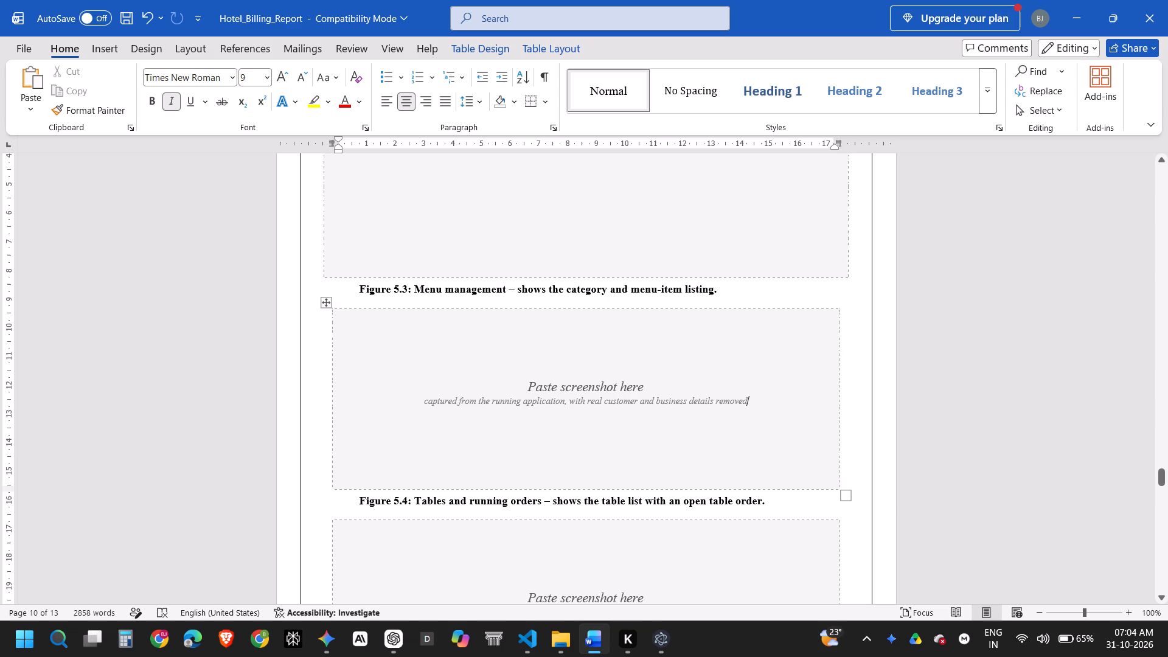
pyautogui.moveTo(843, 490); pyautogui.dragTo(853, 534)
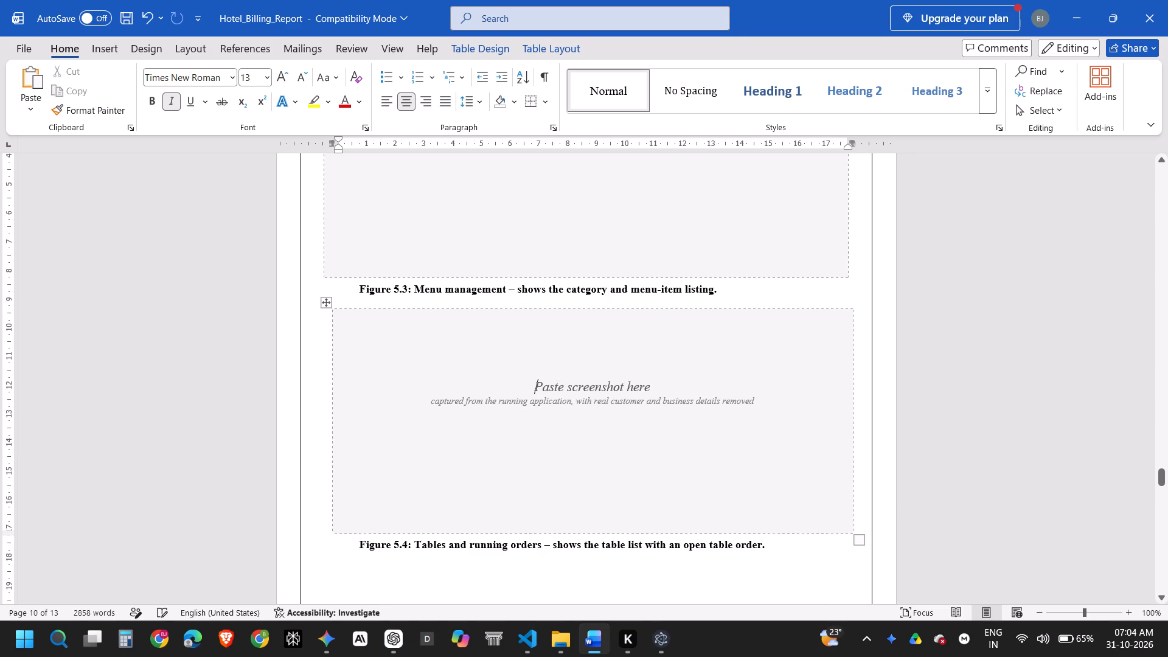
# Enlarge the Figure 5.5 Bill details placeholder box in width and height to roughly match the Figure 5.3 box.
pyautogui.scroll(-2, 853, 534)
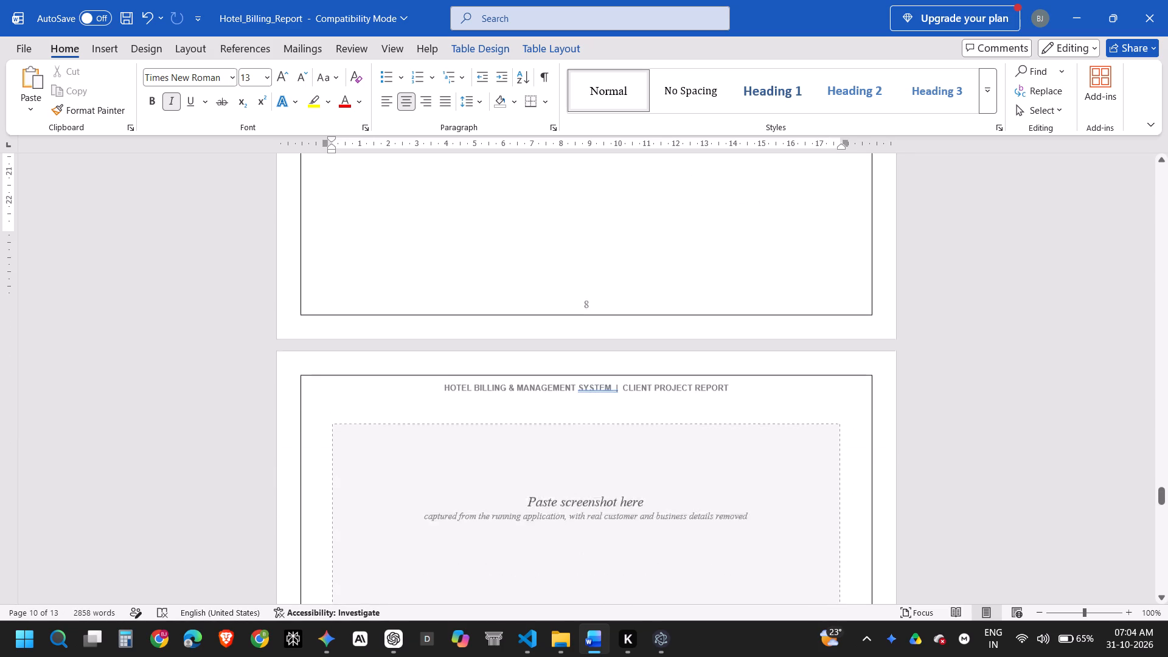
pyautogui.scroll(-1, 853, 534)
pyautogui.scroll(2, 853, 534)
pyautogui.scroll(-1, 853, 534)
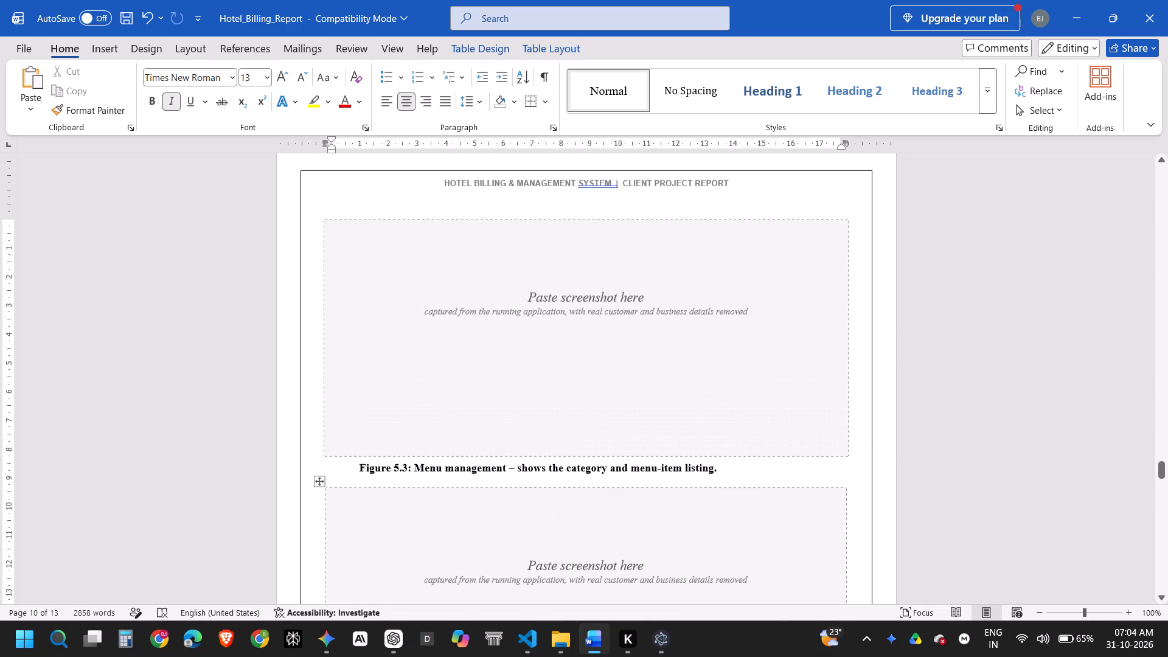
pyautogui.scroll(-1, 853, 534)
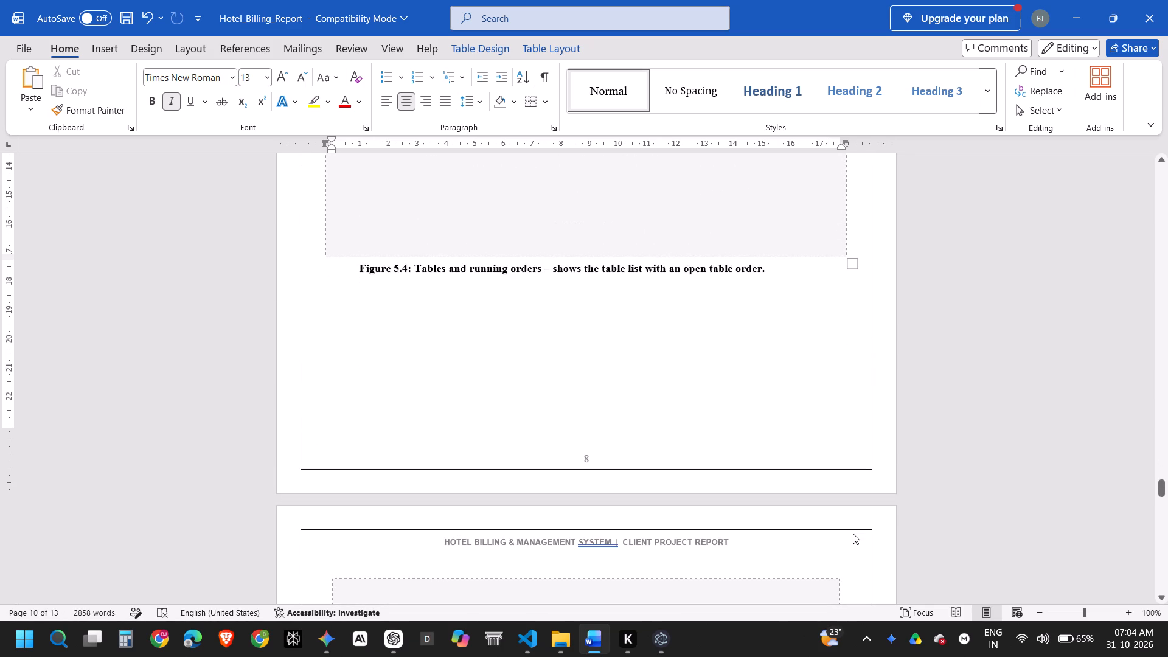
pyautogui.scroll(-1, 853, 534)
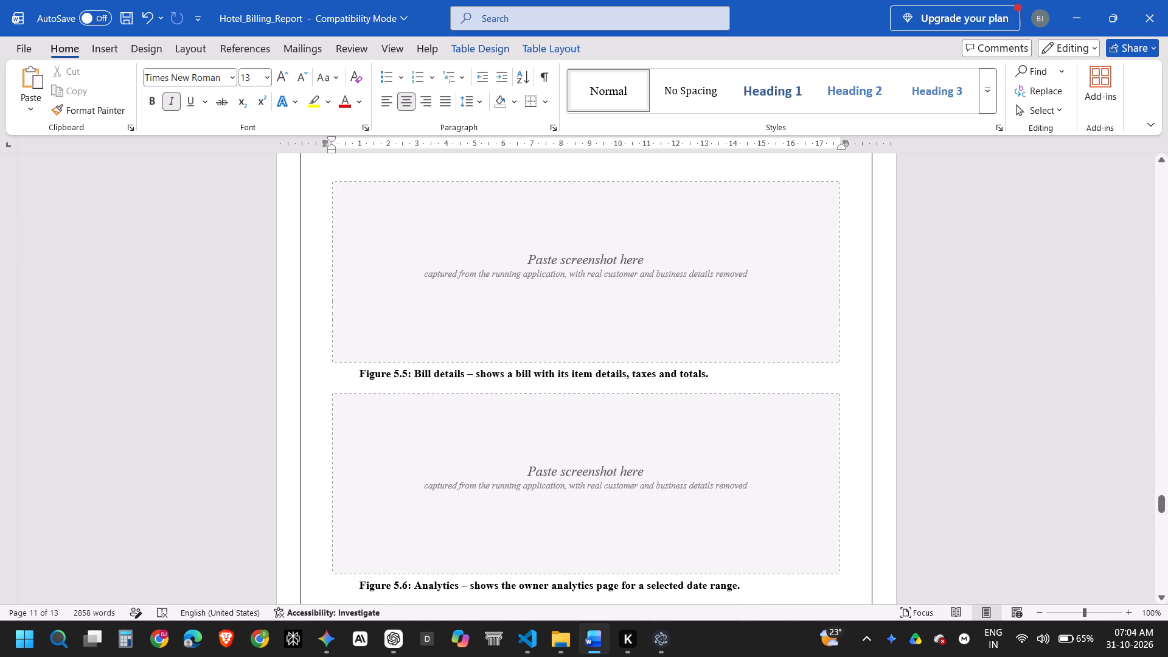
pyautogui.click(740, 333)
pyautogui.moveTo(841, 368); pyautogui.dragTo(857, 433)
# Enlarge the Figure 5.6 Analytics placeholder box to about 18 cm wide and 8 cm tall.
pyautogui.scroll(-1, 857, 433)
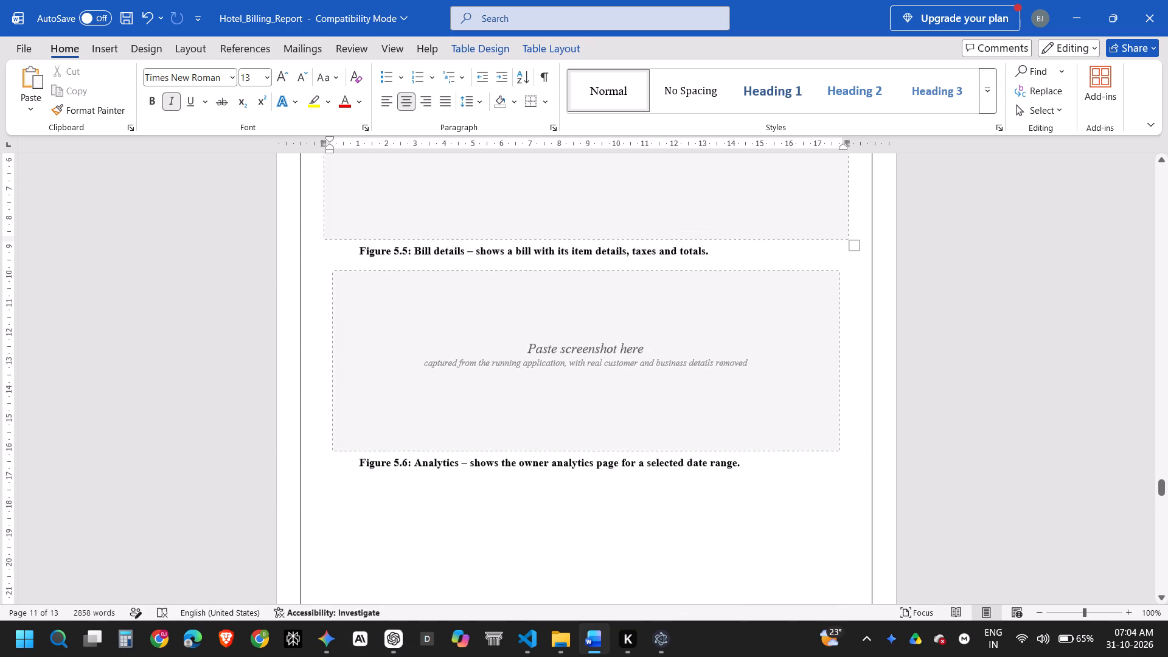
pyautogui.scroll(-1, 857, 433)
pyautogui.click(803, 391)
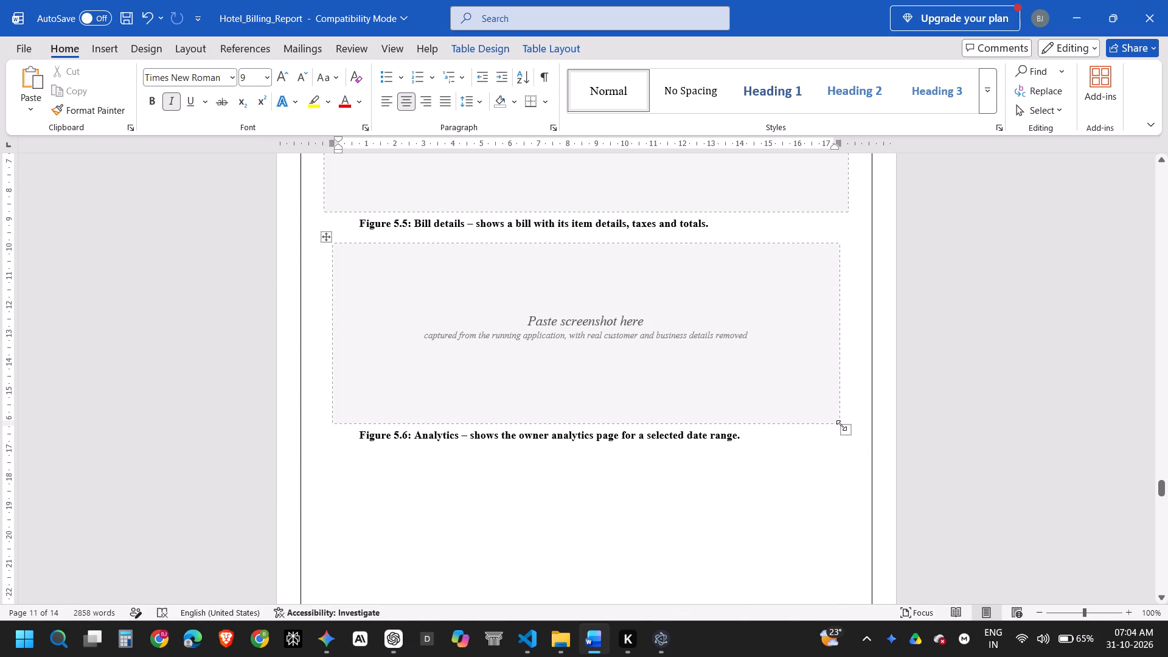
pyautogui.moveTo(841, 425); pyautogui.dragTo(863, 482)
# Enlarge the Figure 5.7 Settings or manager accounts placeholder box to about 18 cm wide and 9 cm tall.
pyautogui.scroll(-1, 863, 482)
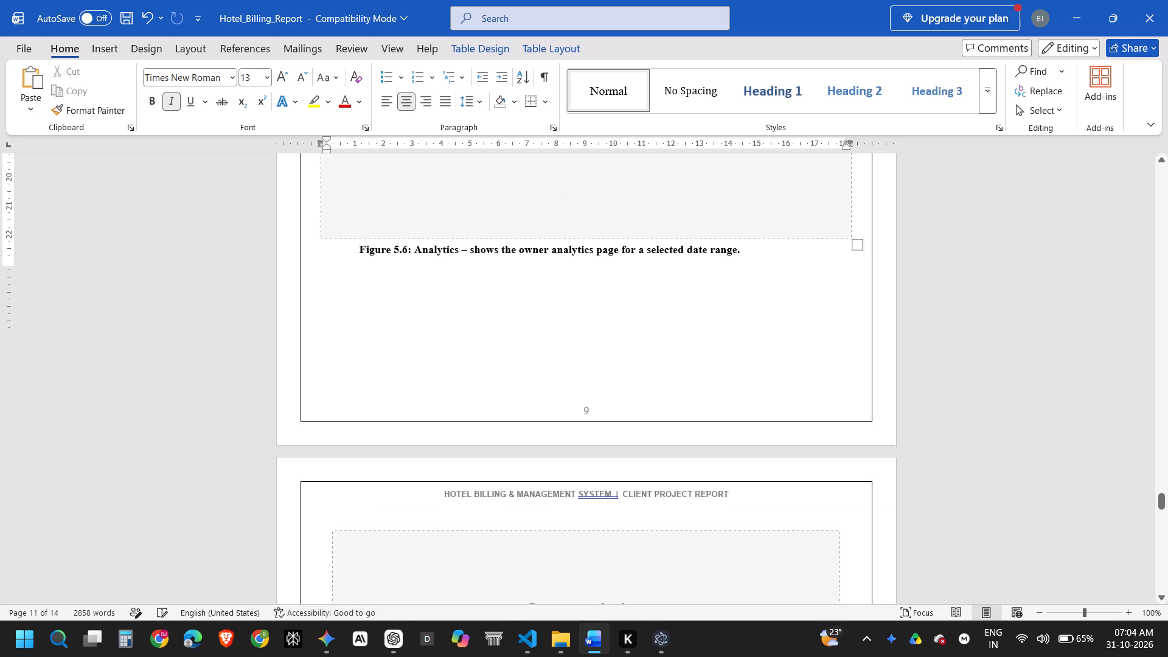
pyautogui.scroll(-1, 863, 482)
pyautogui.scroll(1, 863, 482)
pyautogui.scroll(-1, 863, 482)
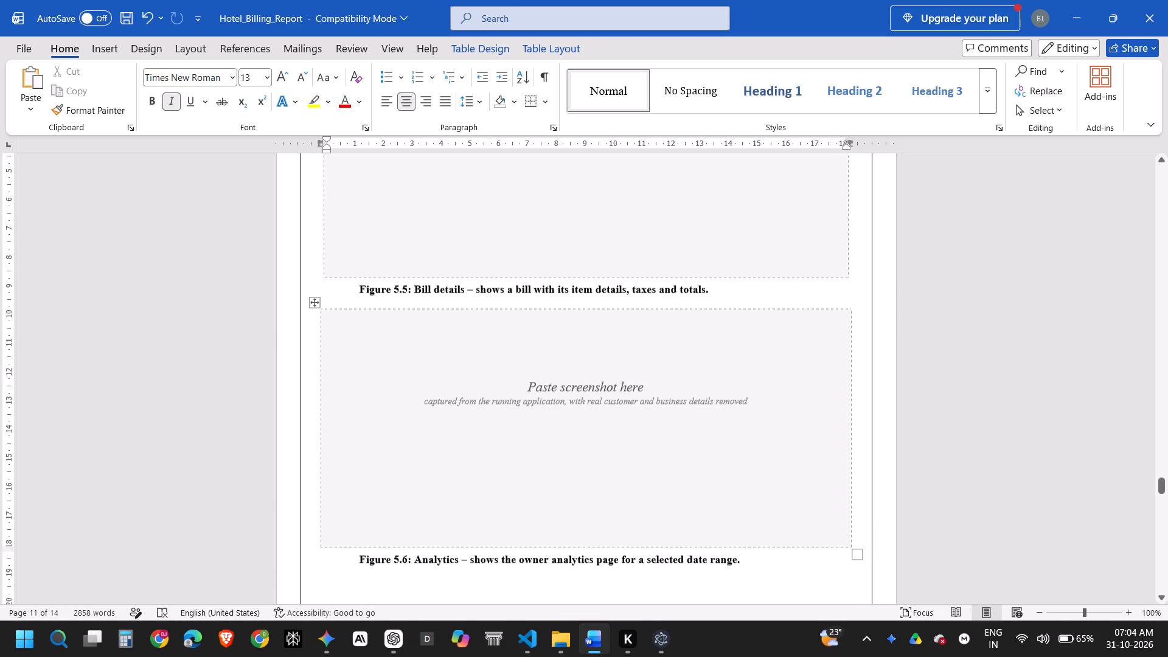
pyautogui.scroll(-1, 863, 482)
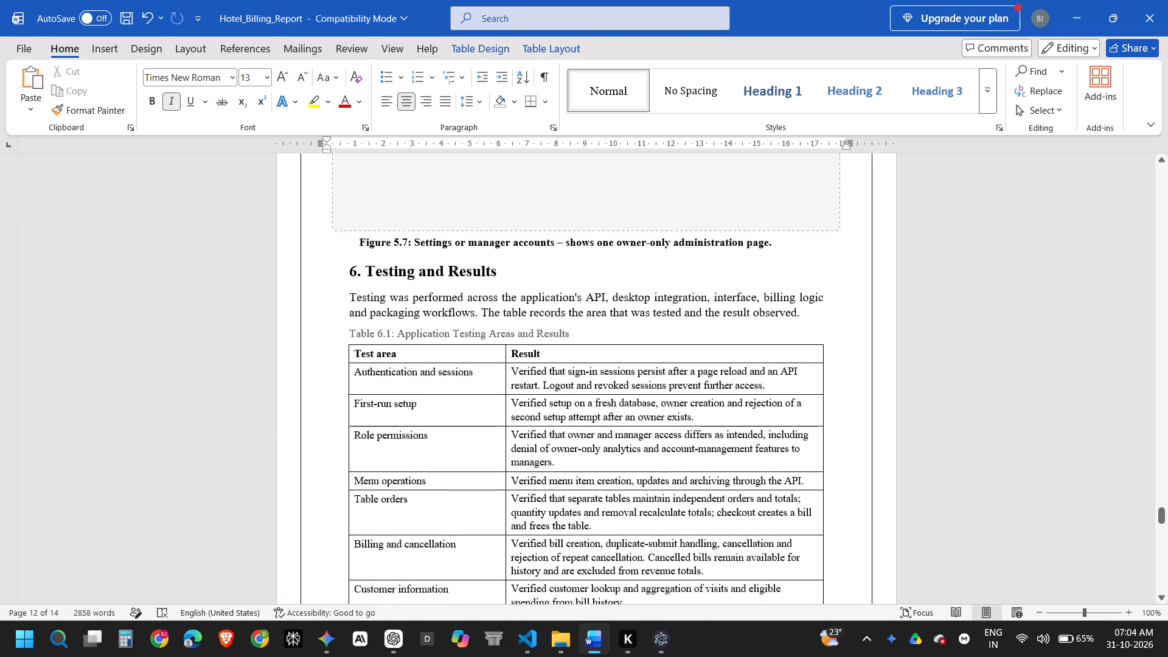
pyautogui.scroll(-1, 863, 482)
pyautogui.scroll(6, 863, 482)
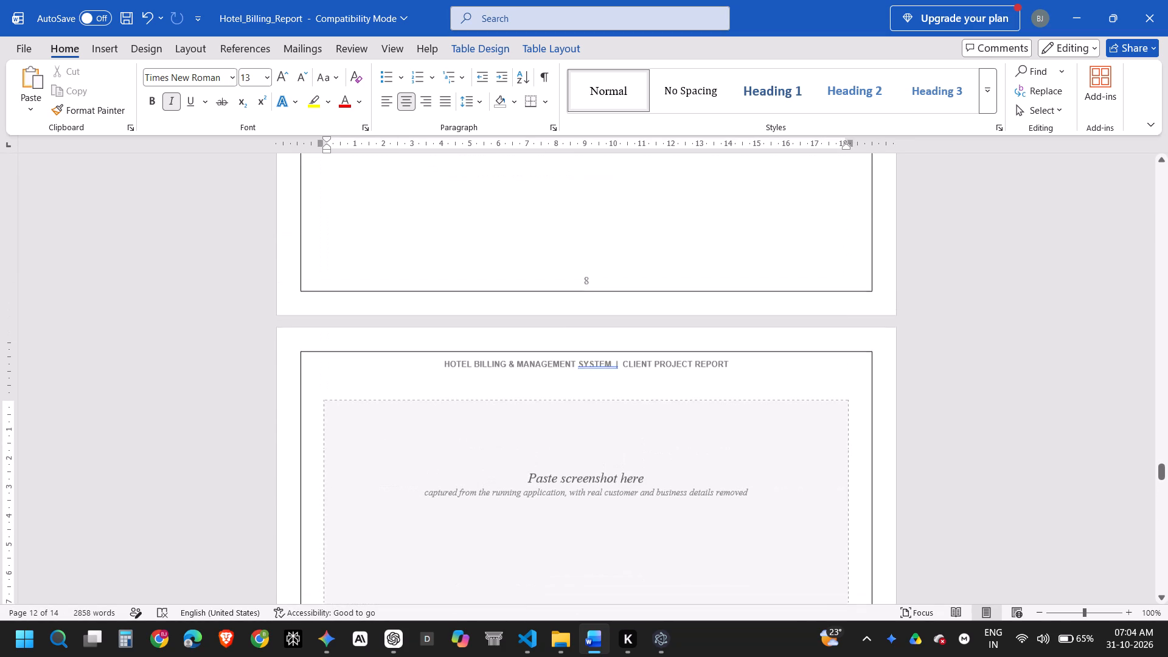
pyautogui.scroll(1, 863, 482)
pyautogui.scroll(-2, 863, 482)
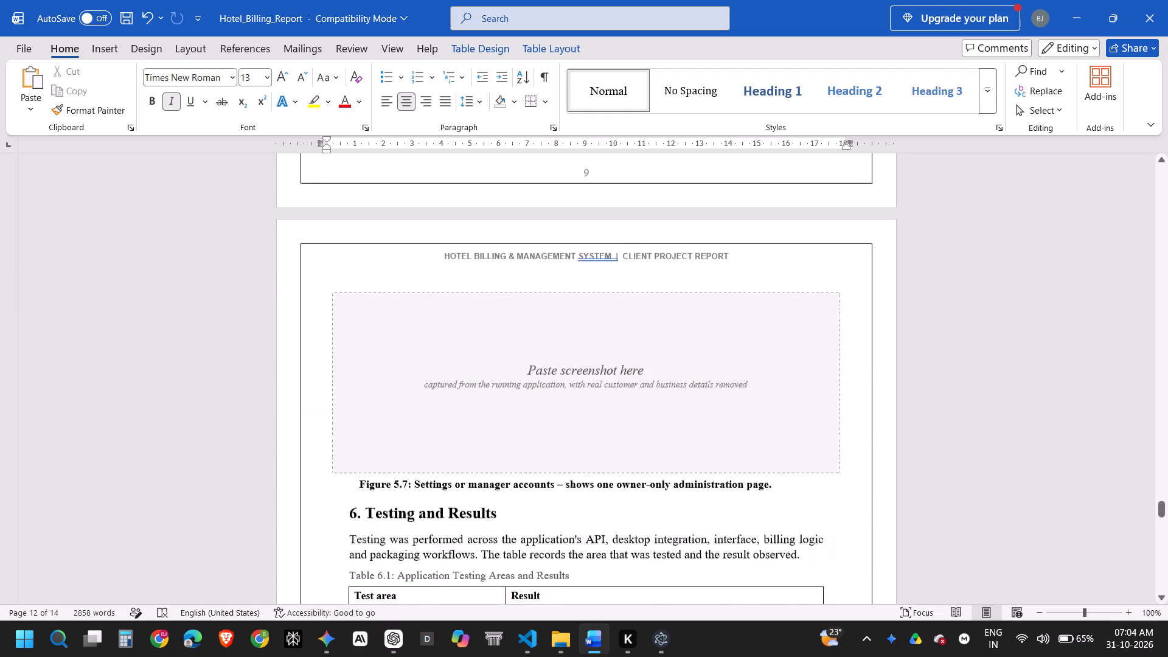
pyautogui.scroll(-2, 863, 482)
pyautogui.scroll(4, 863, 482)
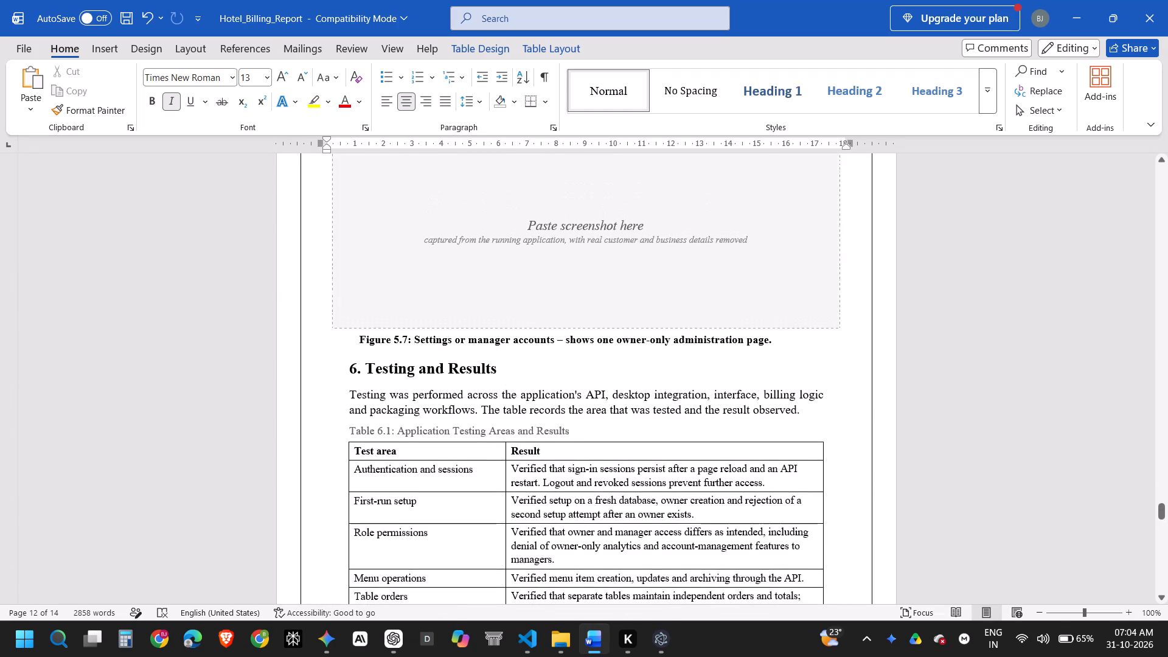
pyautogui.click(768, 296)
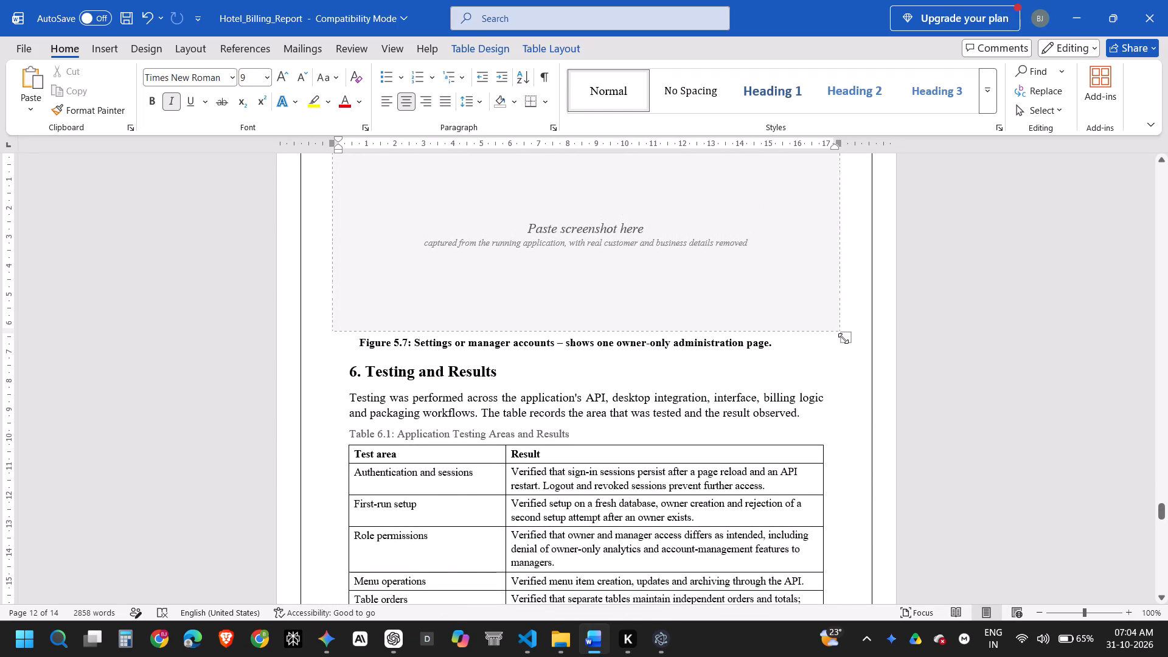
pyautogui.moveTo(843, 338); pyautogui.dragTo(863, 422)
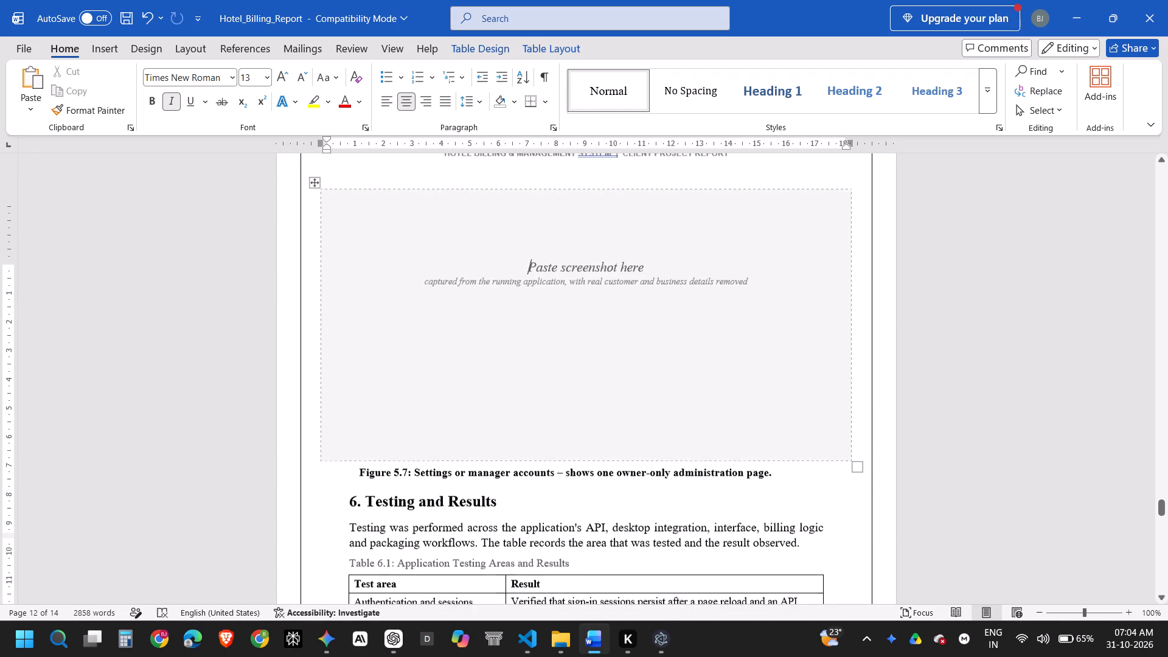
# Check how Figure 5.7, Table 6.1, the Conclusion and the References are laid out across the final pages.
pyautogui.scroll(-5, 715, 322)
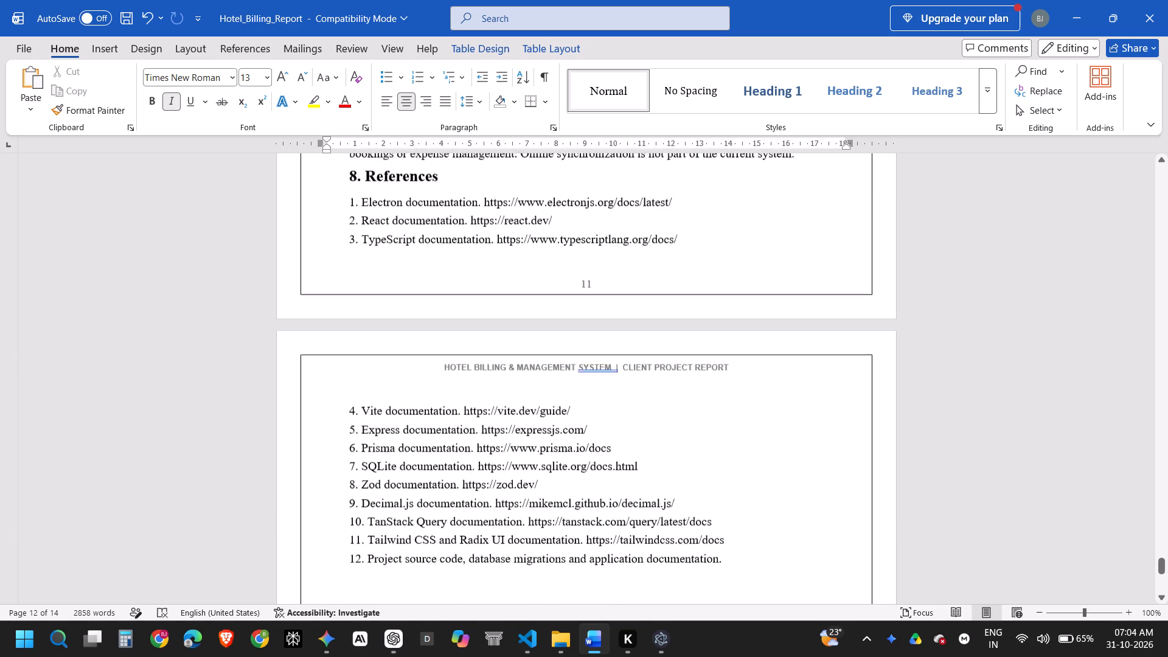
pyautogui.scroll(-3, 715, 322)
pyautogui.scroll(3, 715, 322)
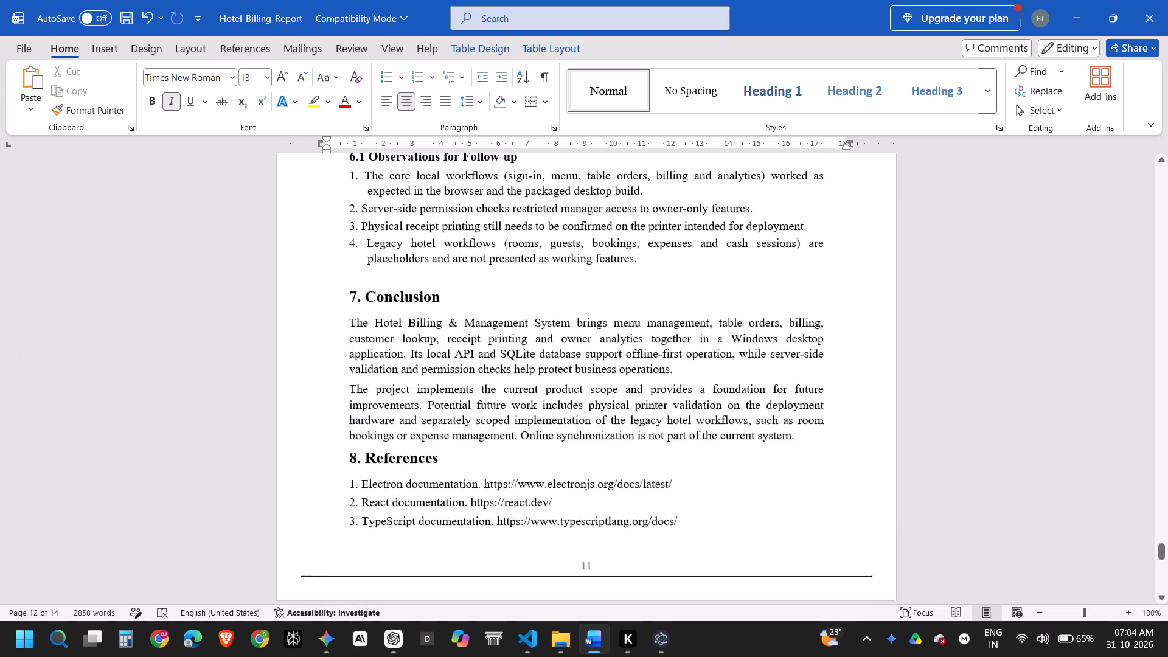
pyautogui.scroll(3, 715, 322)
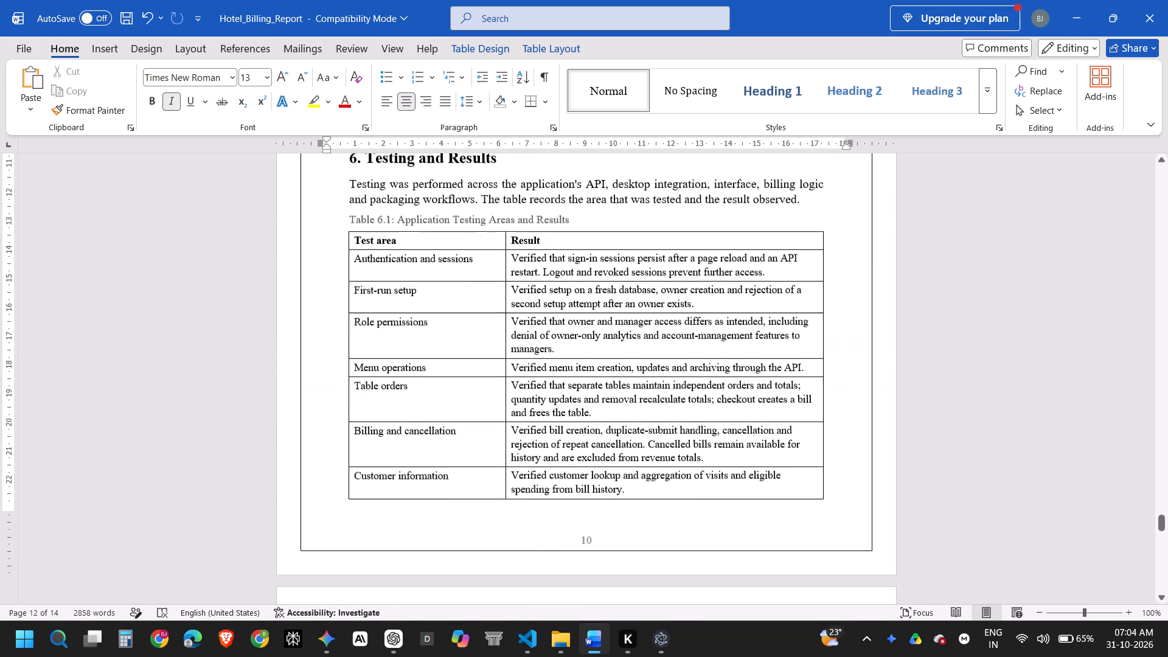
pyautogui.scroll(2, 715, 322)
pyautogui.scroll(-1, 715, 322)
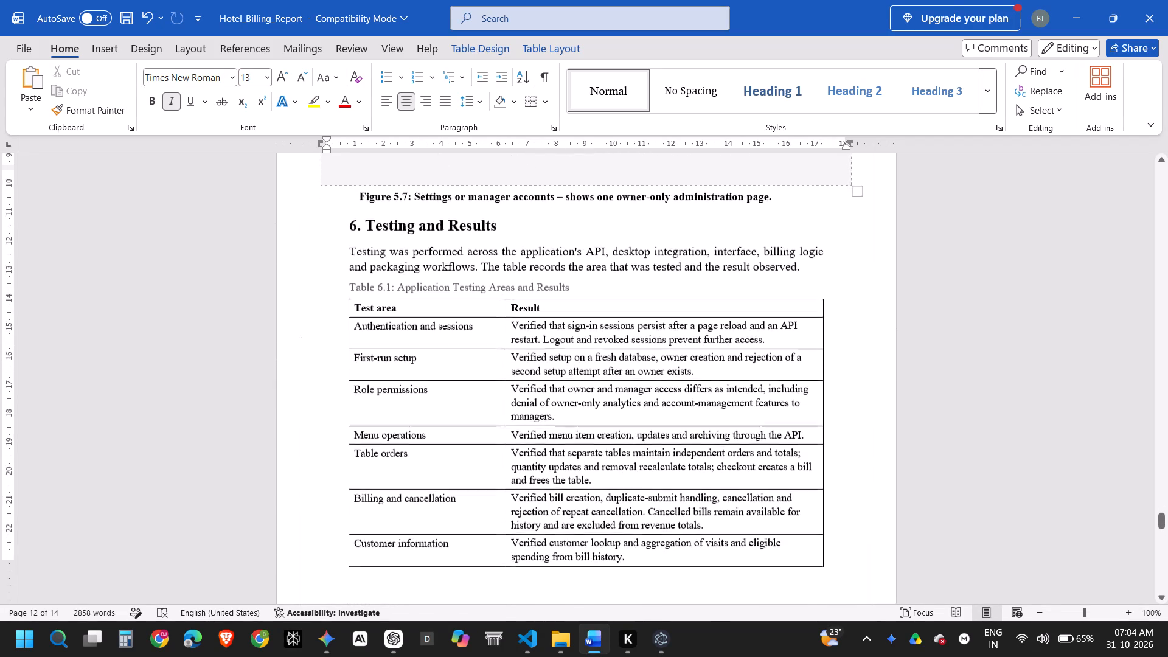
pyautogui.scroll(2, 715, 322)
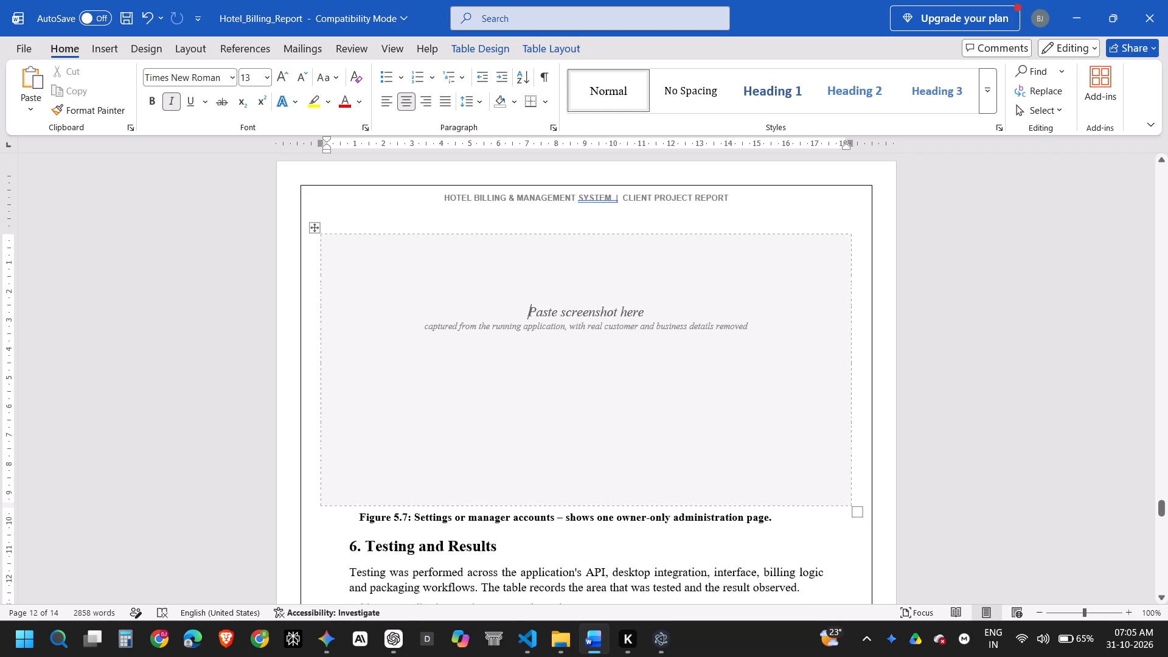
pyautogui.scroll(-5, 715, 322)
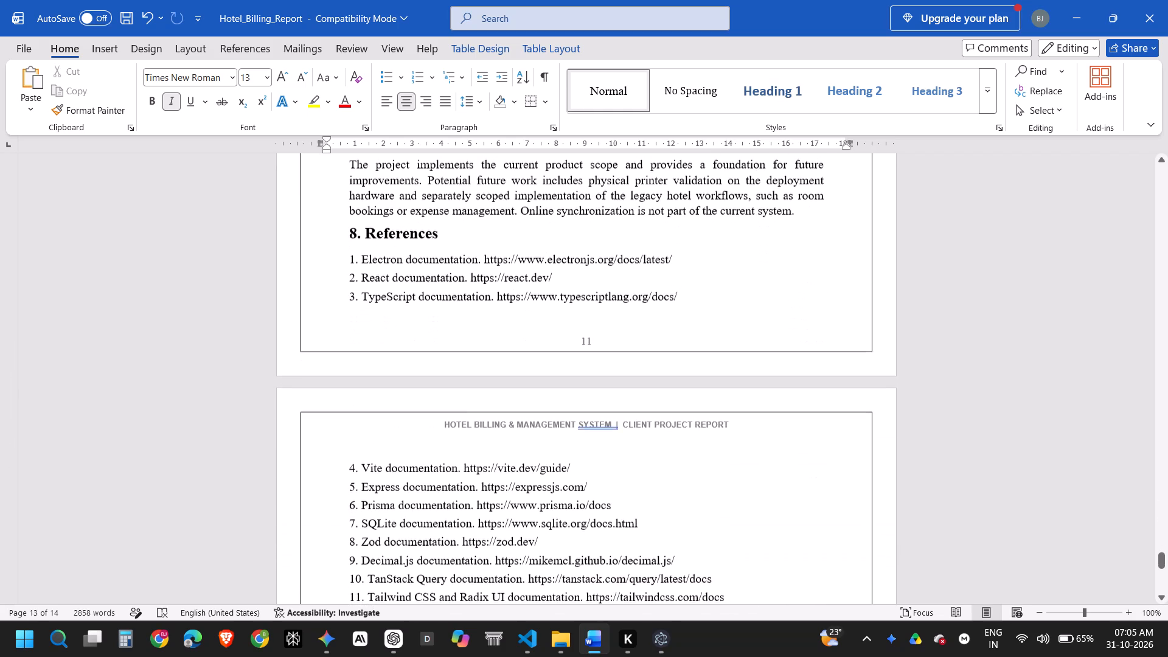
pyautogui.scroll(-1, 715, 322)
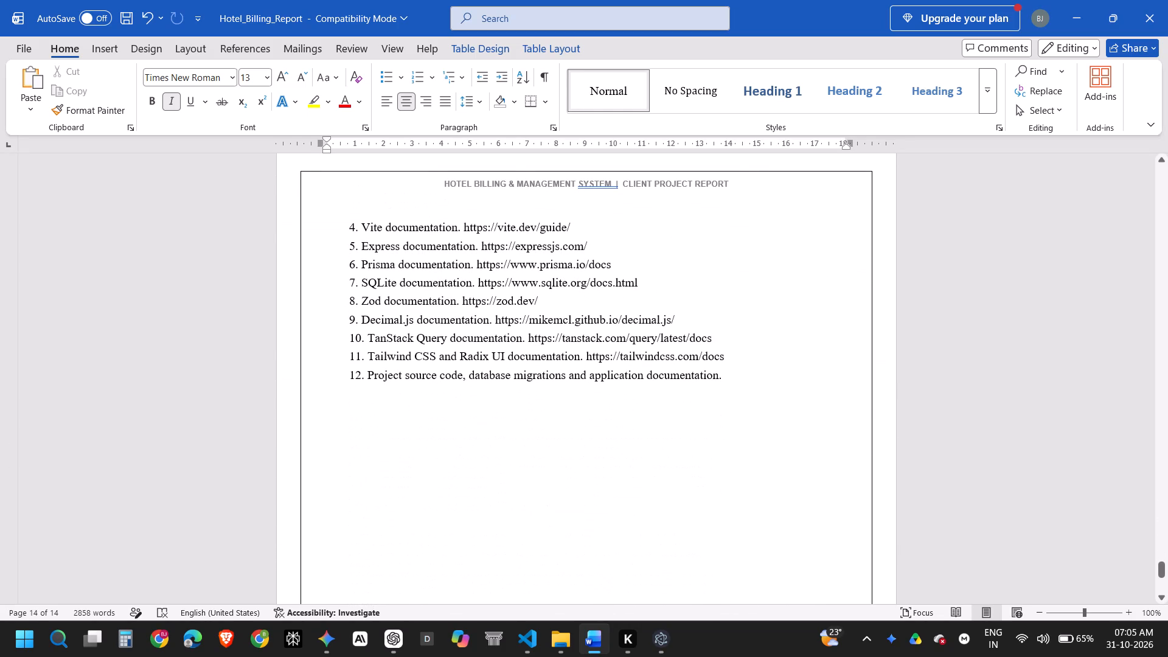
# Save the Hotel_Billing_Report document.
pyautogui.hotkey('ctrl', 's')
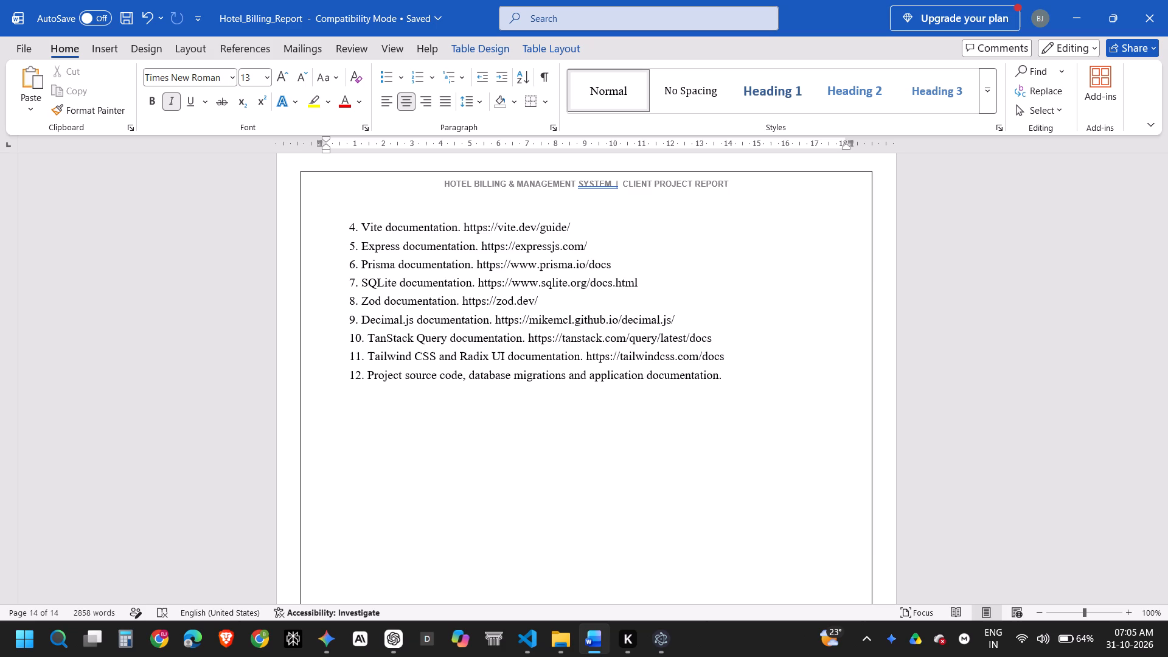
# Review the page layout of the closing sections, the testing table and the Chapter 5 figures.
pyautogui.scroll(-5, 715, 322)
pyautogui.scroll(2, 715, 322)
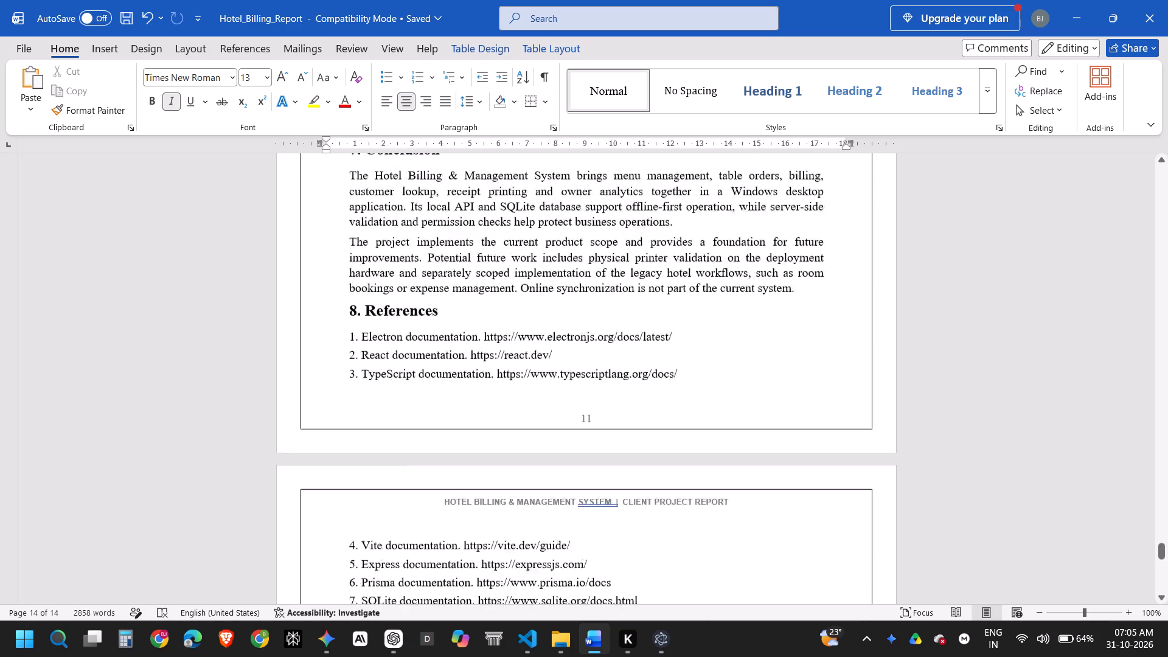
pyautogui.scroll(-1, 715, 322)
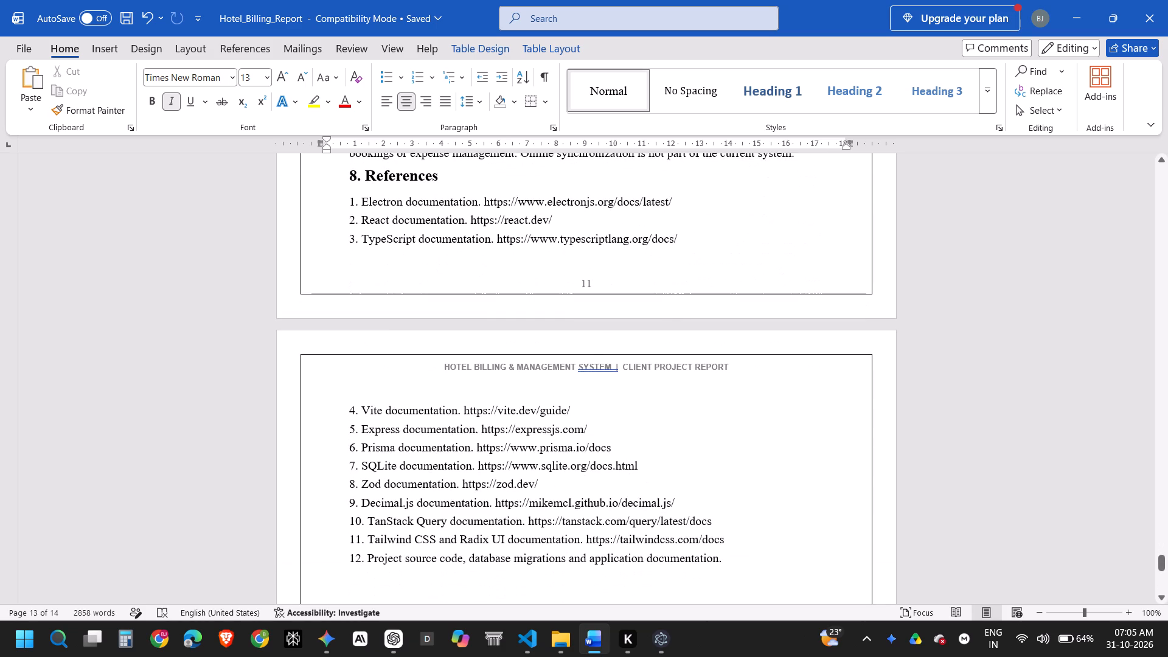
pyautogui.scroll(1, 715, 322)
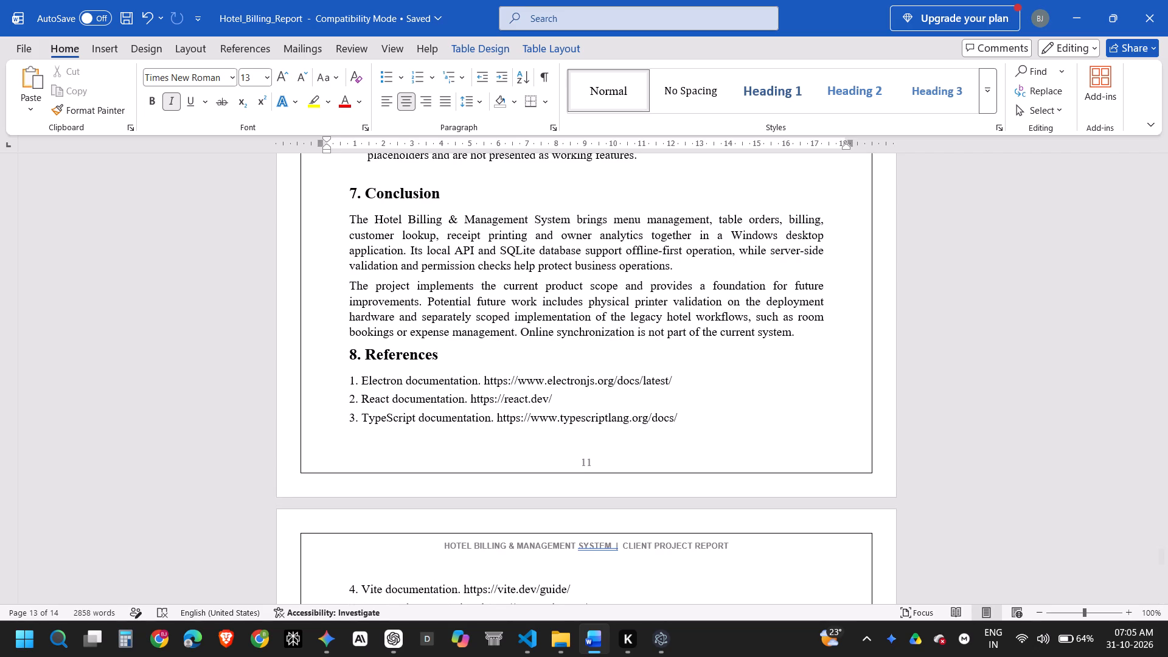
pyautogui.scroll(3, 715, 322)
pyautogui.scroll(-1, 715, 322)
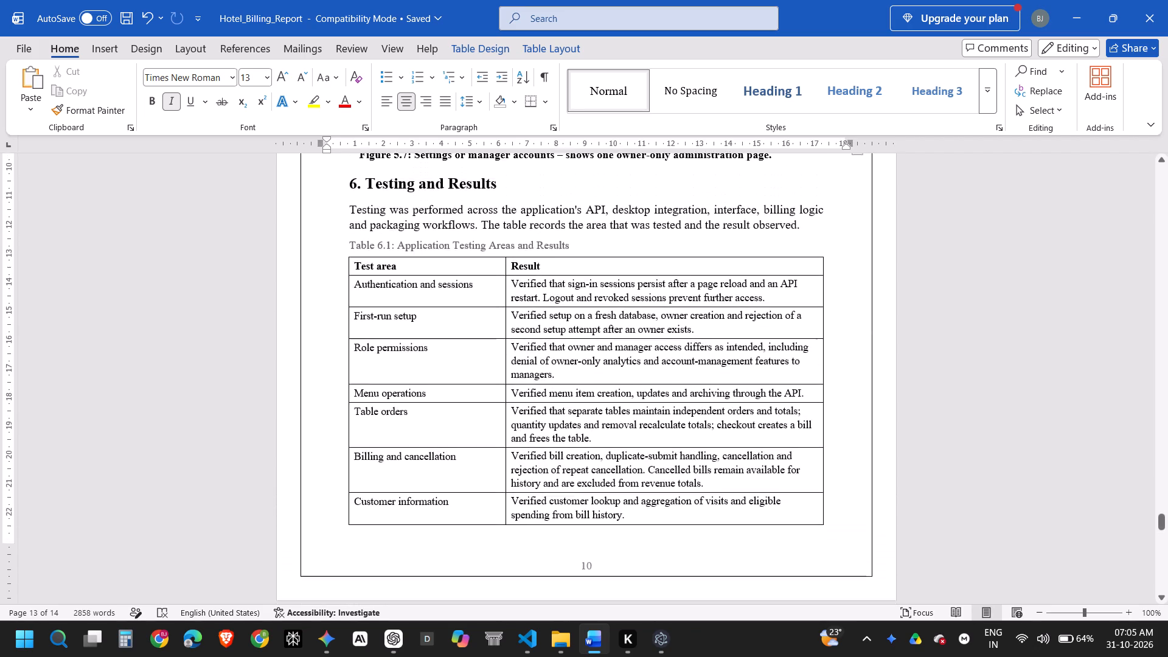
pyautogui.scroll(-1, 715, 322)
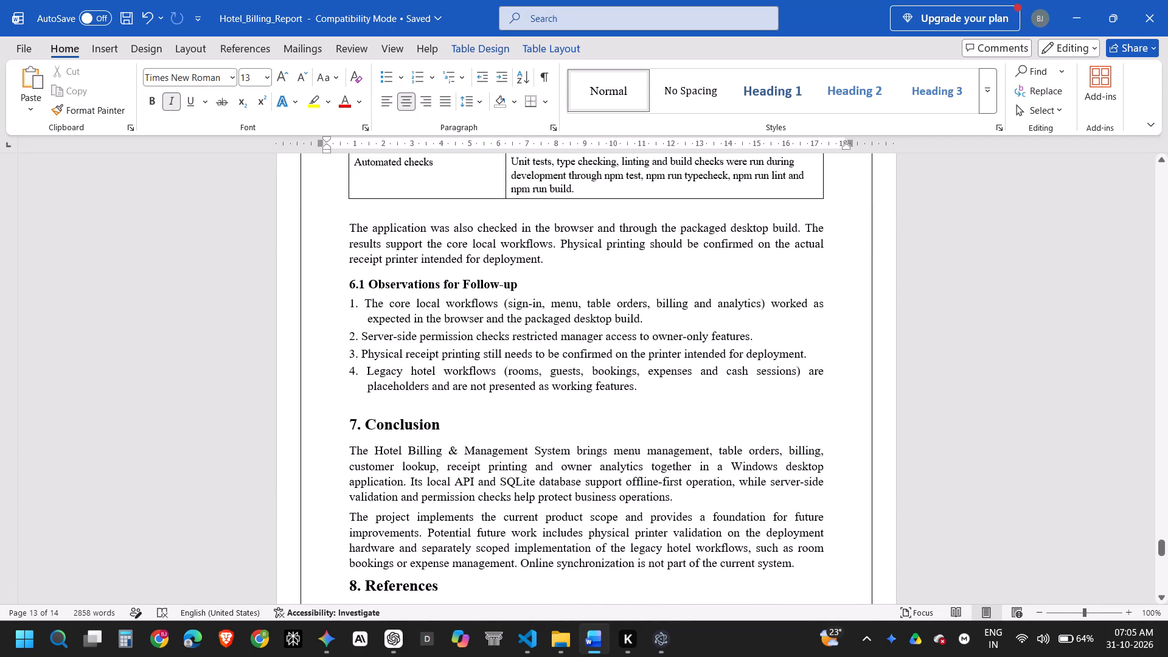
pyautogui.scroll(5, 715, 322)
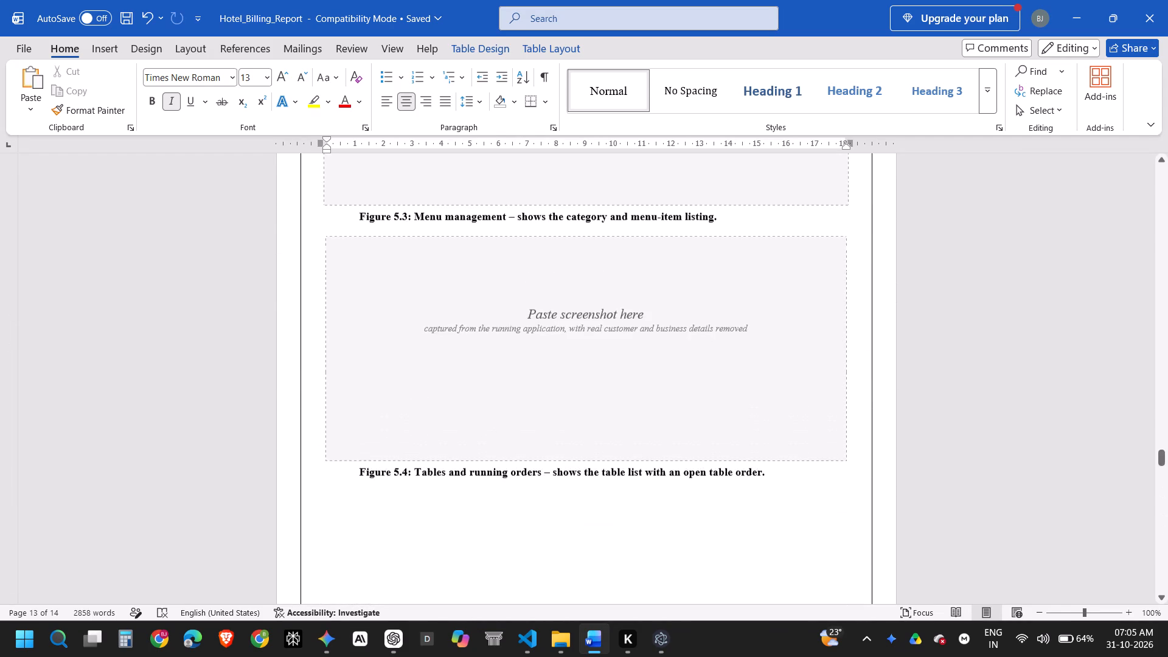
pyautogui.scroll(4, 715, 322)
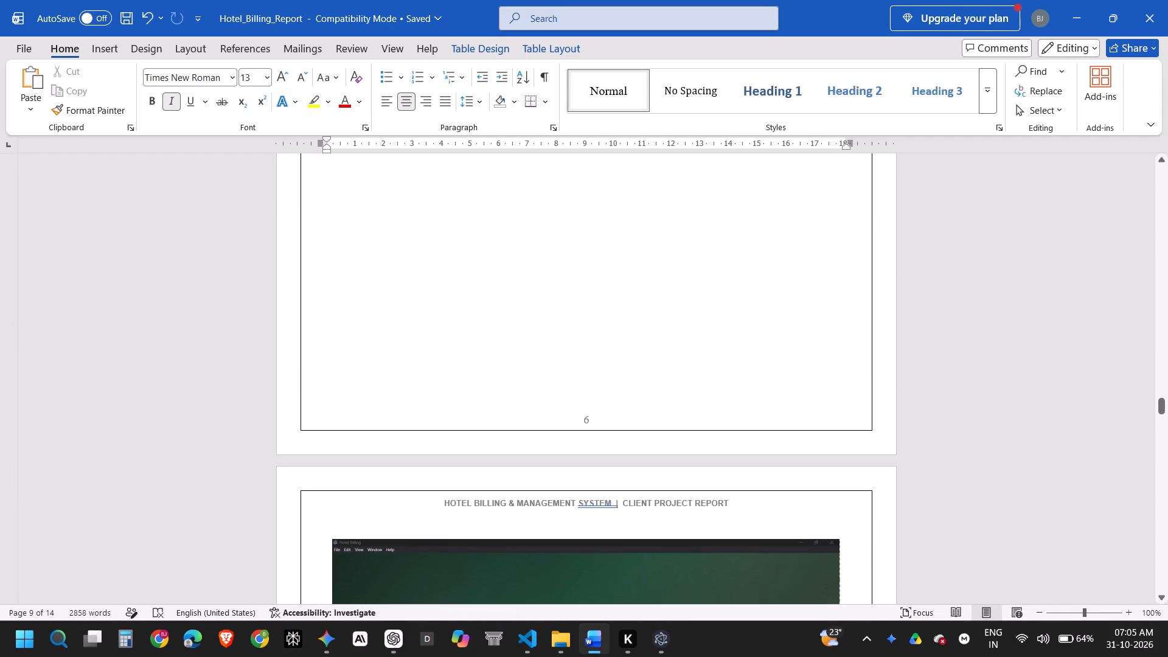
pyautogui.scroll(-2, 715, 322)
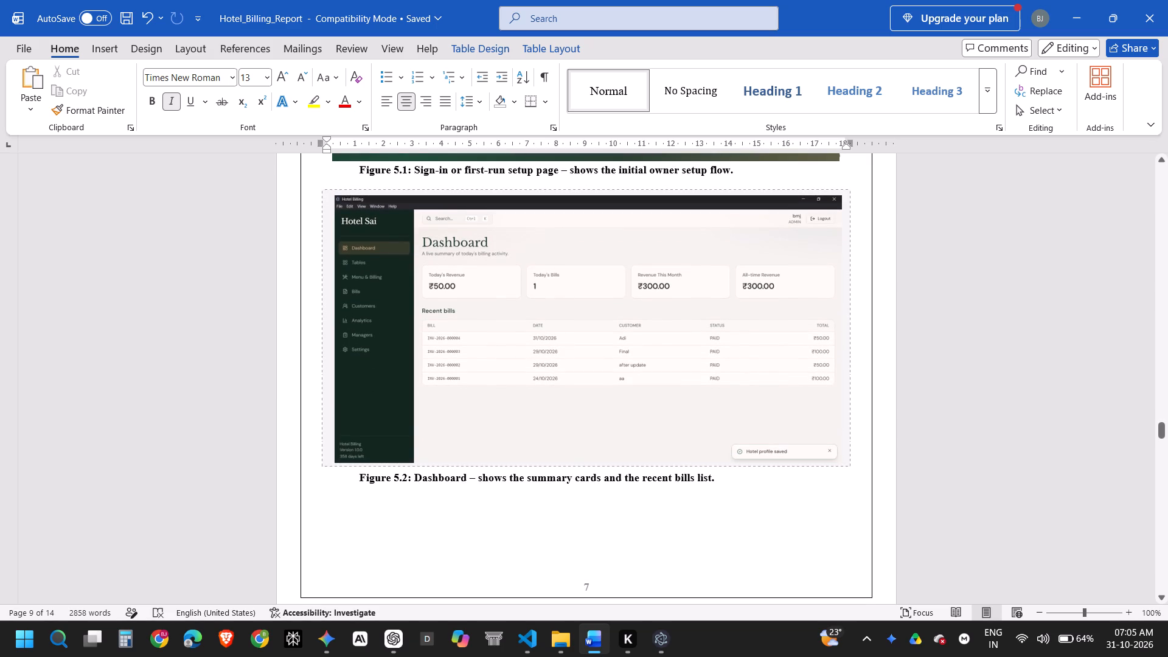
pyautogui.scroll(-3, 715, 322)
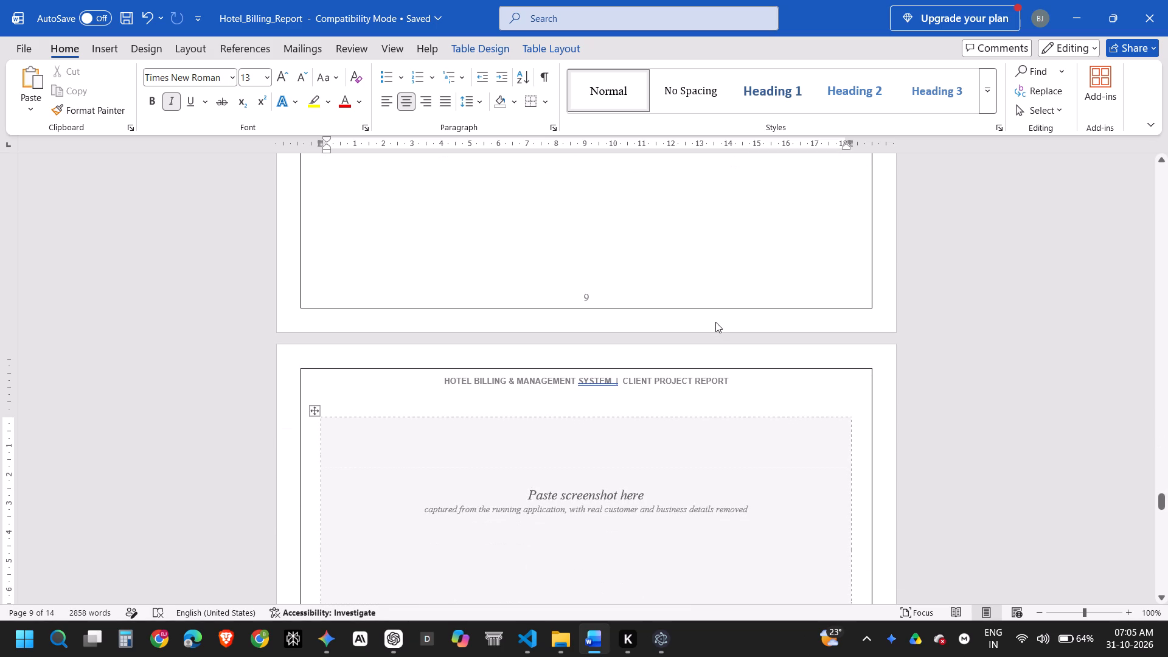
# Save the Hotel_Billing_Report document again and close it.
pyautogui.hotkey('ctrl', 's')
pyautogui.scroll(-5, 715, 322)
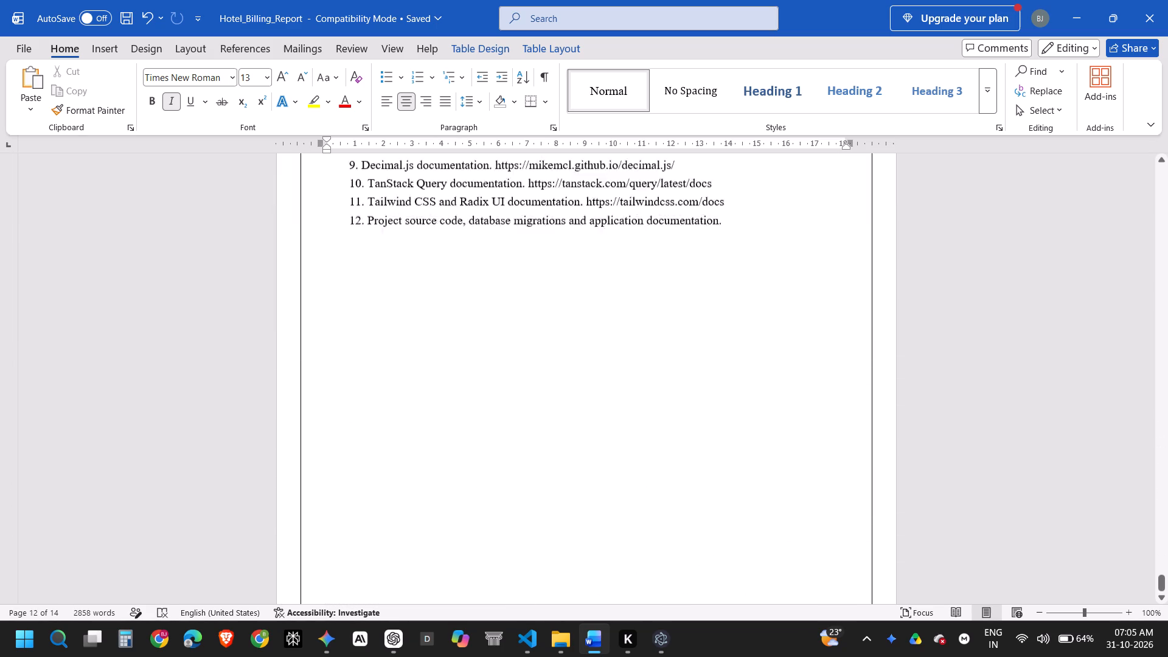
pyautogui.scroll(-1, 715, 322)
pyautogui.scroll(16, 715, 322)
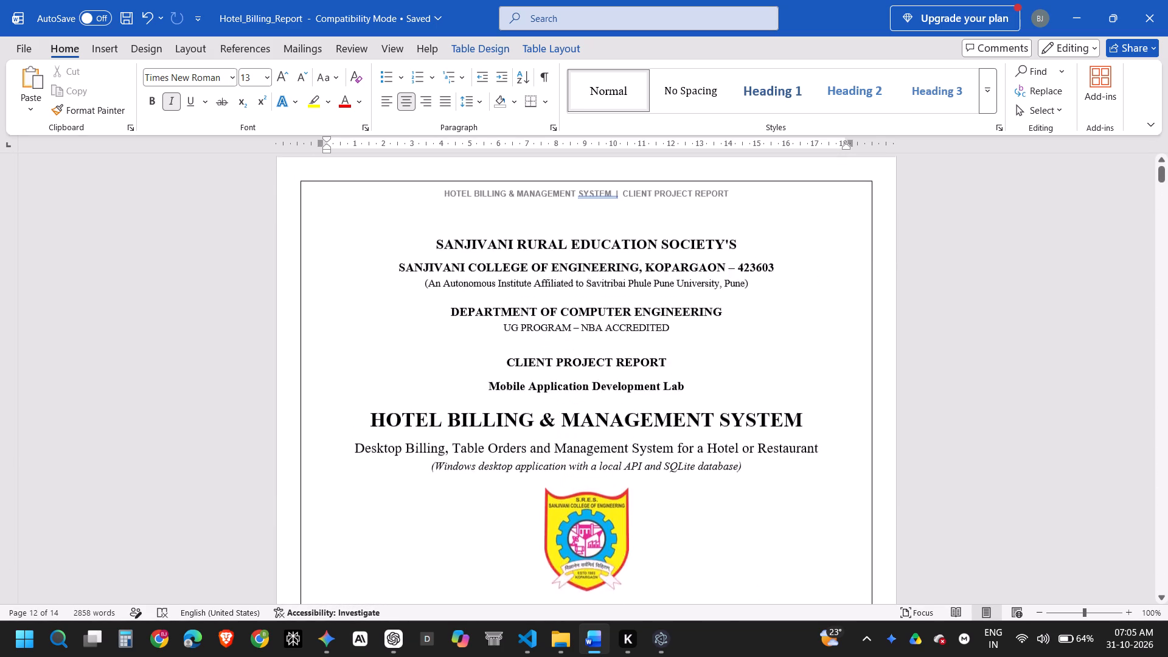
pyautogui.scroll(-1, 715, 322)
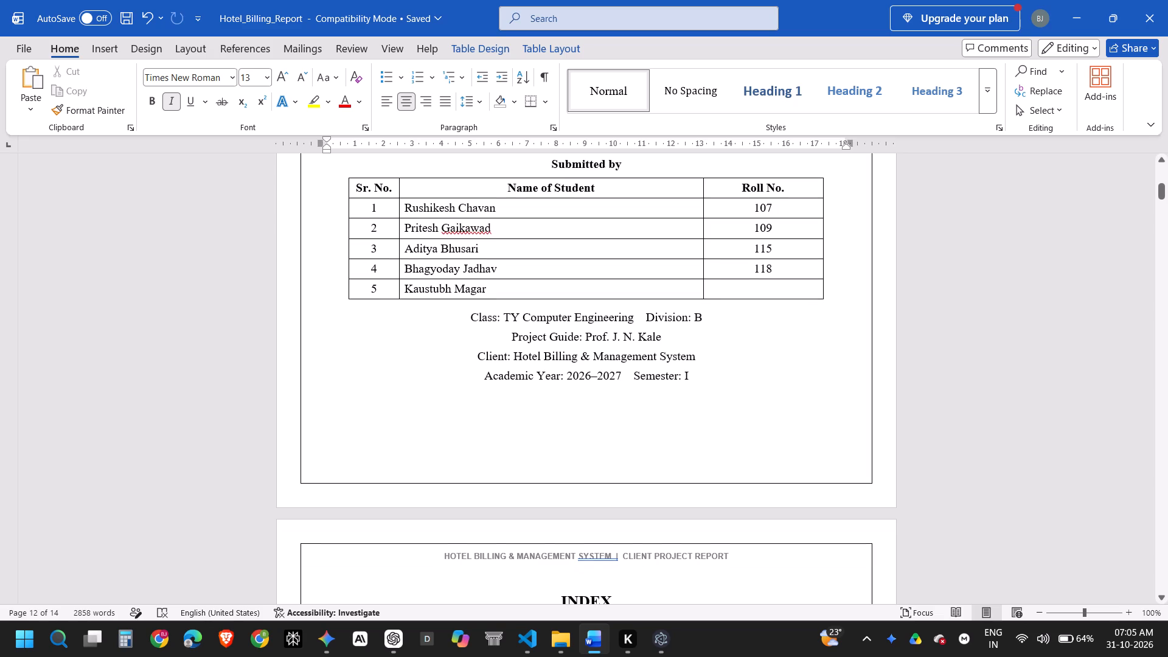
pyautogui.click(1167, 0)
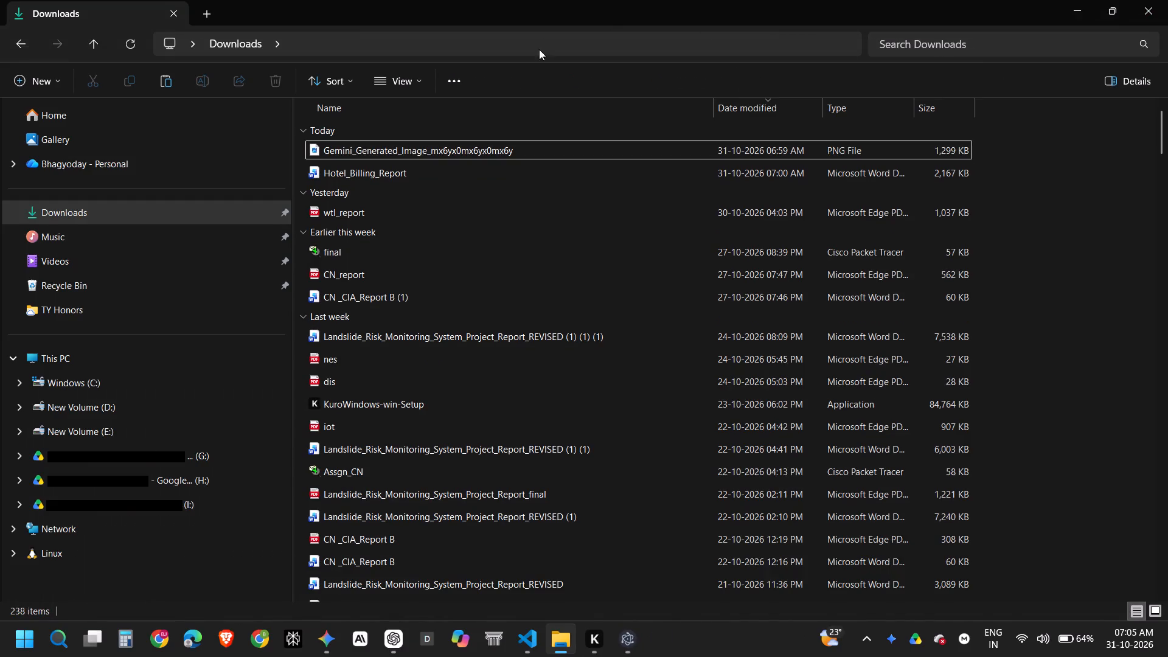
pyautogui.click(487, 175)
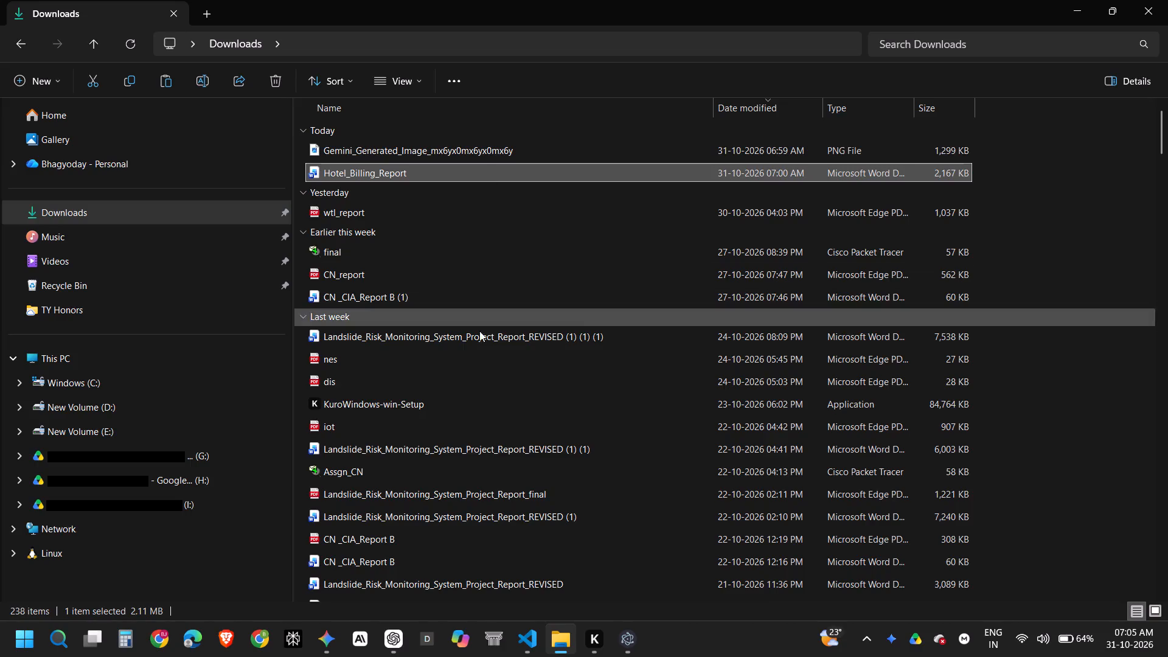
pyautogui.click(614, 649)
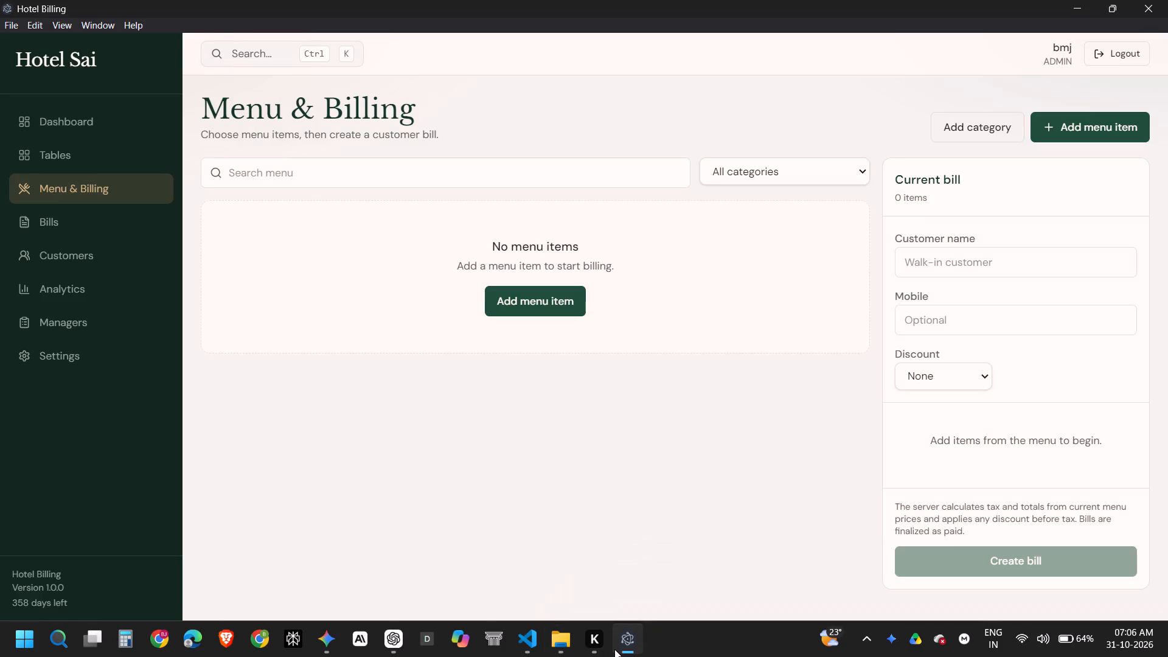